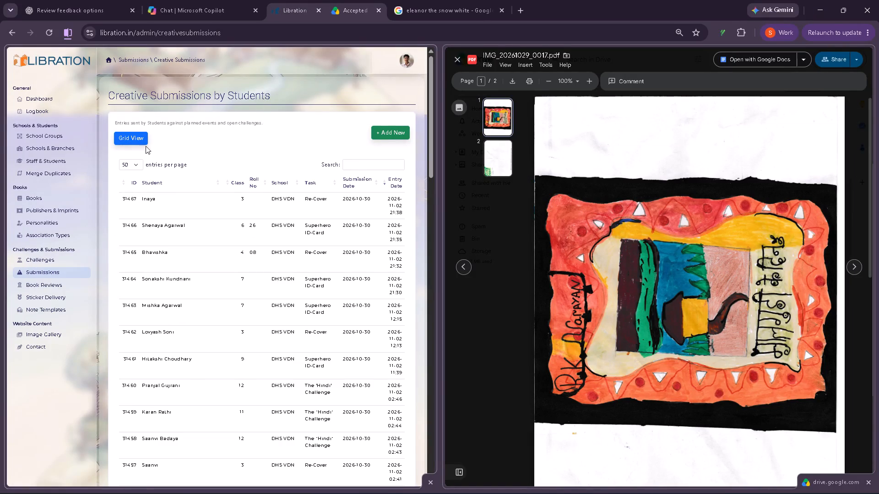
Switch the creative submissions list to grid view.
{"action": "left_click", "coordinate": [136, 140]}
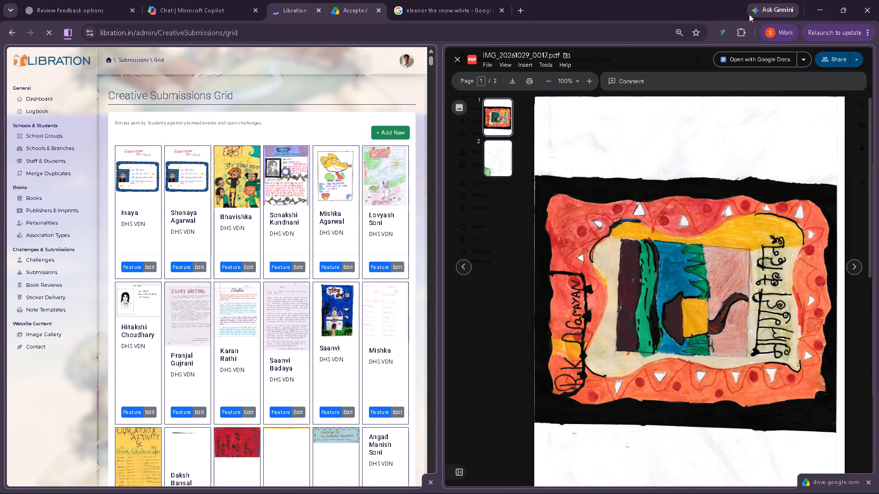
Download IMG_20261029_0017.pdf from the Drive preview and open the downloaded copy.
{"action": "left_click", "coordinate": [511, 86]}
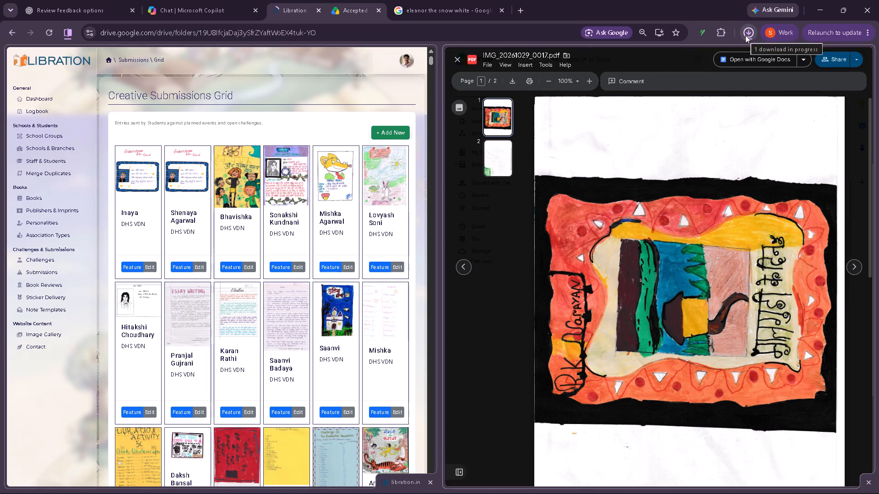
{"action": "left_click", "coordinate": [667, 55]}
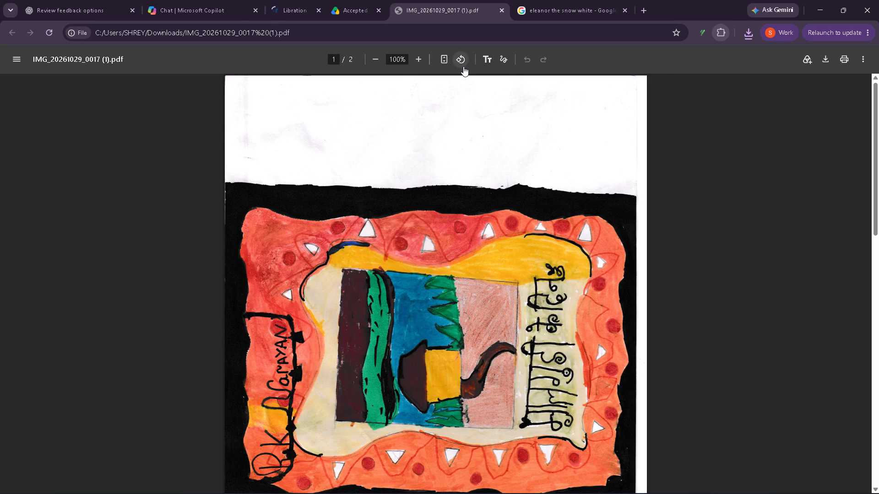
Rotate the downloaded PDF until the R.K. Narayan book cover stands upright.
{"action": "left_click", "coordinate": [462, 63]}
{"action": "left_click", "coordinate": [460, 55]}
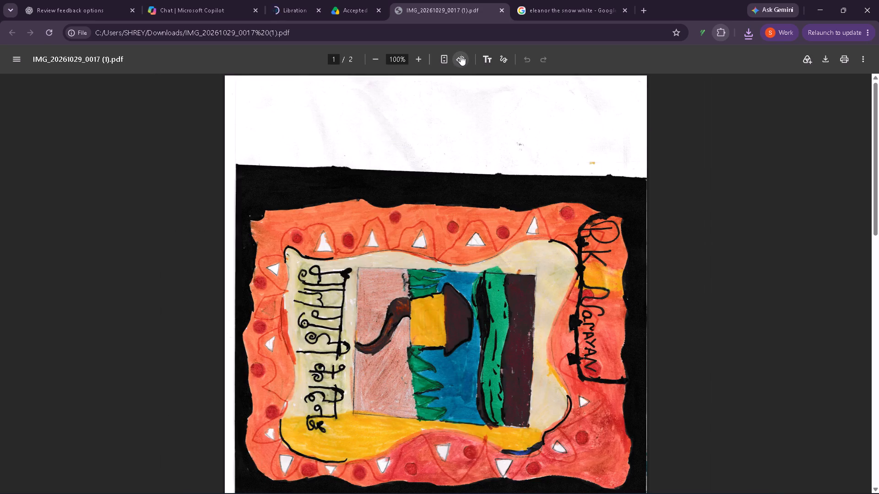
{"action": "left_click", "coordinate": [461, 55]}
Capture a screenshot of the upright R.K. Narayan cover on page 1 at 80% zoom, cropped to its black border.
{"action": "scroll", "coordinate": [504, 183], "scroll_direction": "down", "scroll_amount": 1}
{"action": "scroll", "coordinate": [476, 144], "scroll_direction": "up", "scroll_amount": 2}
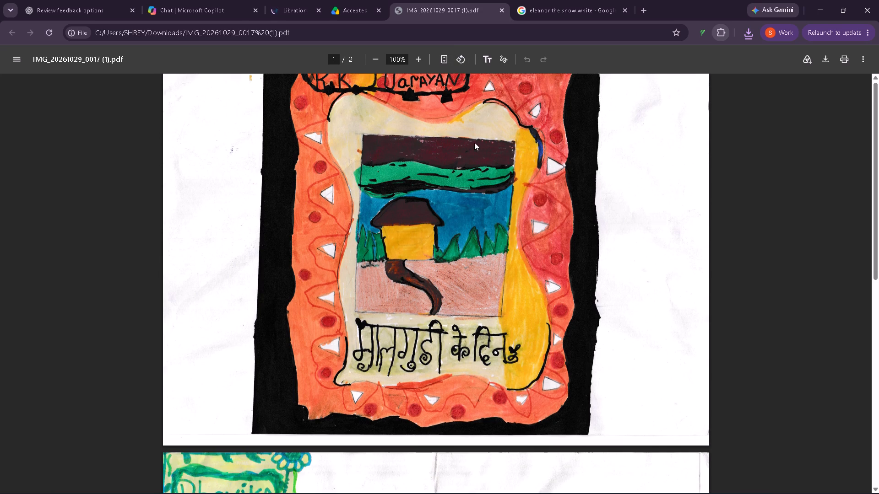
{"action": "scroll", "coordinate": [474, 142], "scroll_direction": "up", "scroll_amount": 1}
{"action": "left_click", "coordinate": [381, 61]}
{"action": "left_click", "coordinate": [381, 61]}
{"action": "scroll", "coordinate": [469, 181], "scroll_direction": "up", "scroll_amount": 2}
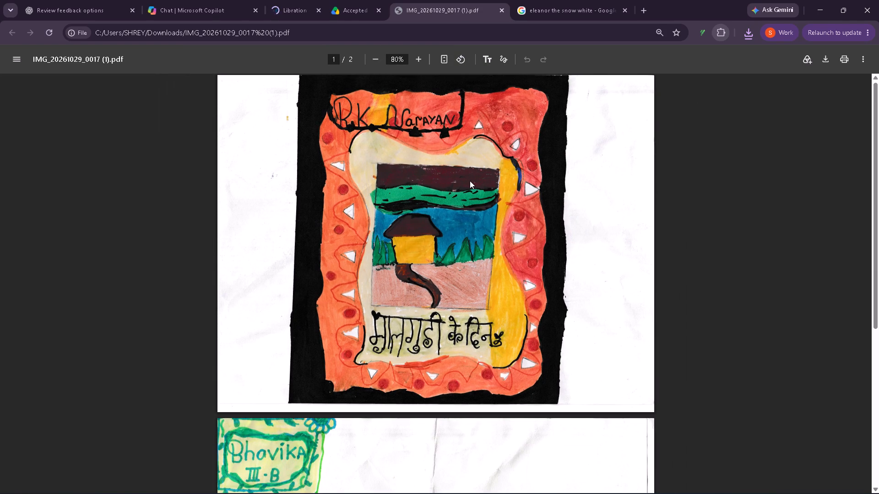
{"action": "scroll", "coordinate": [470, 181], "scroll_direction": "up", "scroll_amount": 1}
{"action": "key", "text": "shift+super+s"}
{"action": "left_click_drag", "start_coordinate": [299, 75], "coordinate": [382, 303]}
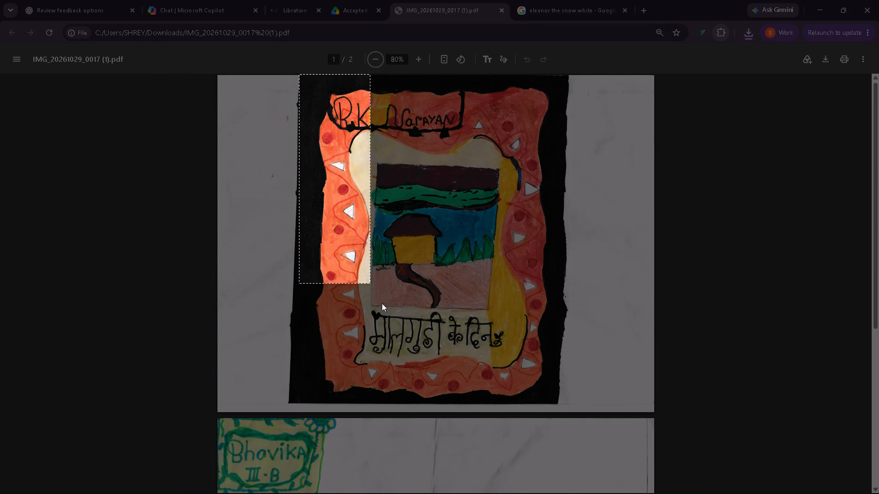
{"action": "left_click_drag", "start_coordinate": [382, 303], "coordinate": [560, 405]}
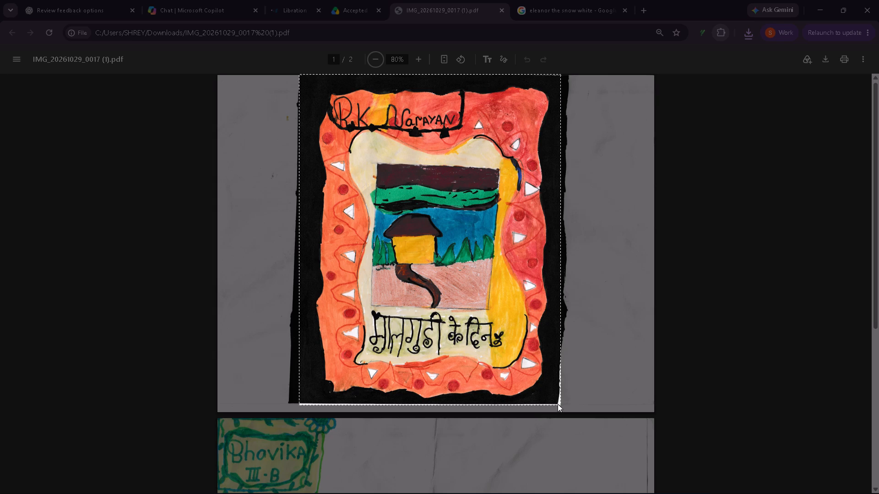
{"action": "left_click", "coordinate": [325, 430]}
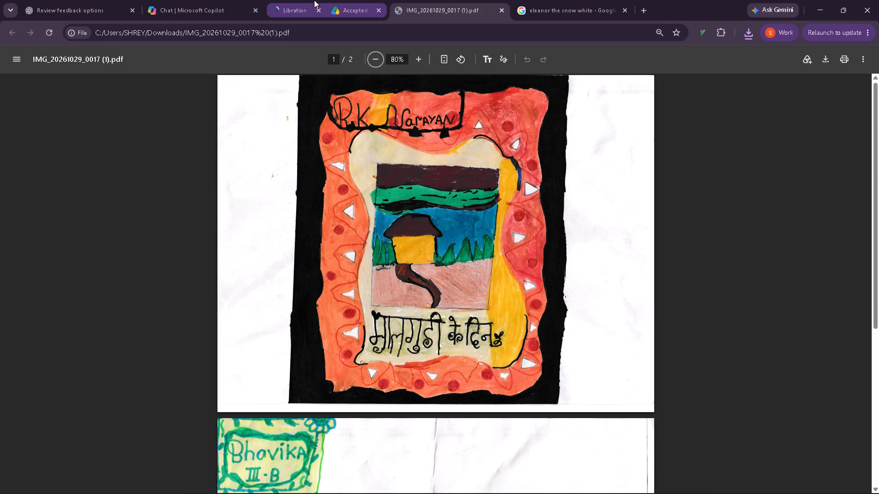
Return to the split view of Libration and Drive and open the previous file, IMG_20261029_0016(done).pdf.
{"action": "left_click", "coordinate": [295, 0]}
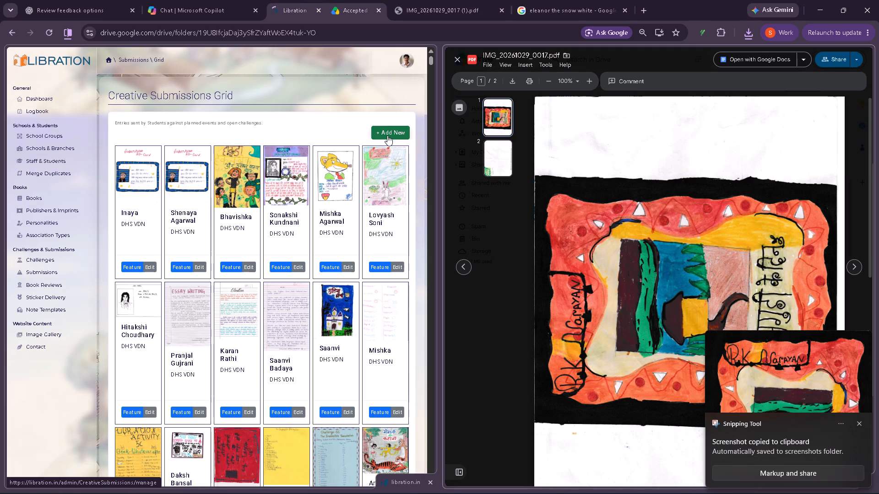
{"action": "left_click", "coordinate": [469, 270]}
Capture a screenshot of the framed fairy cover drawing on page 1, leaving out the "Libration activity" heading.
{"action": "scroll", "coordinate": [646, 267], "scroll_direction": "down", "scroll_amount": 1}
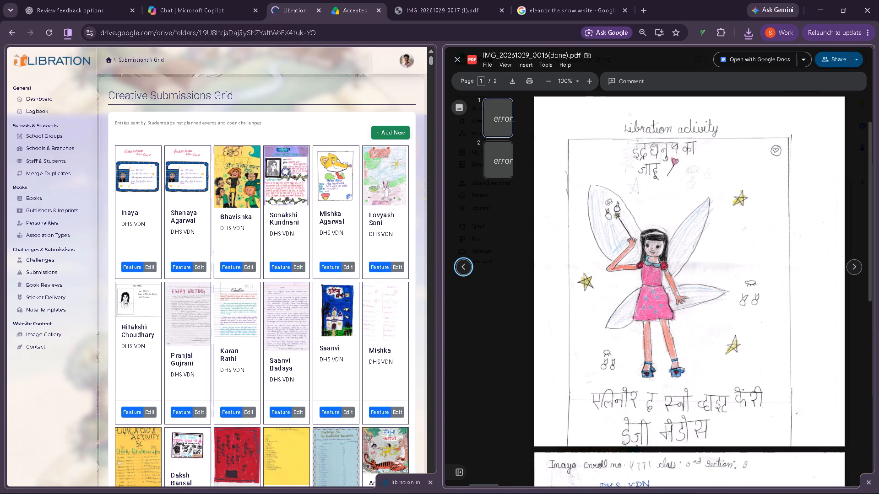
{"action": "key", "text": "shift+super+s"}
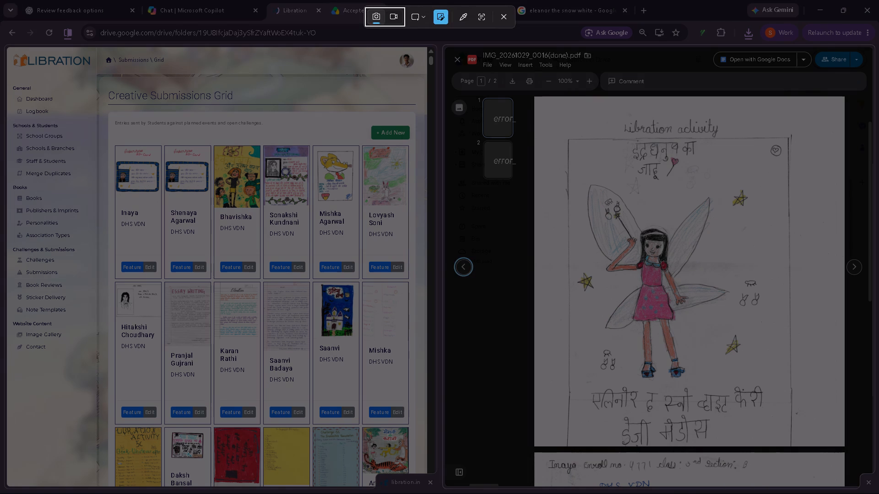
{"action": "left_click_drag", "start_coordinate": [569, 139], "coordinate": [592, 231]}
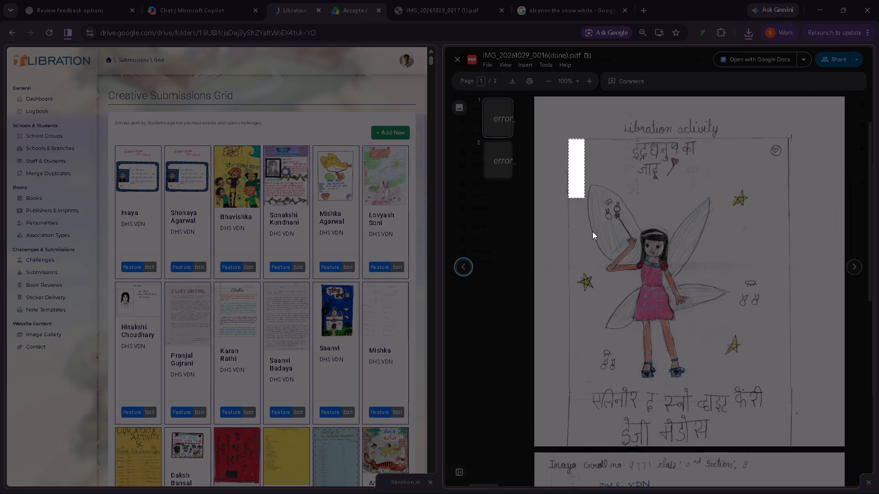
{"action": "left_click_drag", "start_coordinate": [592, 231], "coordinate": [799, 446]}
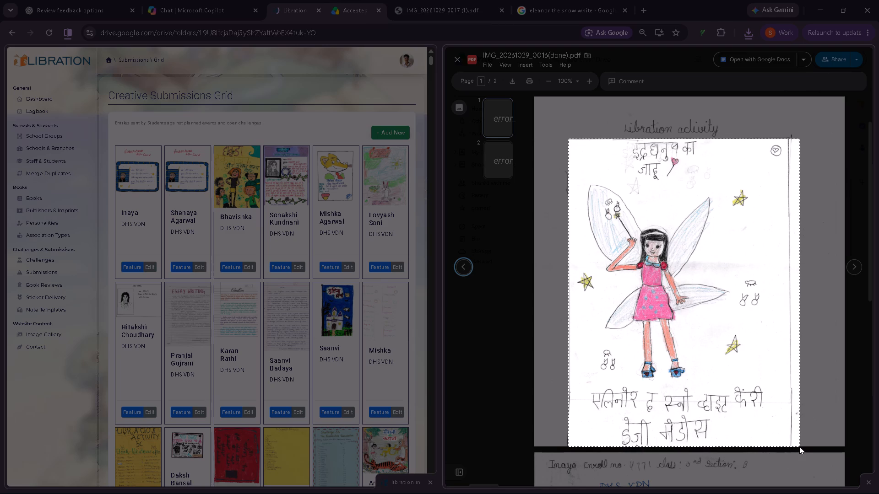
{"action": "left_click_drag", "start_coordinate": [799, 446], "coordinate": [790, 447]}
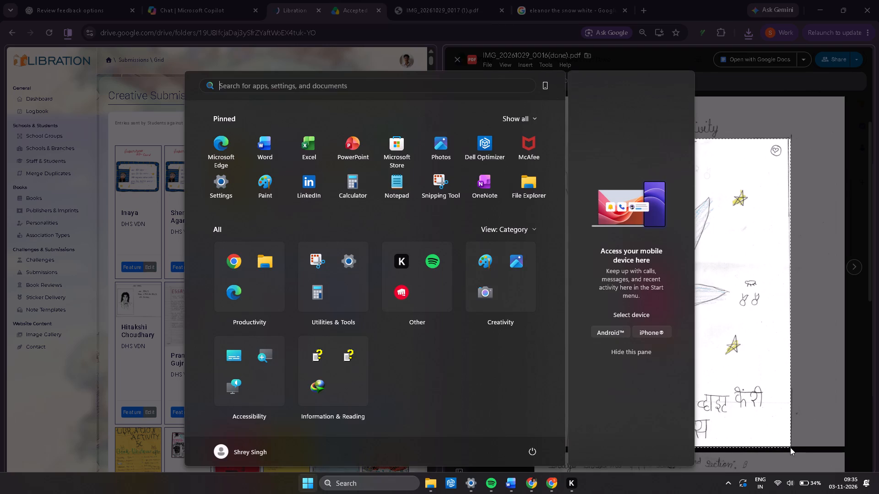
{"action": "left_click_drag", "start_coordinate": [790, 447], "coordinate": [790, 444]}
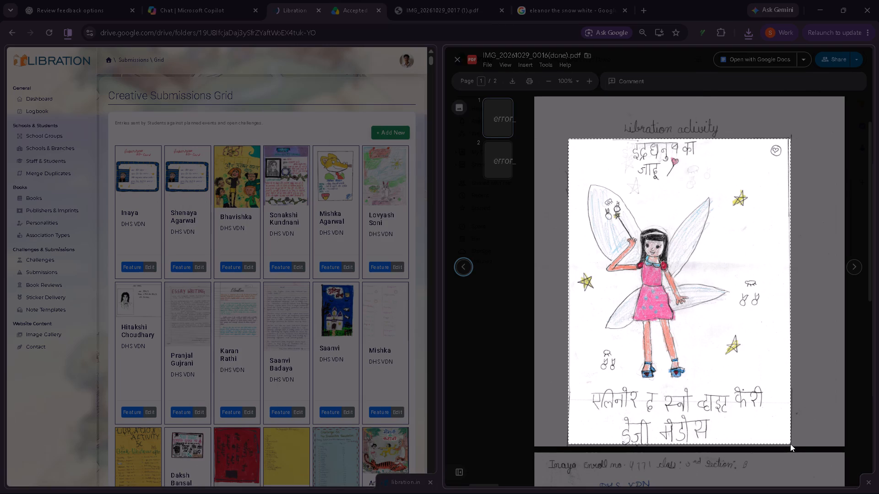
{"action": "left_click_drag", "start_coordinate": [790, 444], "coordinate": [789, 446]}
{"action": "left_click", "coordinate": [586, 470]}
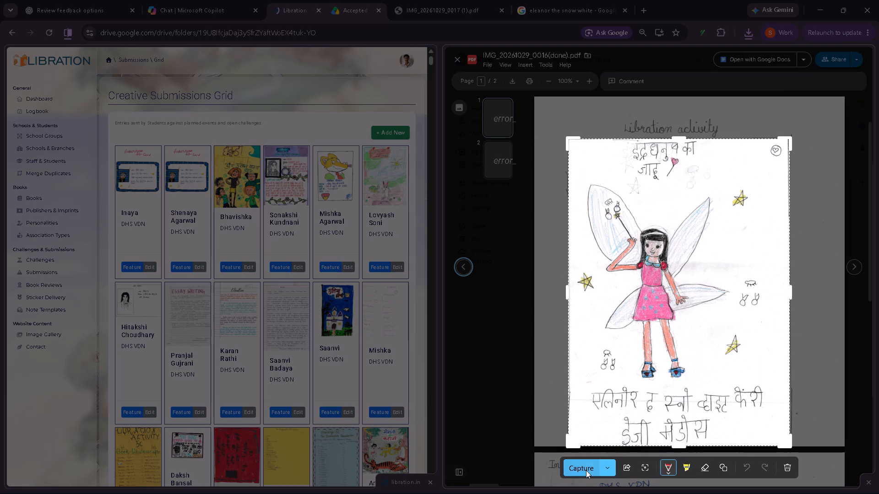
Open Inaya's submission, the first entry in the grid, for editing.
{"action": "left_click", "coordinate": [150, 269]}
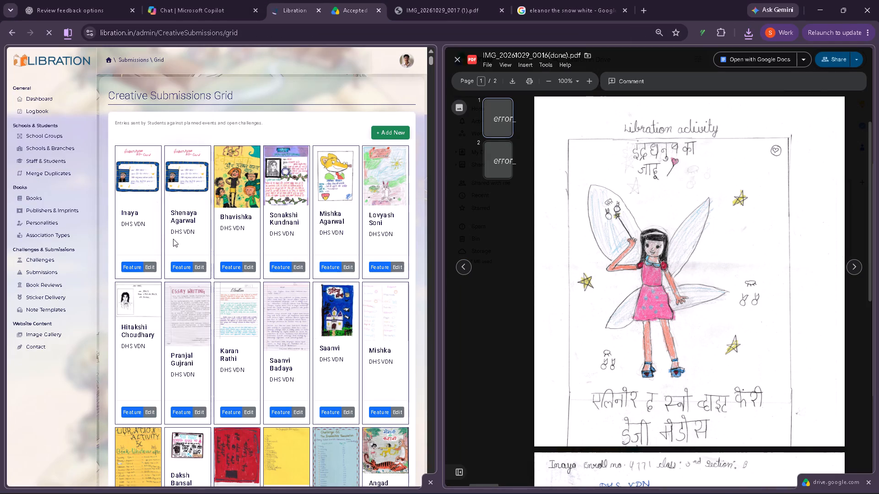
{"action": "scroll", "coordinate": [173, 239], "scroll_direction": "down", "scroll_amount": 1}
{"action": "scroll", "coordinate": [173, 239], "scroll_direction": "up", "scroll_amount": 2}
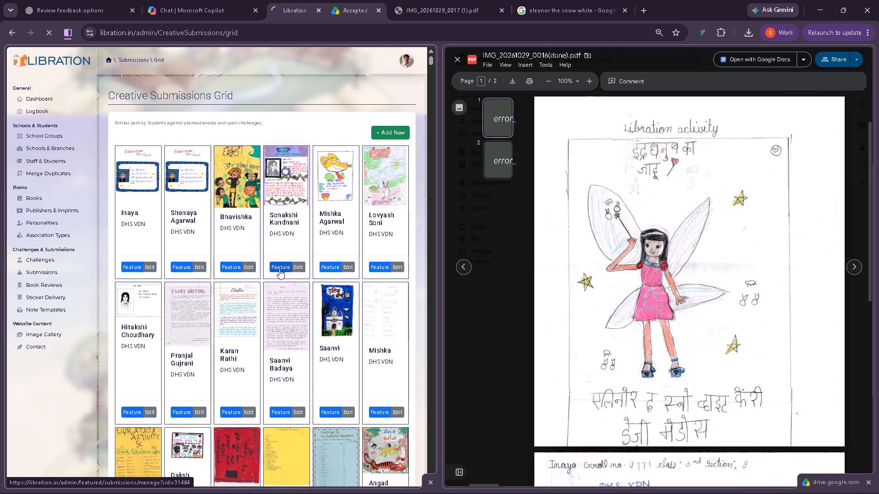
{"action": "scroll", "coordinate": [279, 269], "scroll_direction": "down", "scroll_amount": 4}
{"action": "scroll", "coordinate": [279, 269], "scroll_direction": "up", "scroll_amount": 7}
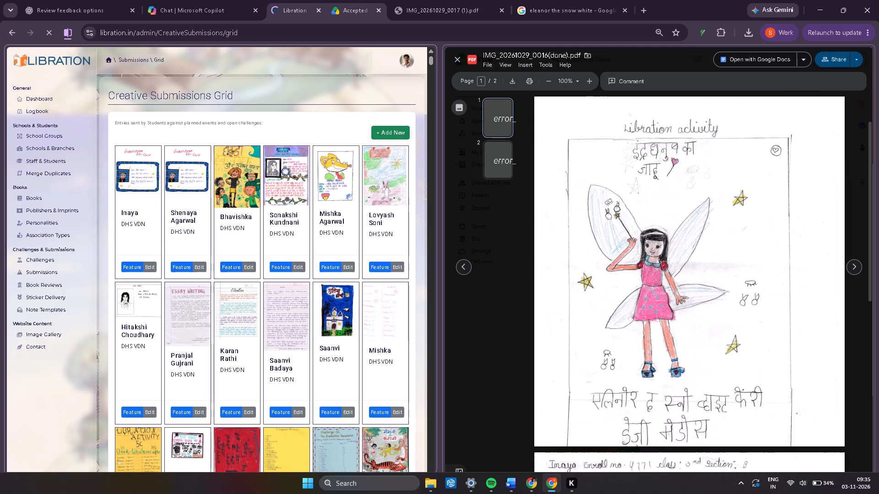
{"action": "left_click", "coordinate": [153, 266]}
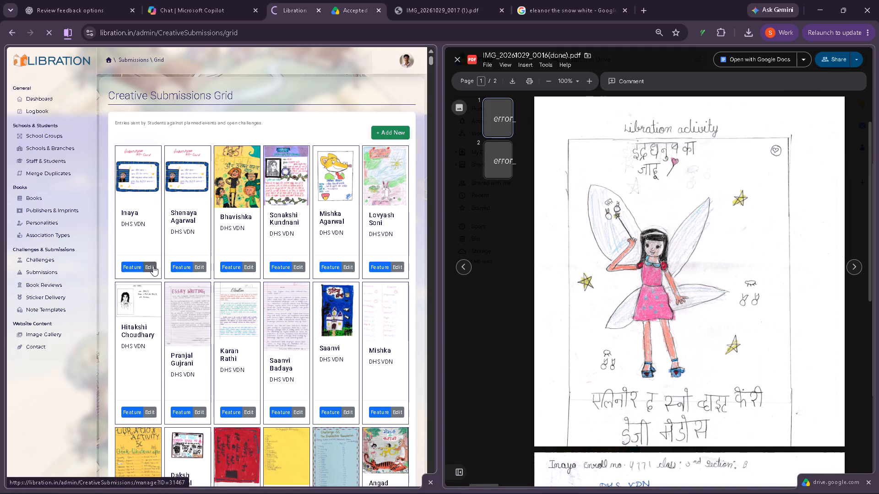
{"action": "scroll", "coordinate": [603, 274], "scroll_direction": "down", "scroll_amount": 7}
{"action": "scroll", "coordinate": [603, 274], "scroll_direction": "up", "scroll_amount": 9}
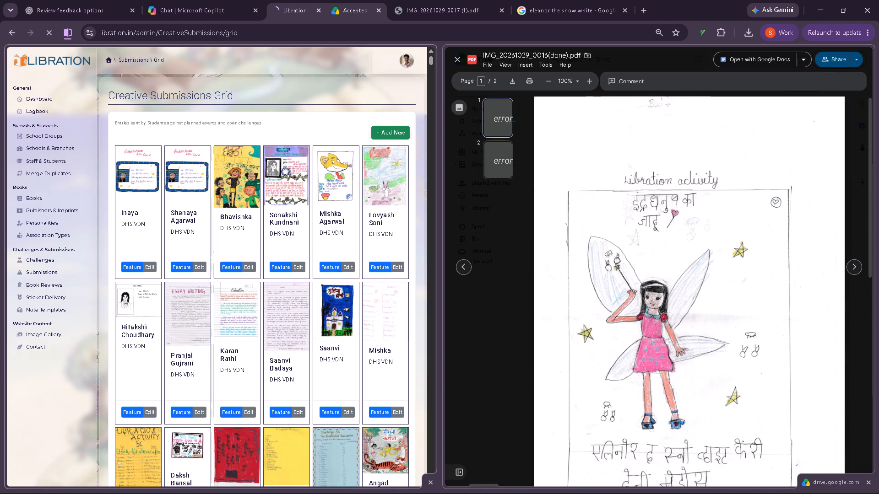
{"action": "scroll", "coordinate": [603, 274], "scroll_direction": "up", "scroll_amount": 5}
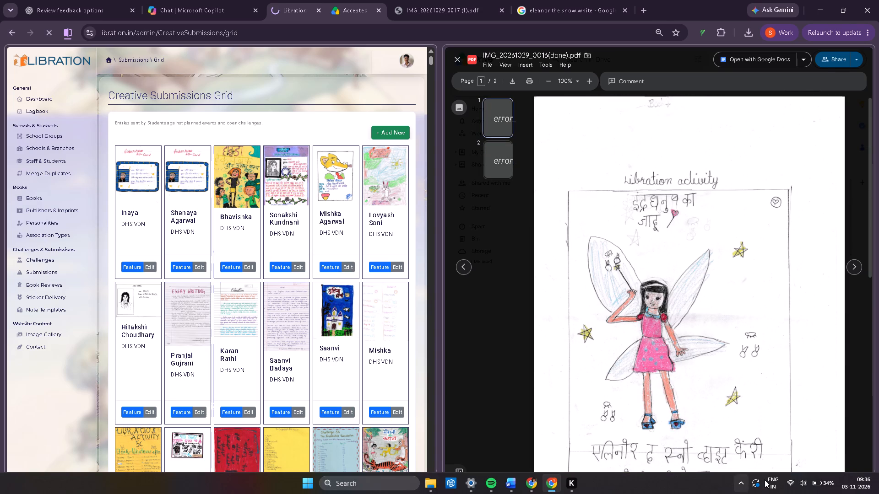
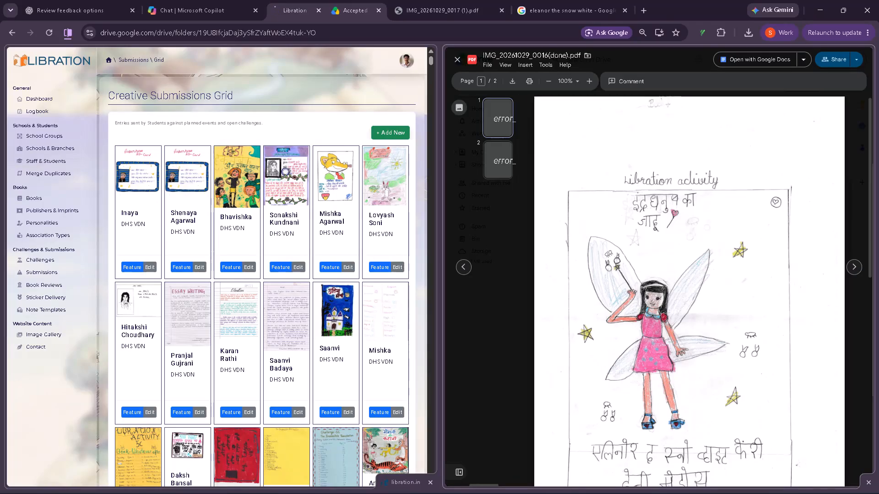
Stop the stalled page load and reopen Inaya's submission from the grid for editing.
{"action": "left_click", "coordinate": [153, 266]}
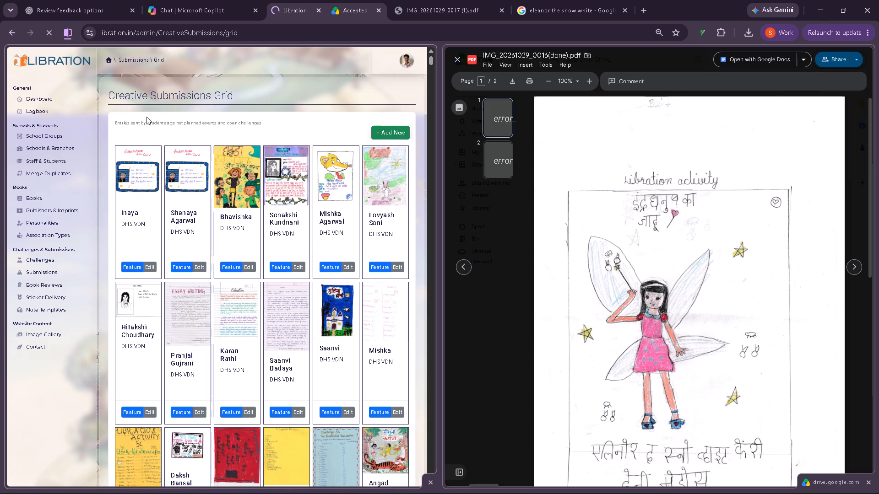
{"action": "left_click", "coordinate": [52, 37]}
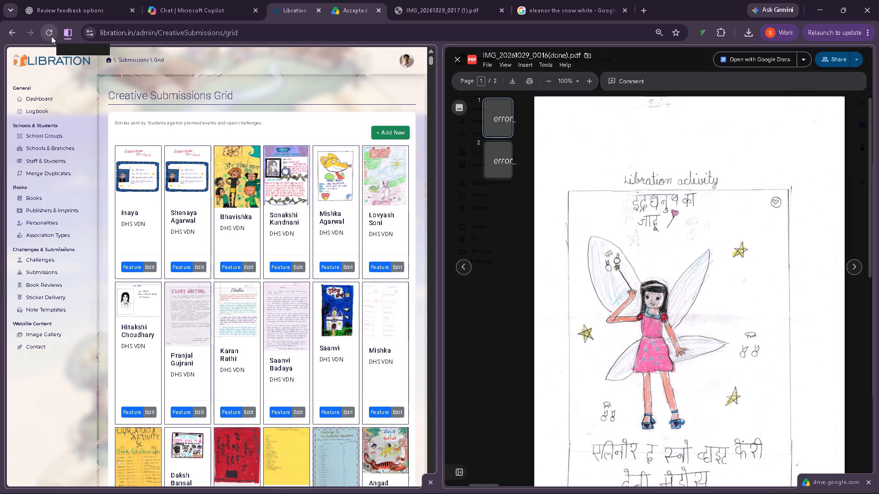
{"action": "left_click", "coordinate": [146, 268]}
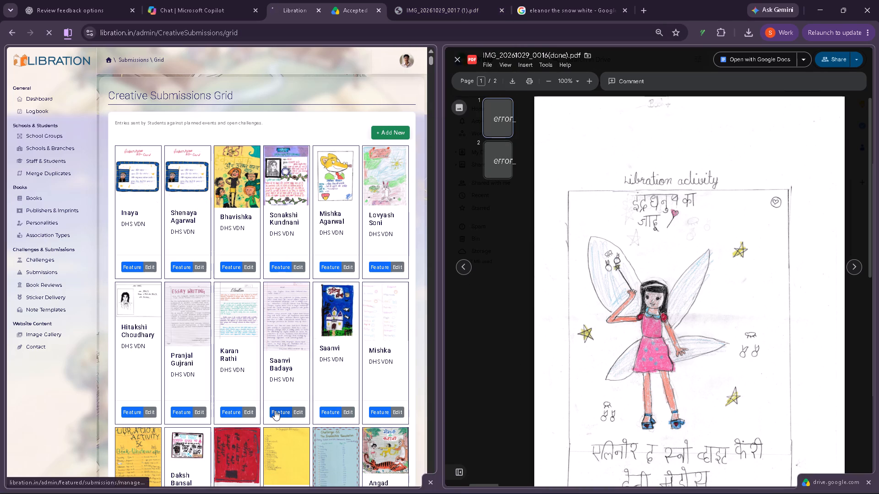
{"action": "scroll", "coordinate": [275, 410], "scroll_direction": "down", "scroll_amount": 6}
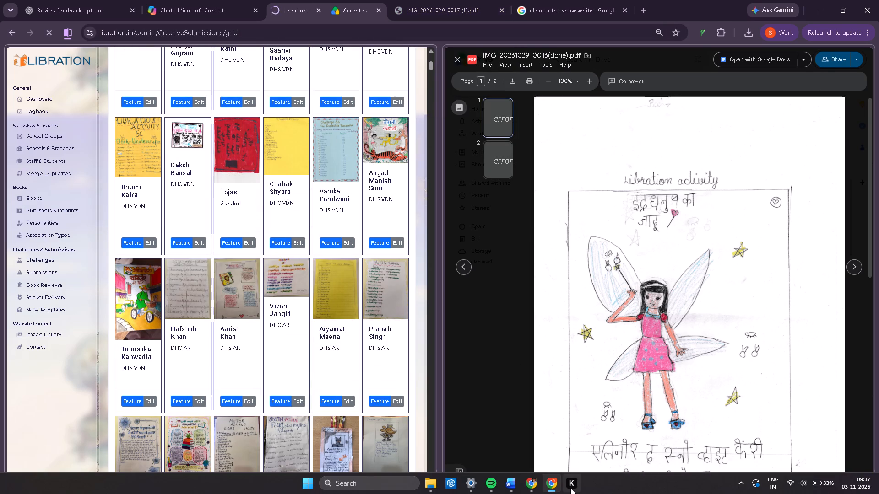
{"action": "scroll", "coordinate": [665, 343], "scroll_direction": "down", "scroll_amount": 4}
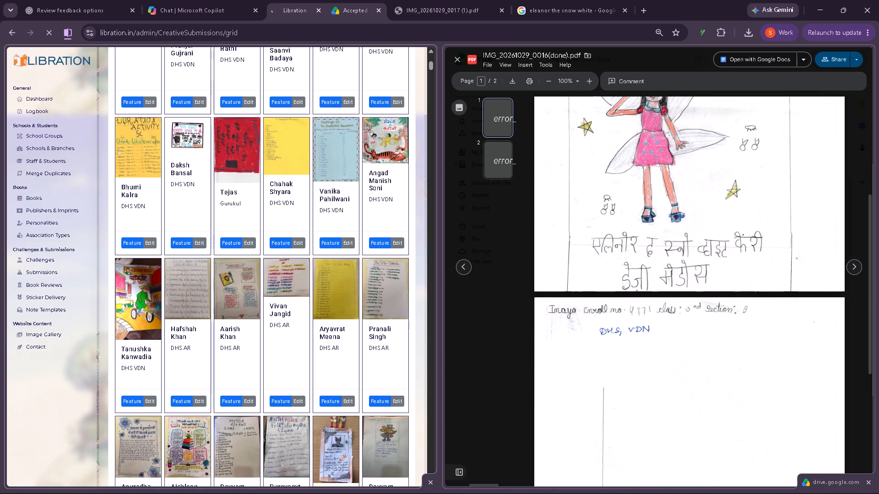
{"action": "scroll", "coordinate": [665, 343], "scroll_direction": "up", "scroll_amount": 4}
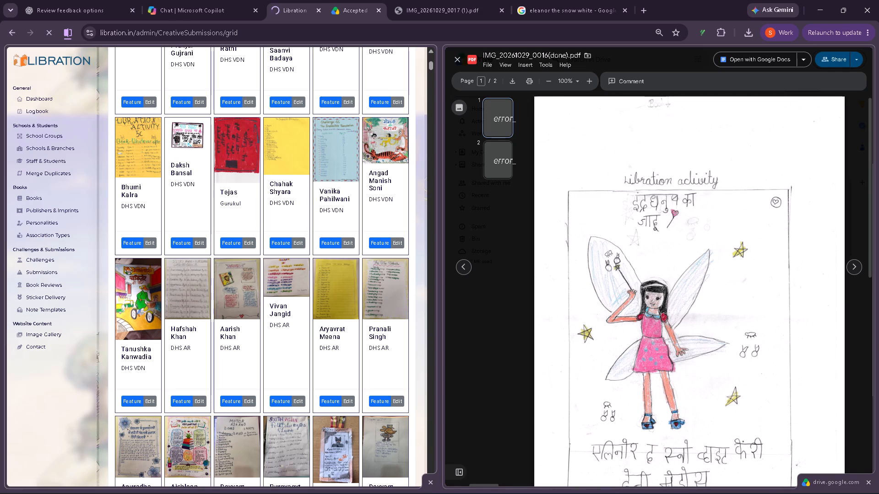
Check the Wi-Fi connection and look through the available networks.
{"action": "left_click", "coordinate": [789, 486]}
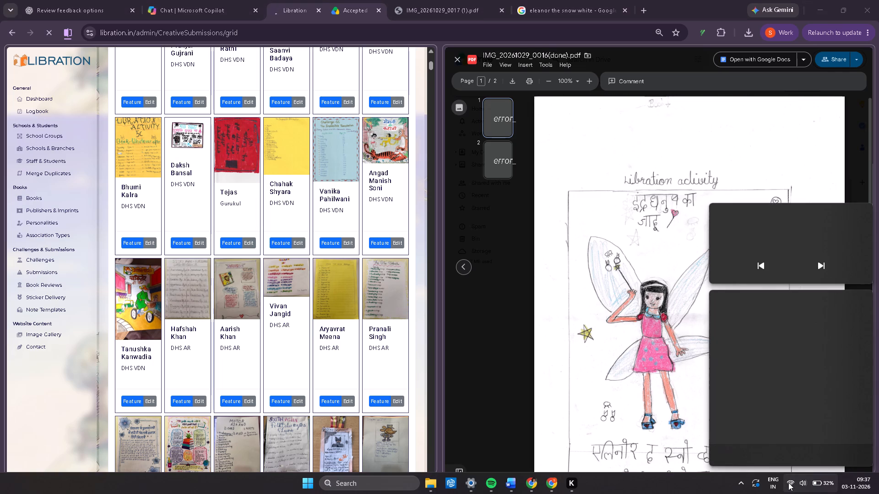
{"action": "left_click", "coordinate": [759, 320]}
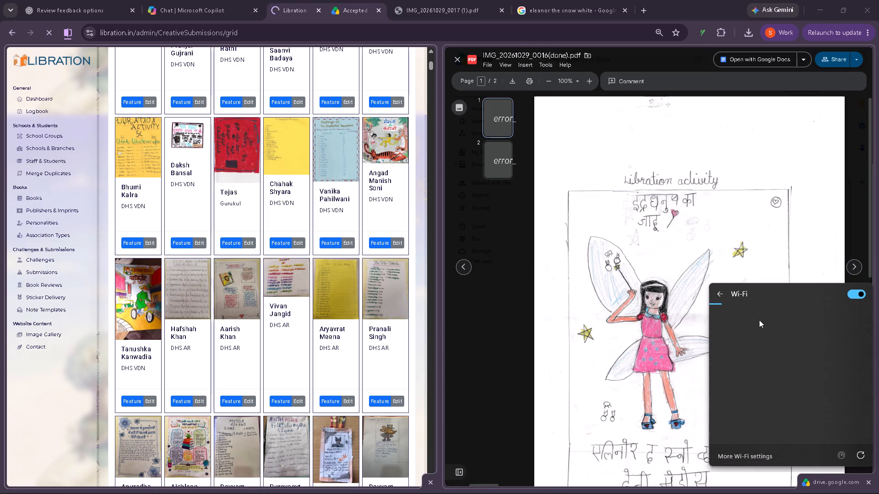
{"action": "scroll", "coordinate": [775, 357], "scroll_direction": "down", "scroll_amount": 4}
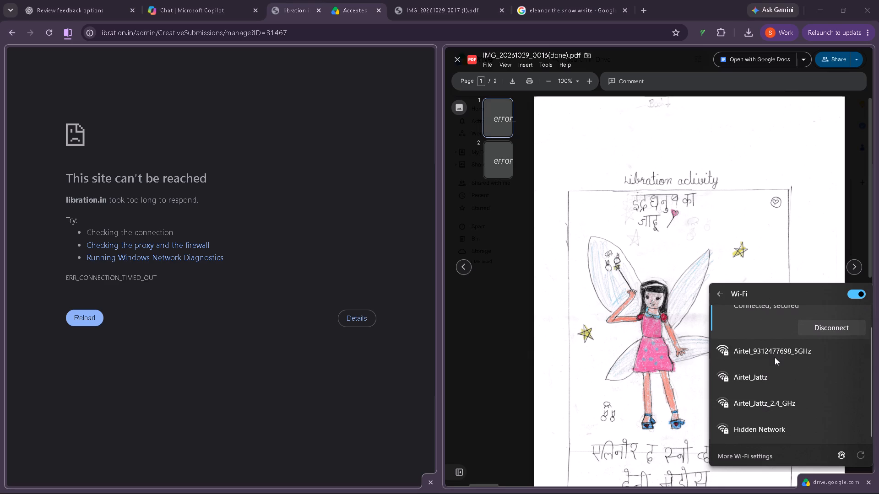
{"action": "scroll", "coordinate": [775, 357], "scroll_direction": "down", "scroll_amount": 2}
{"action": "scroll", "coordinate": [775, 357], "scroll_direction": "up", "scroll_amount": 7}
{"action": "scroll", "coordinate": [775, 357], "scroll_direction": "down", "scroll_amount": 3}
{"action": "scroll", "coordinate": [775, 357], "scroll_direction": "up", "scroll_amount": 5}
Remove the superhero ID card image from Inaya's submission.
{"action": "scroll", "coordinate": [357, 317], "scroll_direction": "down", "scroll_amount": 3}
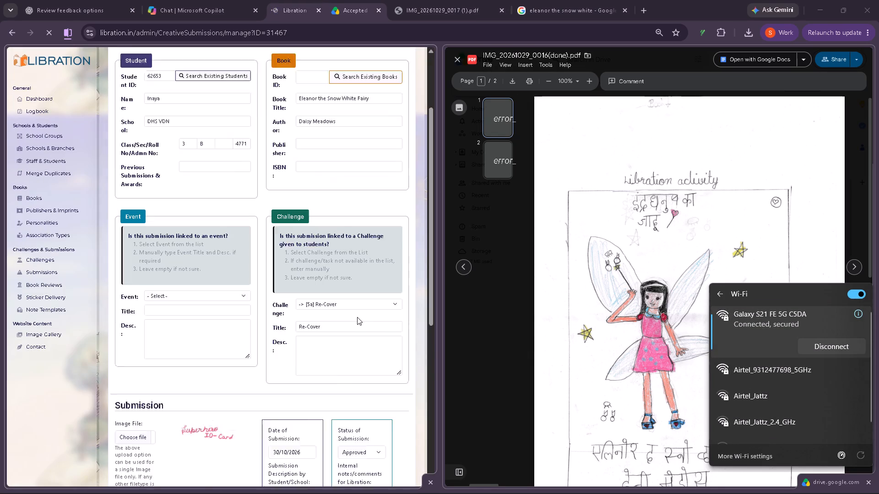
{"action": "scroll", "coordinate": [357, 317], "scroll_direction": "down", "scroll_amount": 5}
{"action": "left_click", "coordinate": [190, 234]}
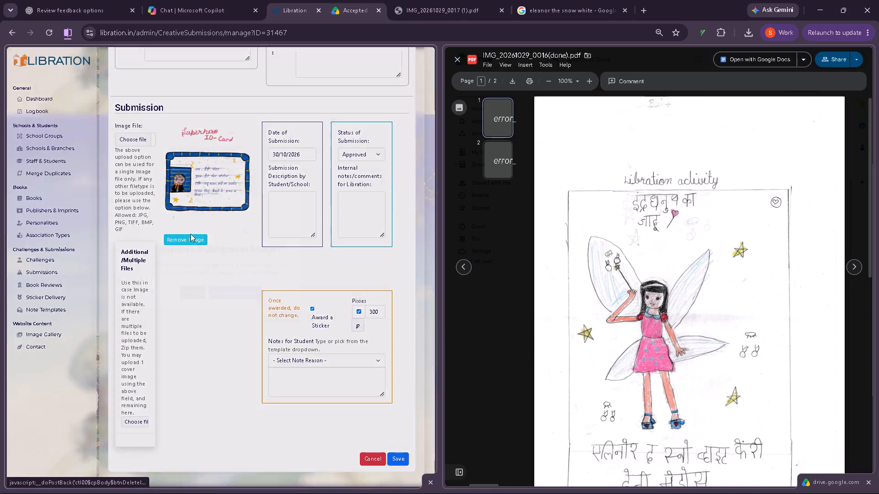
{"action": "left_click", "coordinate": [220, 316]}
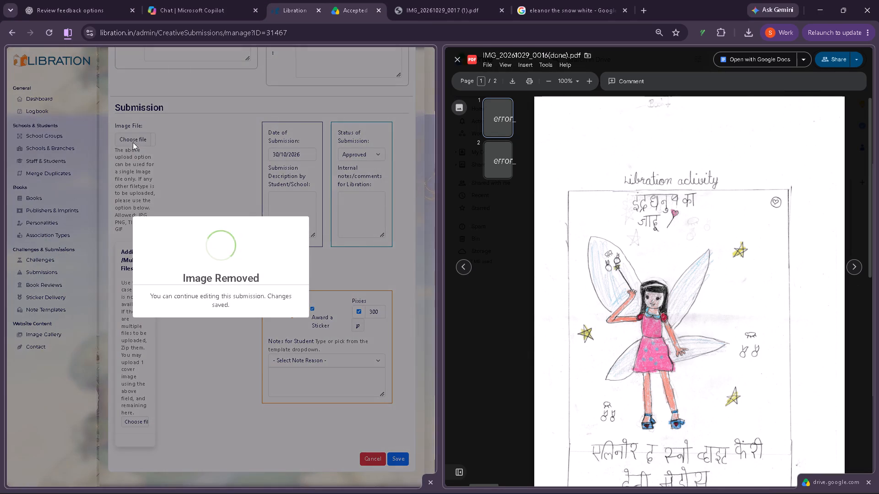
Upload the captured fairy cover drawing as the image file of Inaya's submission and save the submission.
{"action": "left_click", "coordinate": [139, 141]}
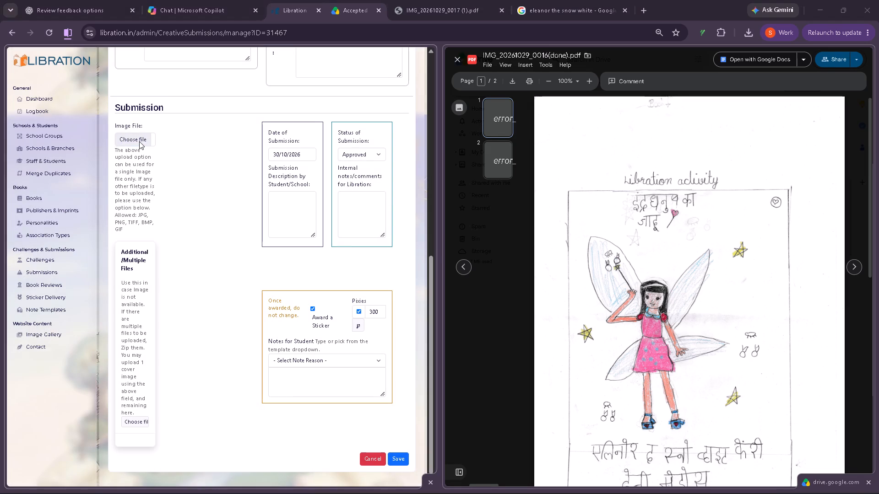
{"action": "left_click", "coordinate": [96, 96]}
{"action": "key", "text": "Return"}
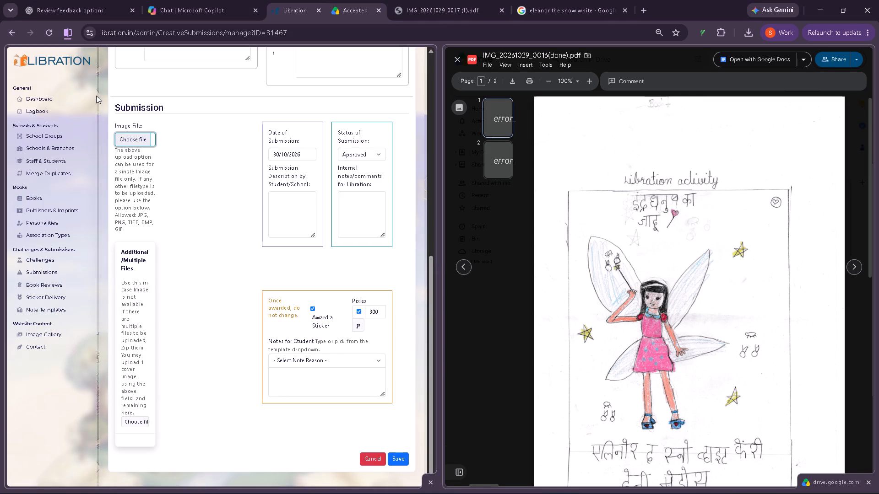
{"action": "left_click", "coordinate": [405, 456]}
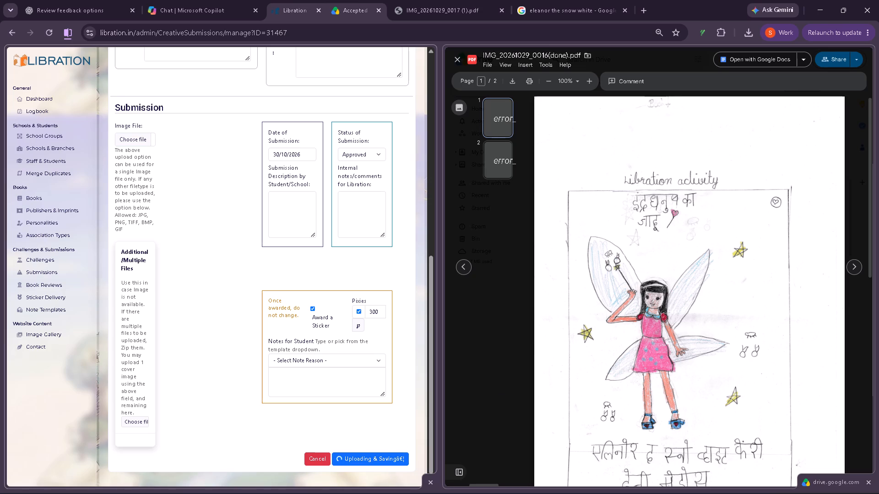
Open the next Drive file, IMG_20261029_0017.pdf, at page 2 and start a new creative submission in Libration.
{"action": "left_click", "coordinate": [855, 268]}
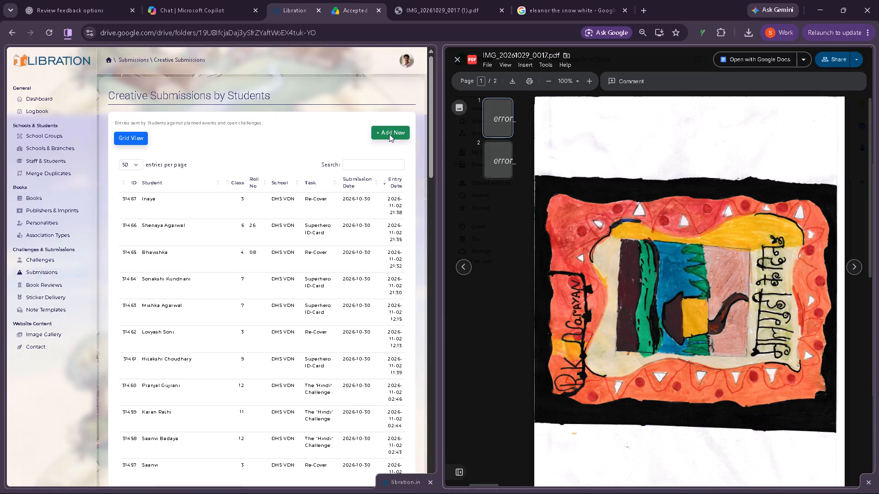
{"action": "left_click", "coordinate": [397, 135]}
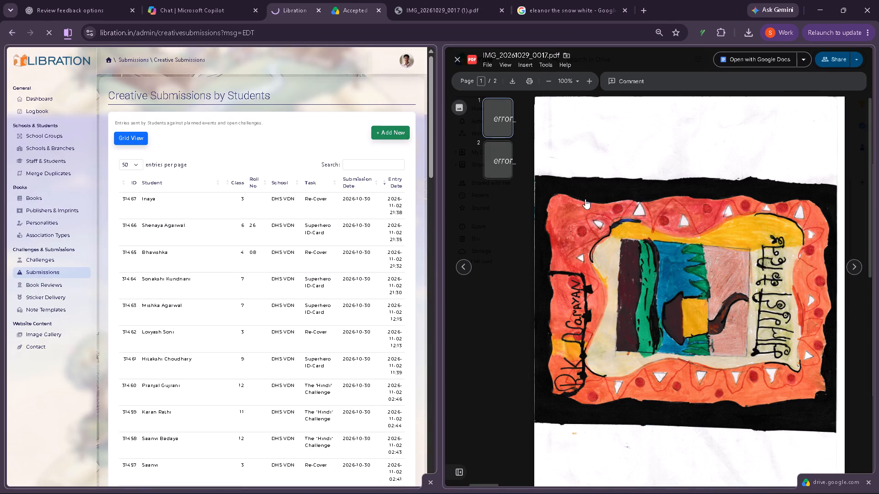
{"action": "scroll", "coordinate": [611, 222], "scroll_direction": "down", "scroll_amount": 12}
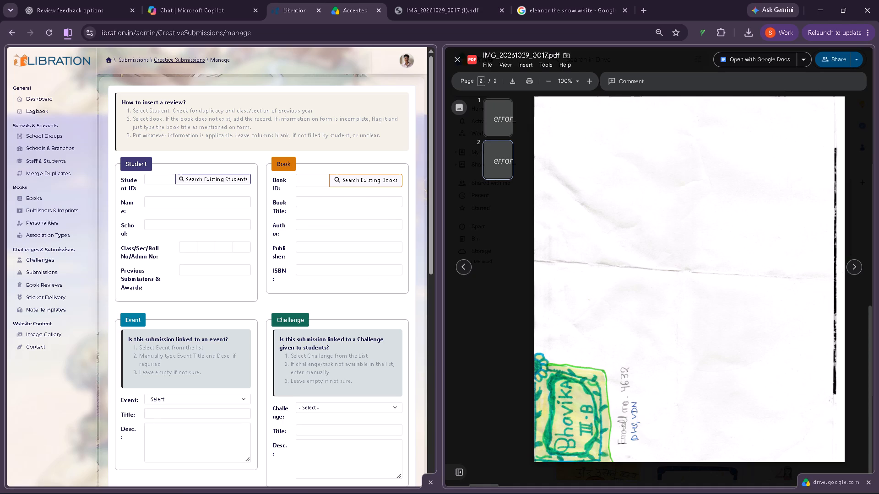
Search the existing students for Bhavika.
{"action": "left_click", "coordinate": [235, 177]}
{"action": "left_click", "coordinate": [207, 121]}
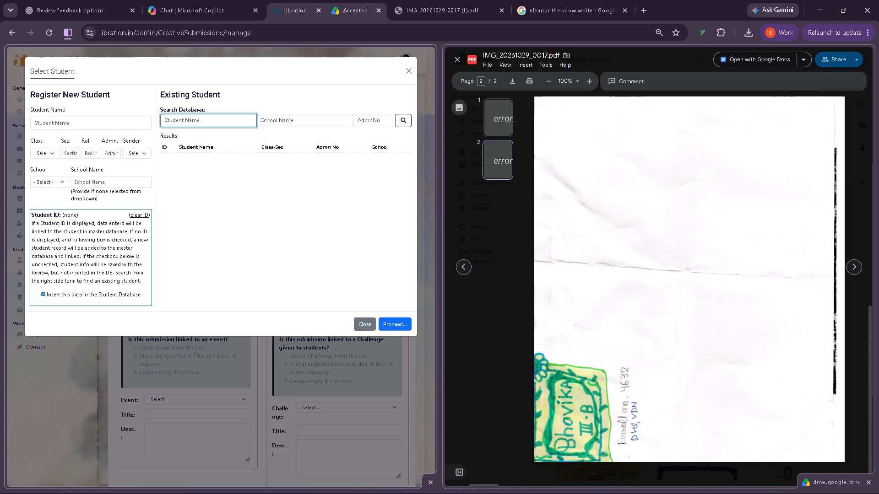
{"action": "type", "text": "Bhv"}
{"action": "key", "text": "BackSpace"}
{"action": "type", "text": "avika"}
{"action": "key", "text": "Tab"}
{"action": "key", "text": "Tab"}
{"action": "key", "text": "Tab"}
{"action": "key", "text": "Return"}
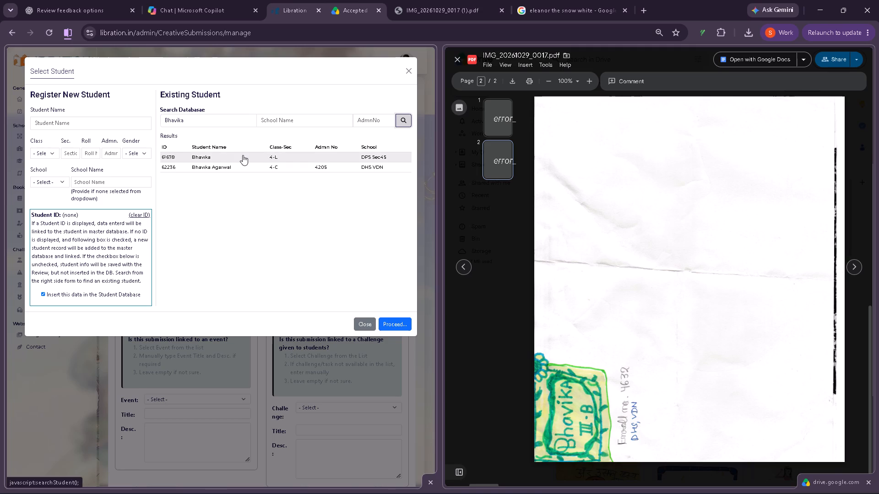
Register Bhavika as a new student in class 3, section B, school DHS VDN, with the admission number written on the scan.
{"action": "left_click", "coordinate": [203, 125]}
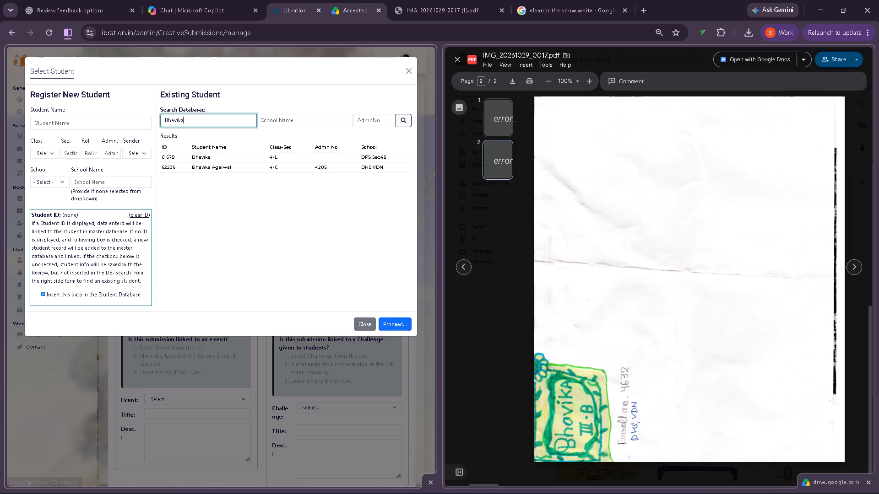
{"action": "key", "text": "ctrl+a"}
{"action": "key", "text": "ctrl+x"}
{"action": "left_click", "coordinate": [101, 125], "text": "ctrl"}
{"action": "key", "text": "ctrl+v"}
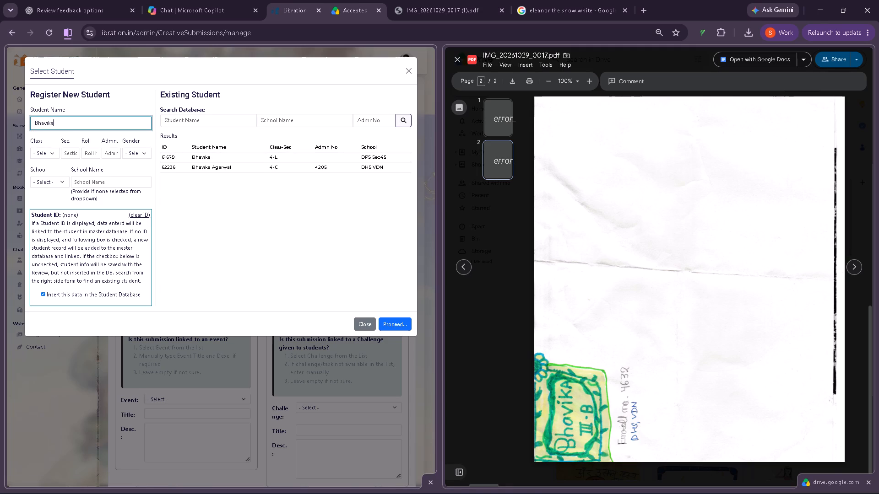
{"action": "key", "text": "Tab"}
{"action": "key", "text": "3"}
{"action": "key", "text": "Tab"}
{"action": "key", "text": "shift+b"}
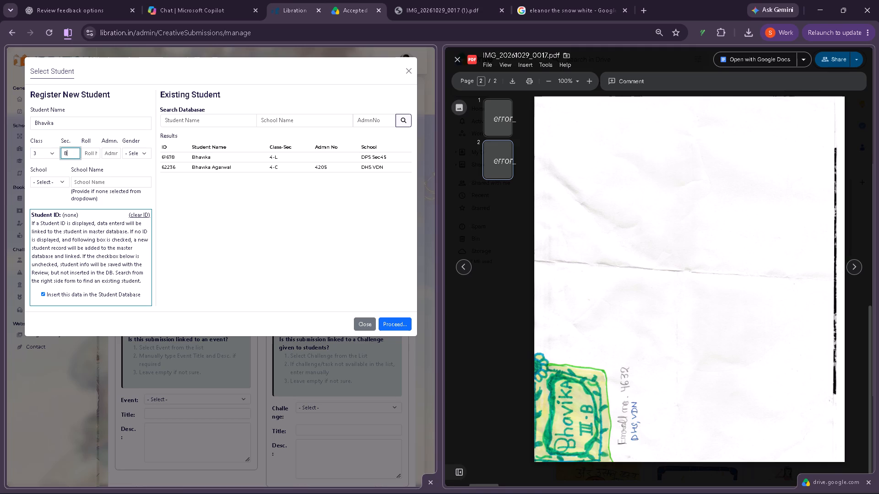
{"action": "key", "text": "Tab"}
{"action": "key", "text": "Tab"}
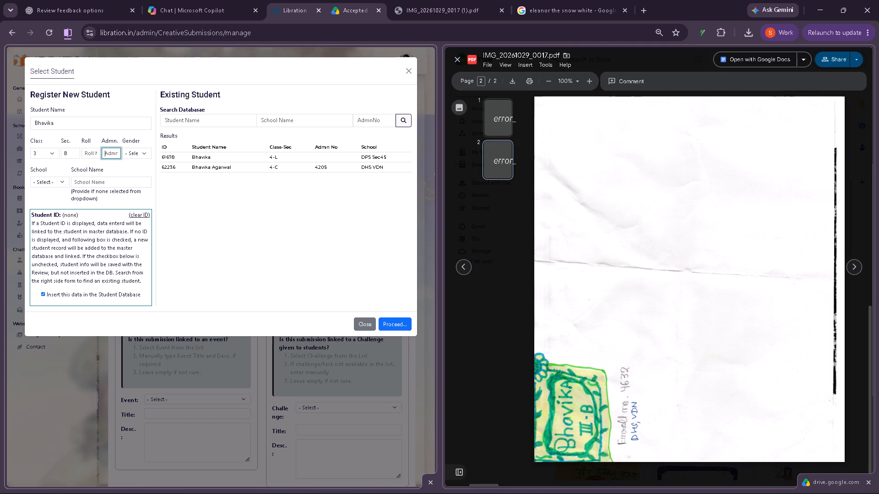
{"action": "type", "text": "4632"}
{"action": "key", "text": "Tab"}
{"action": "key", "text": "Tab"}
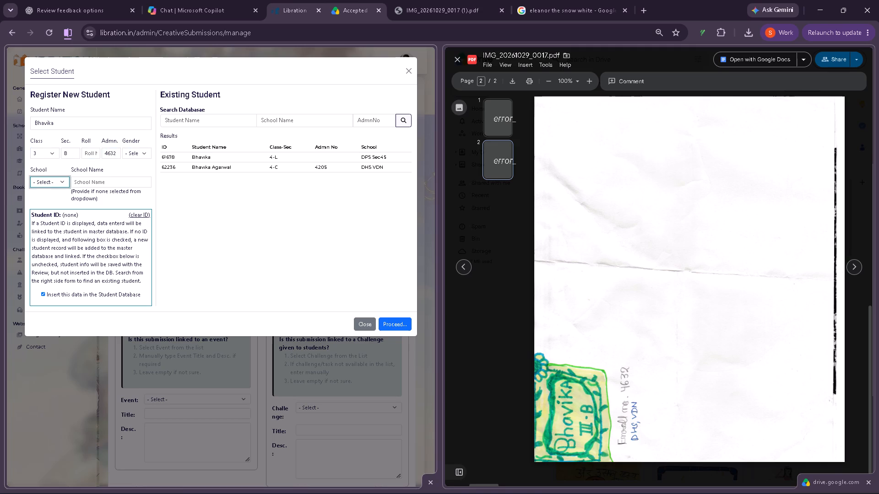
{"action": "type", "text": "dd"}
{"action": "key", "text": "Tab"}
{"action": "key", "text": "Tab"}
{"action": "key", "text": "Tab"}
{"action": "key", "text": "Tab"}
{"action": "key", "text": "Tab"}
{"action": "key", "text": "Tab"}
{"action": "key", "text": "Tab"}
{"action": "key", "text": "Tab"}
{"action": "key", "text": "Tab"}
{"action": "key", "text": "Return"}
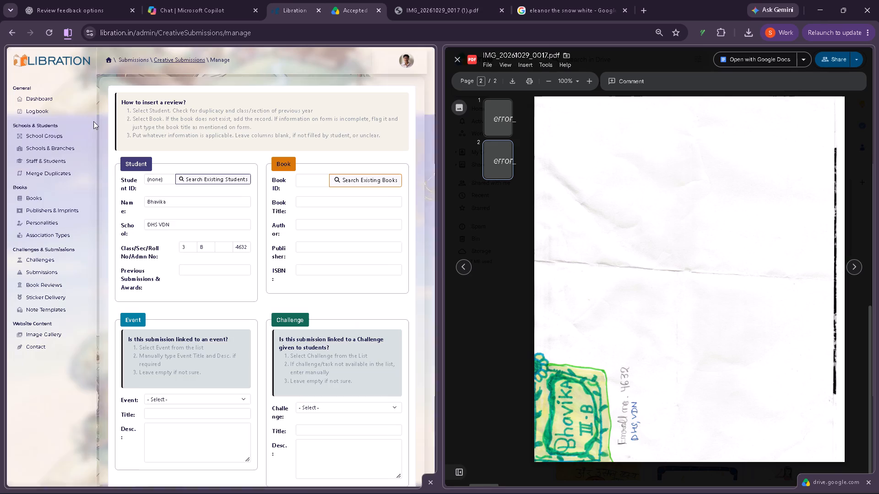
Search the existing books for "malgudi" and link Malgudi Days by R. K. Narayan to the submission.
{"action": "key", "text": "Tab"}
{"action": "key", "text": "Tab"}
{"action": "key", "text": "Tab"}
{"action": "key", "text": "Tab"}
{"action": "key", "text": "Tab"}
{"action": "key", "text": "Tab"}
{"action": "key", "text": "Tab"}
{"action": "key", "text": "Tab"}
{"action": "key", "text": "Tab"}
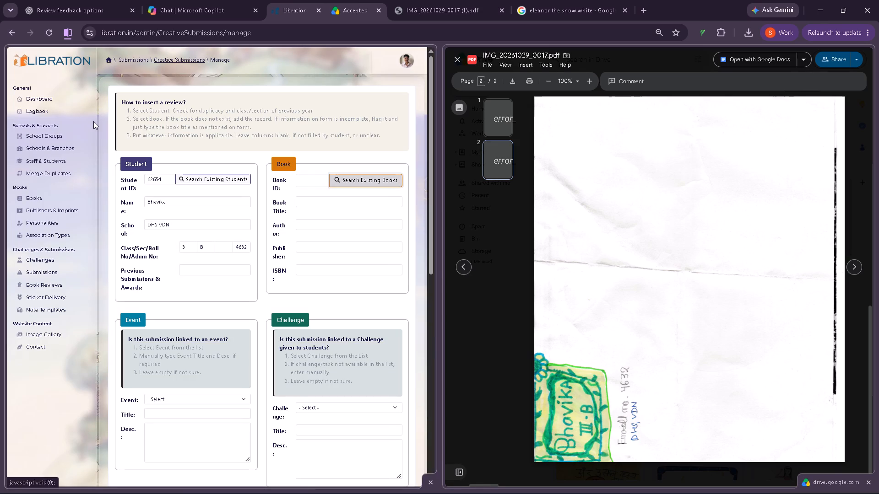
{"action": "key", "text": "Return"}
{"action": "scroll", "coordinate": [628, 228], "scroll_direction": "up", "scroll_amount": 1}
{"action": "scroll", "coordinate": [628, 228], "scroll_direction": "down", "scroll_amount": 1}
{"action": "scroll", "coordinate": [628, 228], "scroll_direction": "up", "scroll_amount": 7}
{"action": "scroll", "coordinate": [628, 228], "scroll_direction": "down", "scroll_amount": 1}
{"action": "scroll", "coordinate": [628, 228], "scroll_direction": "up", "scroll_amount": 1}
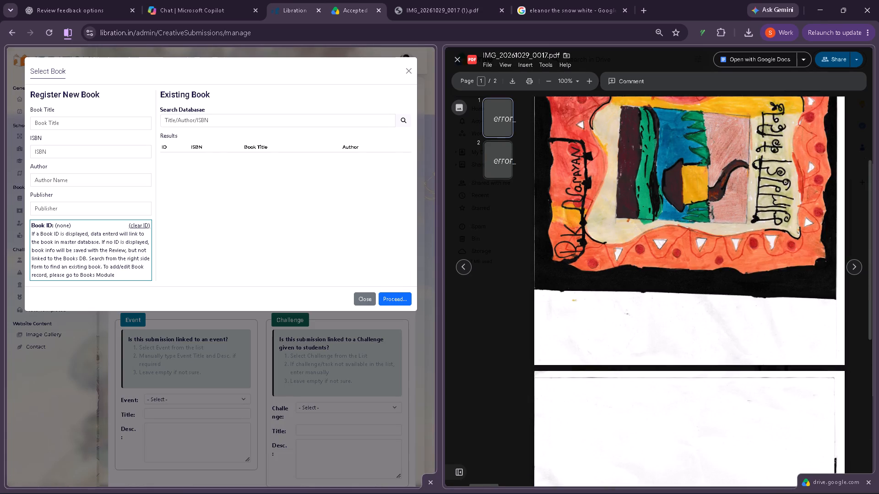
{"action": "scroll", "coordinate": [628, 228], "scroll_direction": "up", "scroll_amount": 5}
{"action": "left_click", "coordinate": [274, 121]}
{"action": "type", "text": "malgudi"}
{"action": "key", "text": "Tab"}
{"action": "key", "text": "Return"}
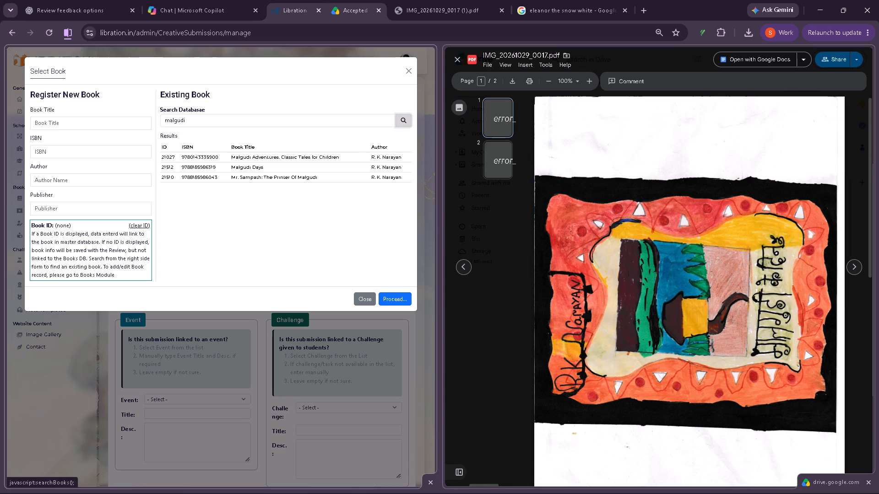
{"action": "left_click", "coordinate": [294, 168]}
{"action": "left_click", "coordinate": [392, 298]}
Set the submission's challenge to [5a] Re-Cover and enter Re-Cover as its title.
{"action": "key", "text": "Tab"}
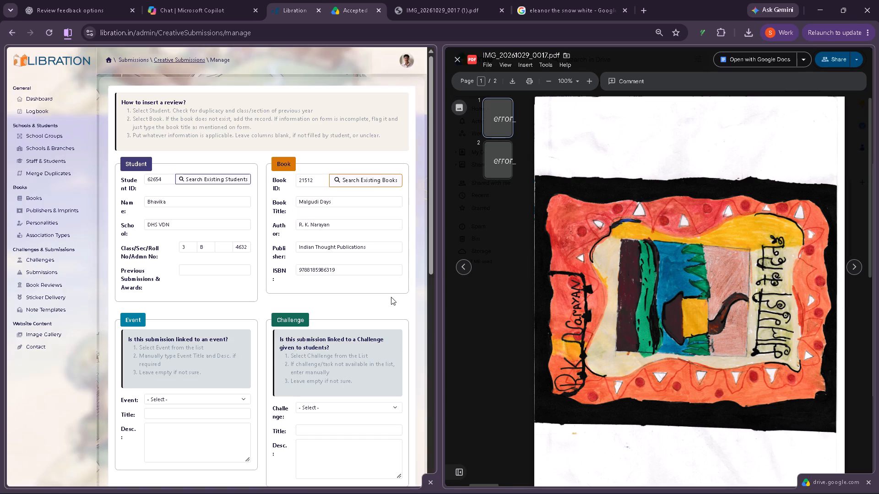
{"action": "key", "text": "Tab"}
{"action": "key", "text": "Tab"}
{"action": "key", "text": "Tab"}
{"action": "key", "text": "Tab"}
{"action": "key", "text": "Tab"}
{"action": "key", "text": "Tab"}
{"action": "key", "text": "Tab"}
{"action": "key", "text": "Return"}
{"action": "key", "text": "Down"}
{"action": "key", "text": "Down"}
{"action": "key", "text": "Down"}
{"action": "key", "text": "Down"}
{"action": "key", "text": "Down"}
{"action": "key", "text": "Down"}
{"action": "key", "text": "Down"}
{"action": "key", "text": "Down"}
{"action": "key", "text": "Down"}
{"action": "key", "text": "Down"}
{"action": "key", "text": "Down"}
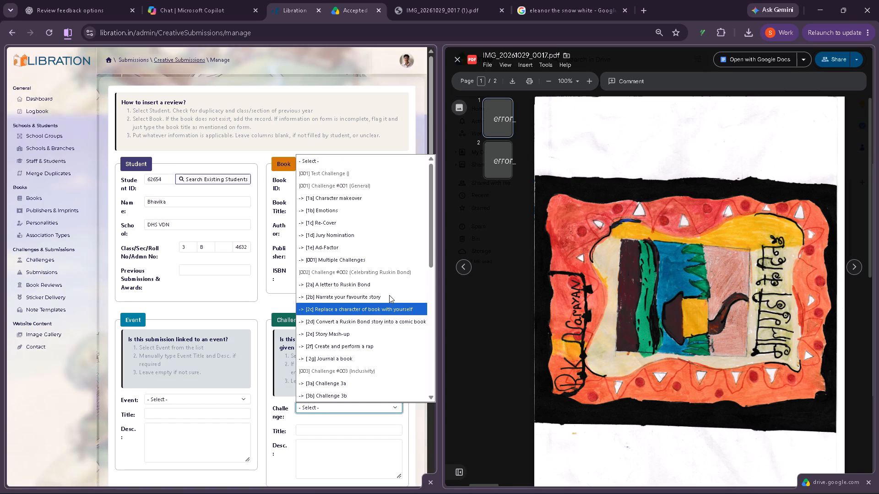
{"action": "key", "text": "Down"}
{"action": "key", "text": "Down"}
{"action": "key", "text": "Down"}
{"action": "key", "text": "Down"}
{"action": "key", "text": "Down"}
{"action": "key", "text": "Down"}
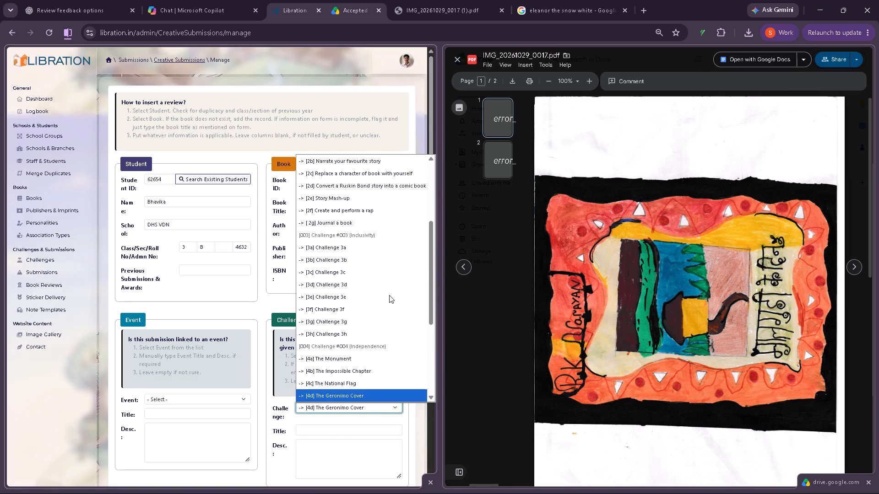
{"action": "key", "text": "Down"}
{"action": "key", "text": "Down"}
{"action": "key", "text": "Down"}
{"action": "key", "text": "Up"}
{"action": "key", "text": "Return"}
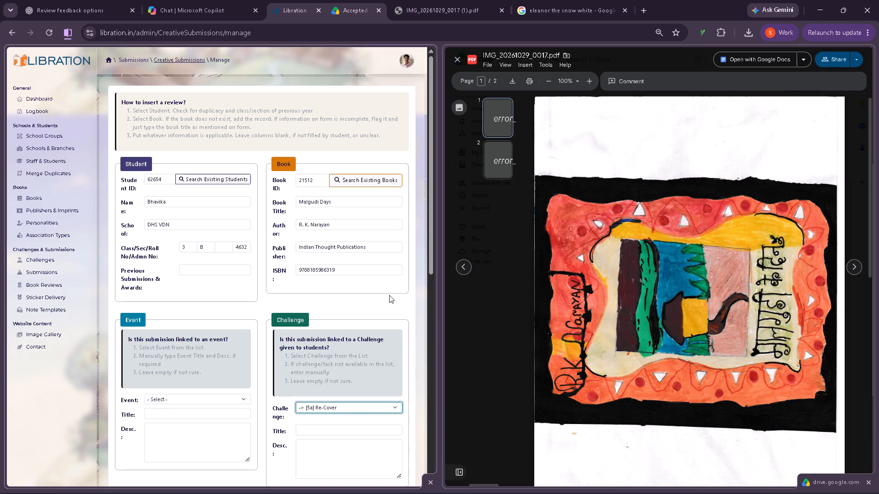
{"action": "key", "text": "Tab"}
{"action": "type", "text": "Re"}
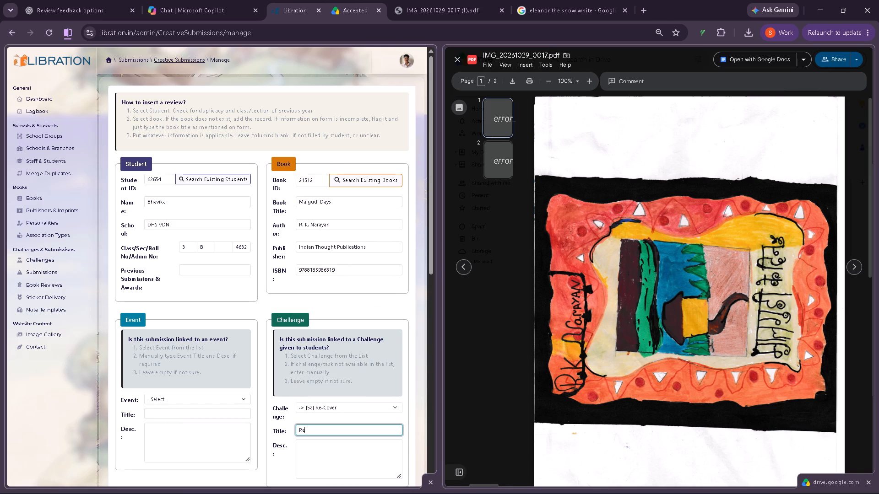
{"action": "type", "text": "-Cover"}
Attach Screenshot 2026-11-03 093500.png from Downloads as the submission's image file.
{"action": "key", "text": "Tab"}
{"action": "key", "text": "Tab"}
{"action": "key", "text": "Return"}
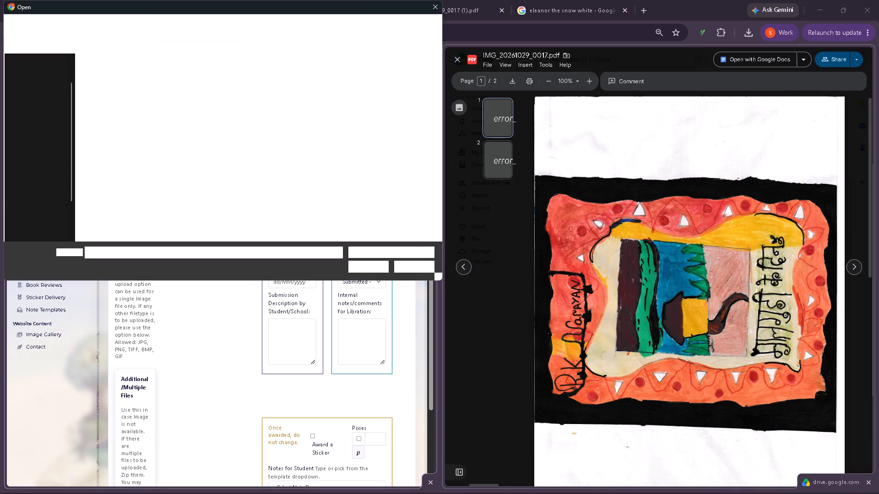
{"action": "left_click", "coordinate": [171, 84]}
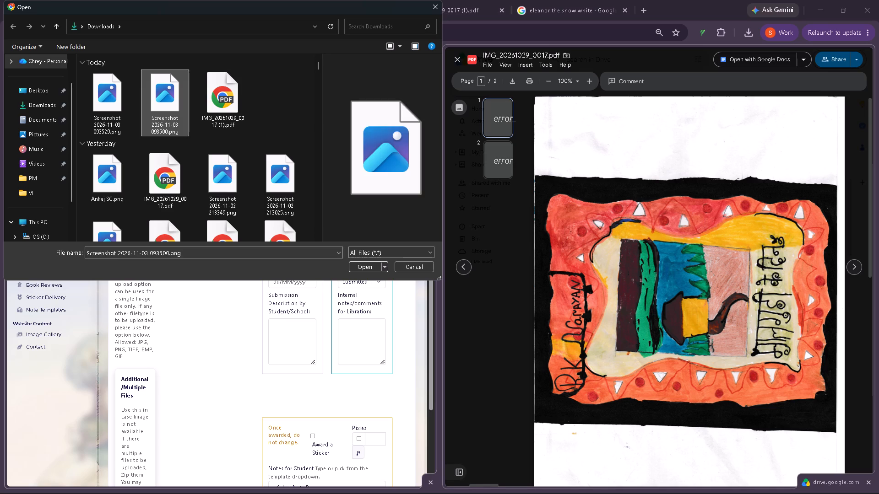
{"action": "key", "text": "Return"}
Set the date of submission to 30/10/2026 and the status to Approved.
{"action": "key", "text": "Tab"}
{"action": "key", "text": "Tab"}
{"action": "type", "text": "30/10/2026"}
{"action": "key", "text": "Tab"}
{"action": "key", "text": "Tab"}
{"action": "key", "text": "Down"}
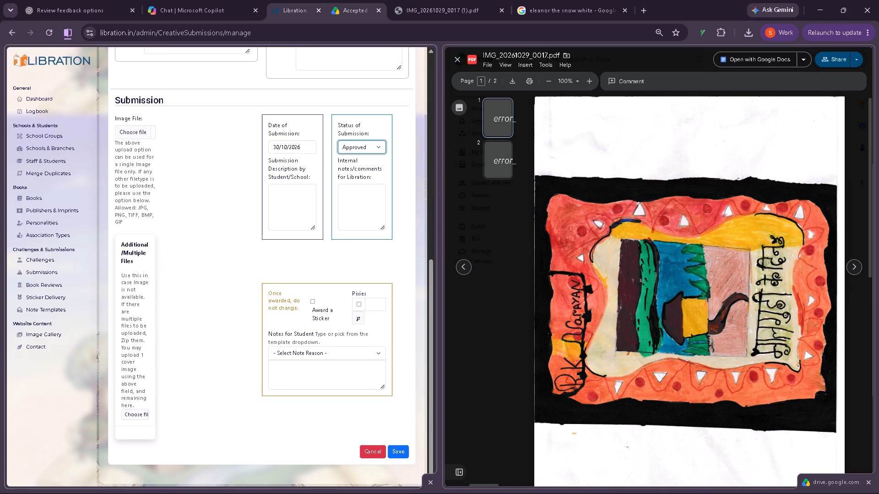
Award a sticker and 300 Pixies to the submission and save it.
{"action": "left_click", "coordinate": [320, 316]}
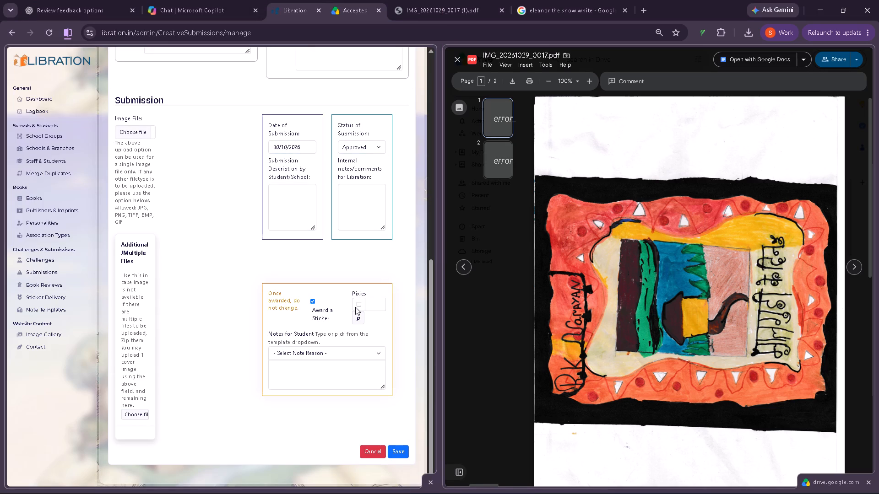
{"action": "left_click", "coordinate": [362, 306]}
{"action": "left_click", "coordinate": [357, 305]}
{"action": "key", "text": "Tab"}
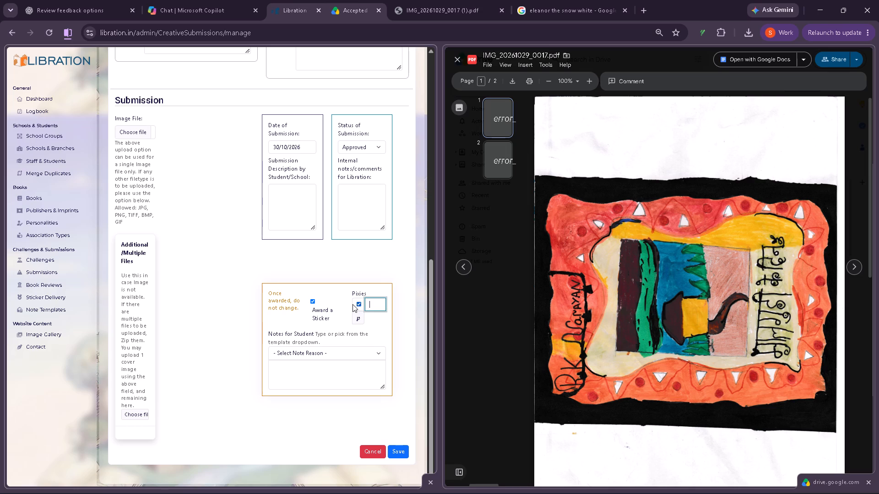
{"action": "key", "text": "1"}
{"action": "key", "text": "BackSpace"}
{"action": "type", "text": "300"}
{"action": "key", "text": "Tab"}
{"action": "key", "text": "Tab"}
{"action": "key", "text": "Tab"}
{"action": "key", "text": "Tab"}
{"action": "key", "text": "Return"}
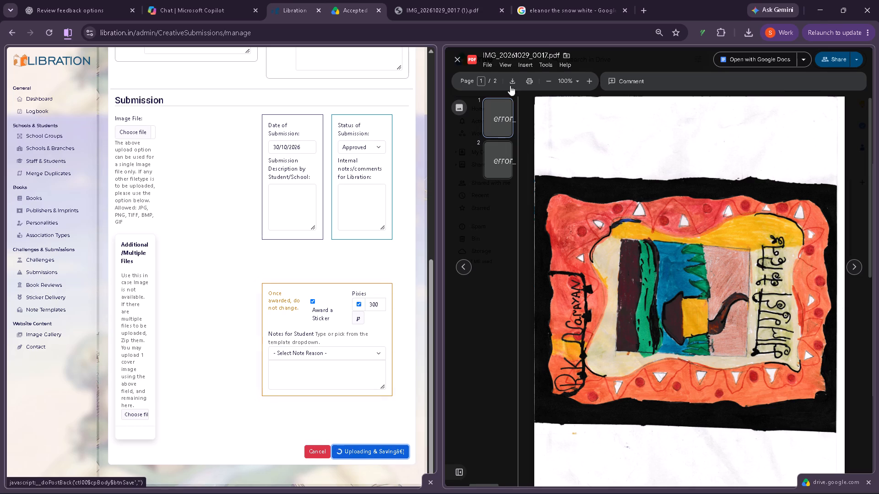
Rename the open Drive PDF as IMG_20261029_0017(done).pdf.
{"action": "left_click", "coordinate": [527, 51]}
{"action": "key", "text": "Right"}
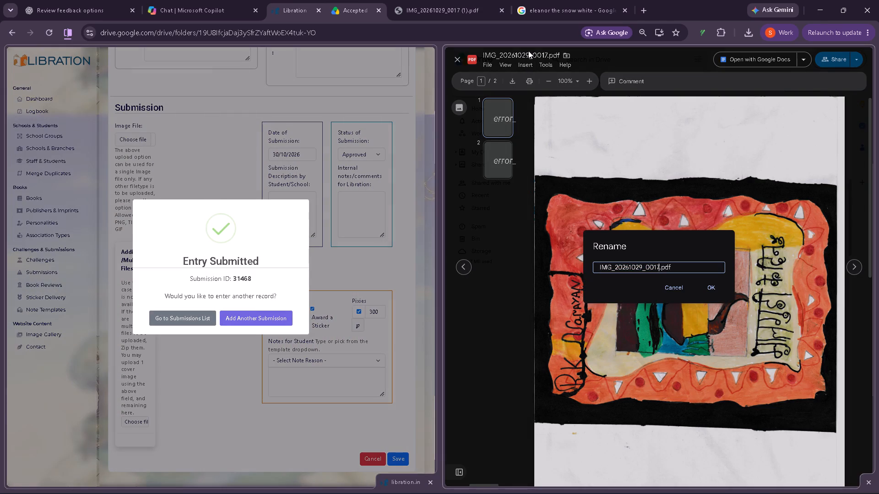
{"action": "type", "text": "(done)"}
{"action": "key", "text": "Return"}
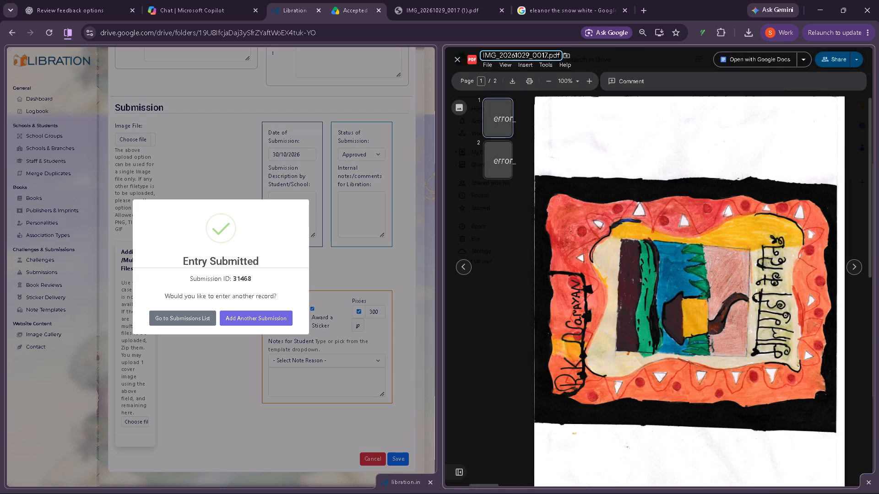
Open the next Drive file, IMG_20261029_0018.pdf.
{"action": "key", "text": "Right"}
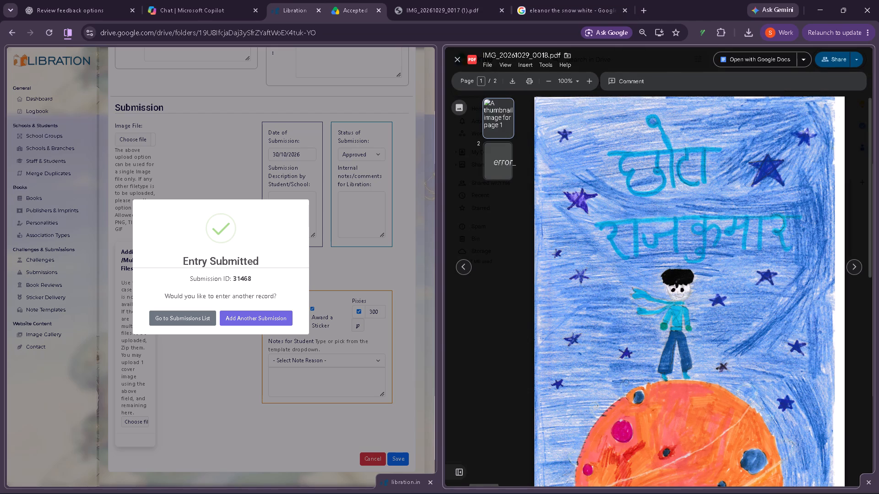
Zoom IMG_20261029_0018.pdf out to 50% and capture a screenshot cropped to the cover artwork on page 1.
{"action": "left_click", "coordinate": [542, 82]}
{"action": "left_click", "coordinate": [542, 82]}
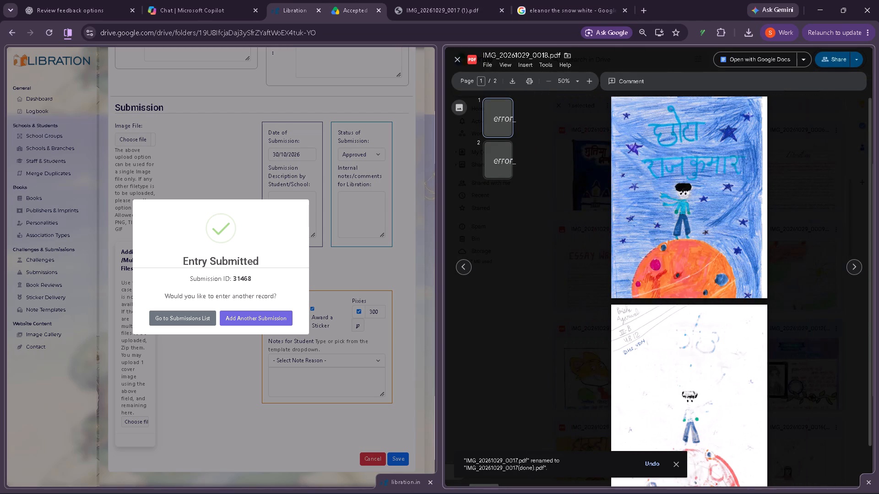
{"action": "key", "text": "shift+super+s"}
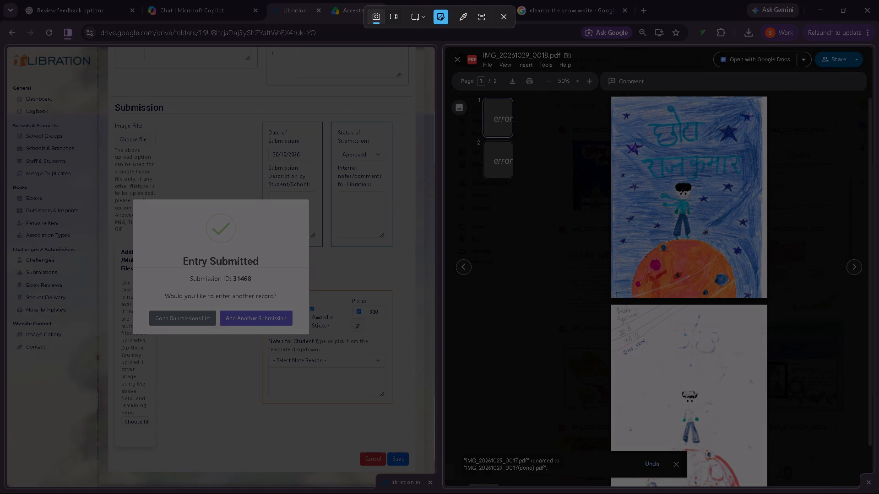
{"action": "left_click_drag", "start_coordinate": [611, 96], "coordinate": [642, 143]}
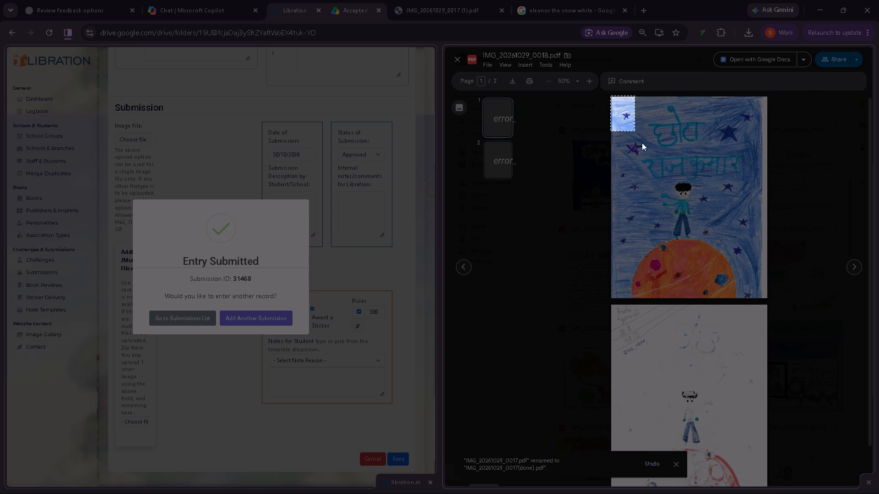
{"action": "left_click_drag", "start_coordinate": [642, 143], "coordinate": [733, 274]}
{"action": "left_click_drag", "start_coordinate": [757, 288], "coordinate": [765, 303]}
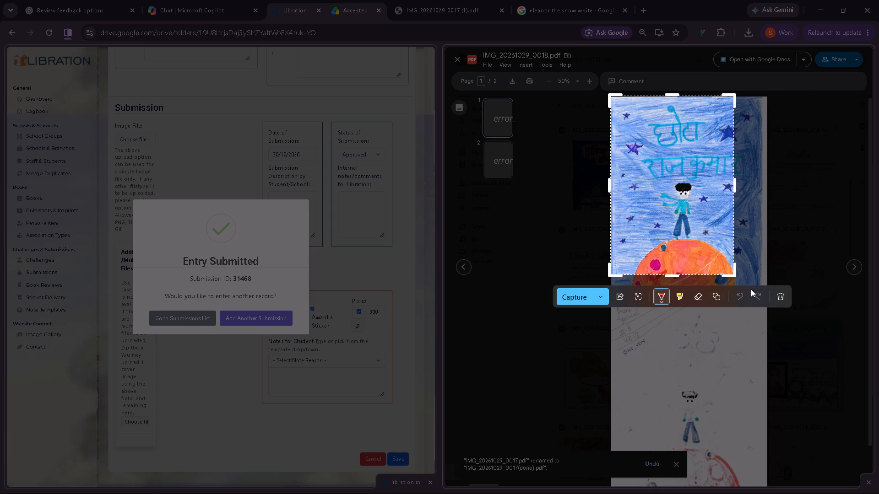
{"action": "left_click_drag", "start_coordinate": [736, 275], "coordinate": [761, 298]}
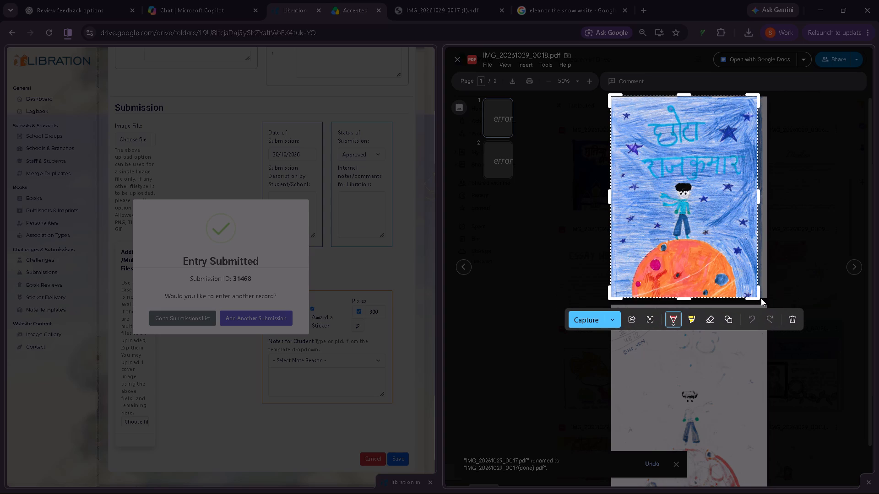
{"action": "left_click_drag", "start_coordinate": [761, 298], "coordinate": [763, 298]}
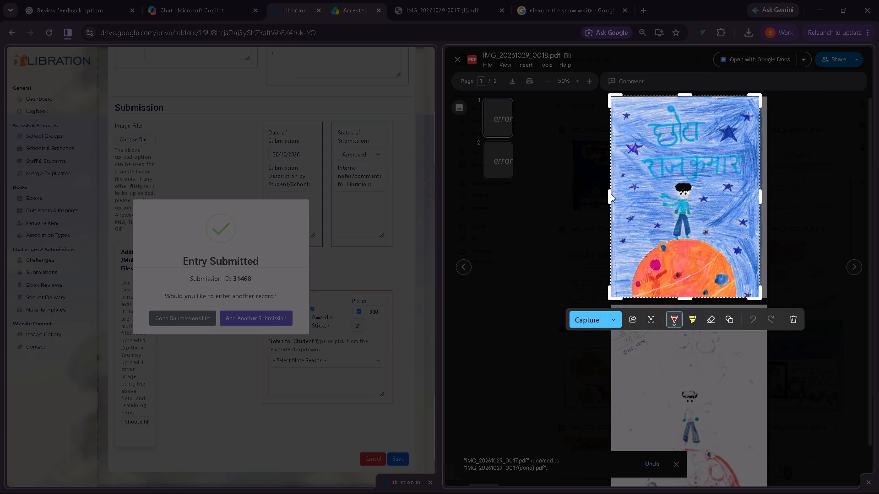
{"action": "left_click", "coordinate": [609, 198]}
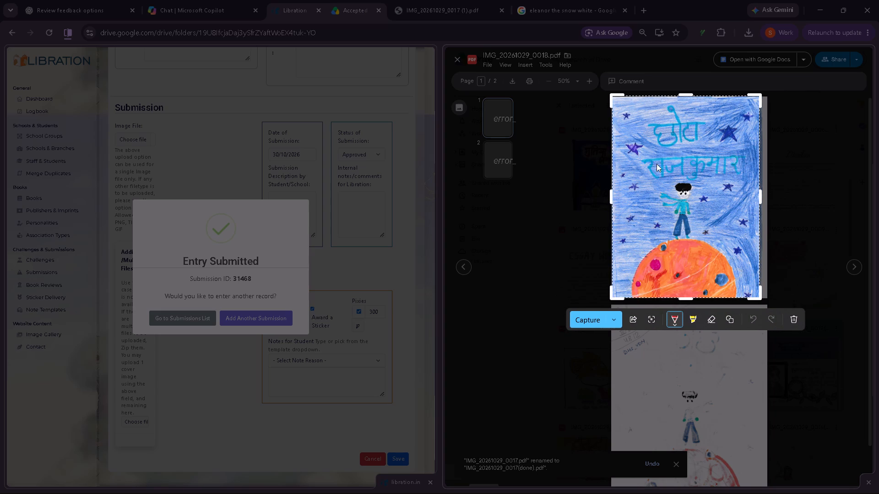
{"action": "left_click", "coordinate": [687, 96]}
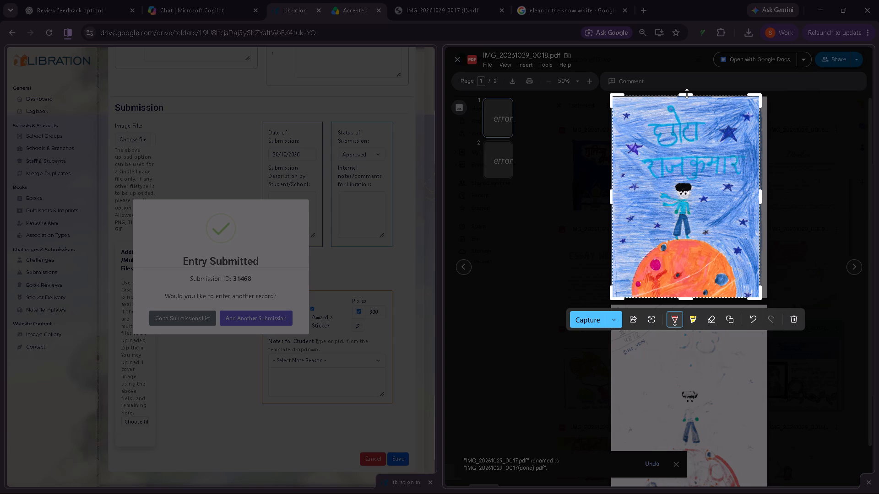
{"action": "left_click", "coordinate": [687, 93]}
{"action": "left_click", "coordinate": [596, 320]}
Start another submission and link the existing class 3-B DHS VDN student named on page 2, searching by first name and school DHS.
{"action": "left_click", "coordinate": [267, 313]}
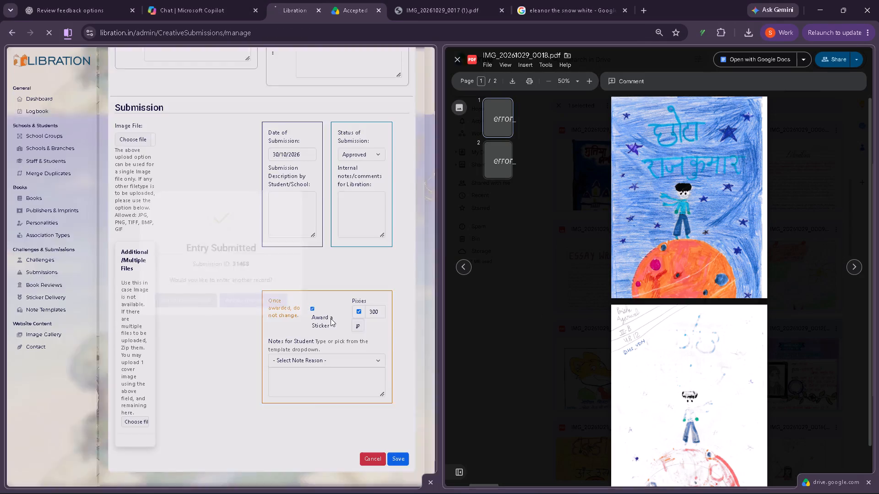
{"action": "scroll", "coordinate": [591, 341], "scroll_direction": "down", "scroll_amount": 4}
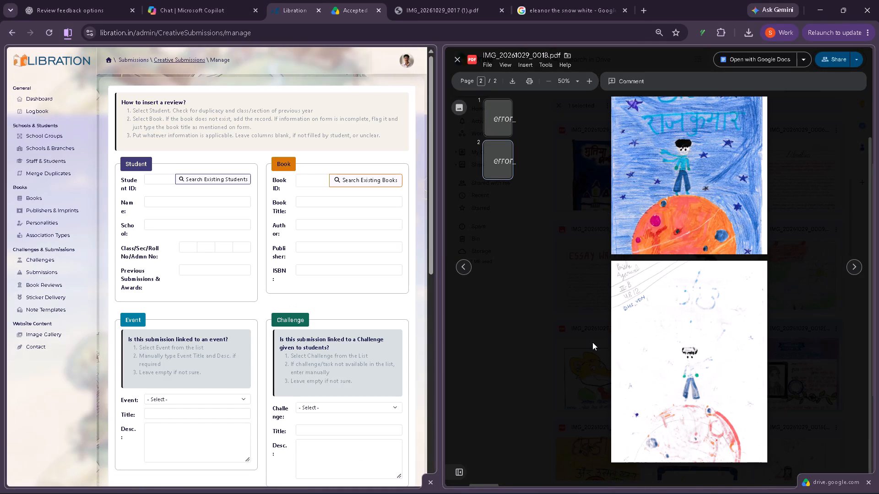
{"action": "left_click", "coordinate": [233, 176]}
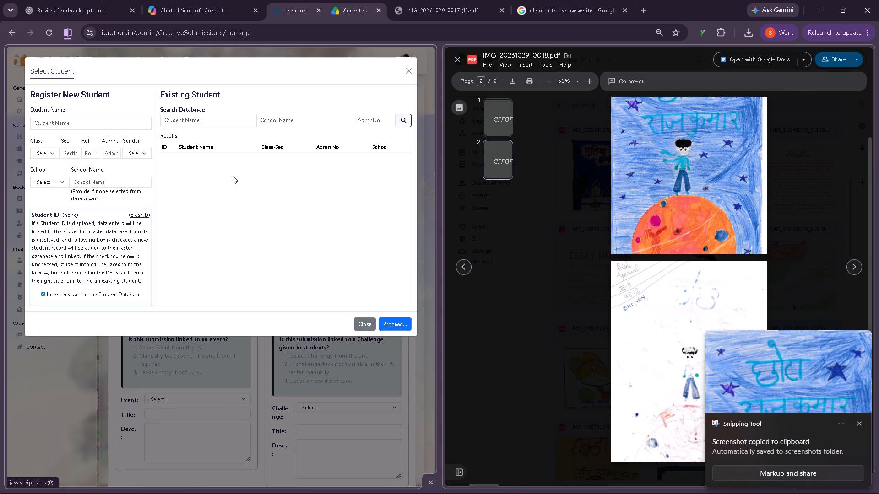
{"action": "left_click", "coordinate": [197, 124]}
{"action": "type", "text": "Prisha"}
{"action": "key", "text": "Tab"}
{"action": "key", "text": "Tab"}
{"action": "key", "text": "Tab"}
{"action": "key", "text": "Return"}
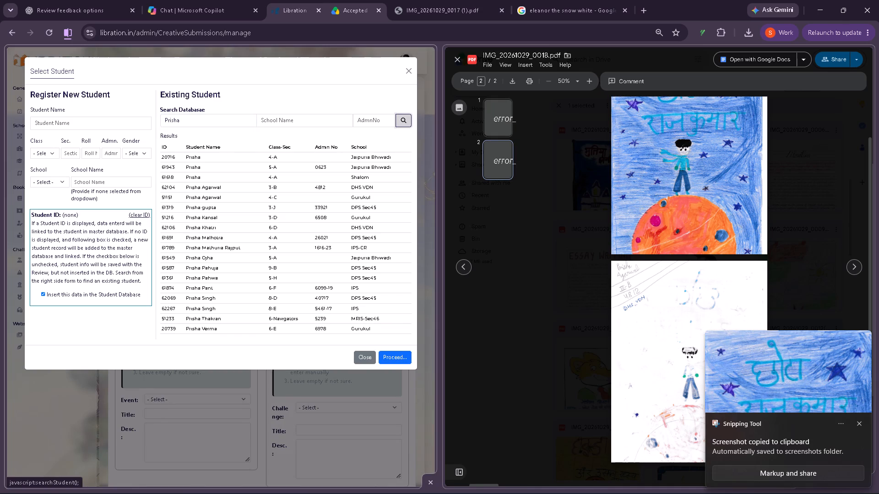
{"action": "left_click", "coordinate": [297, 122]}
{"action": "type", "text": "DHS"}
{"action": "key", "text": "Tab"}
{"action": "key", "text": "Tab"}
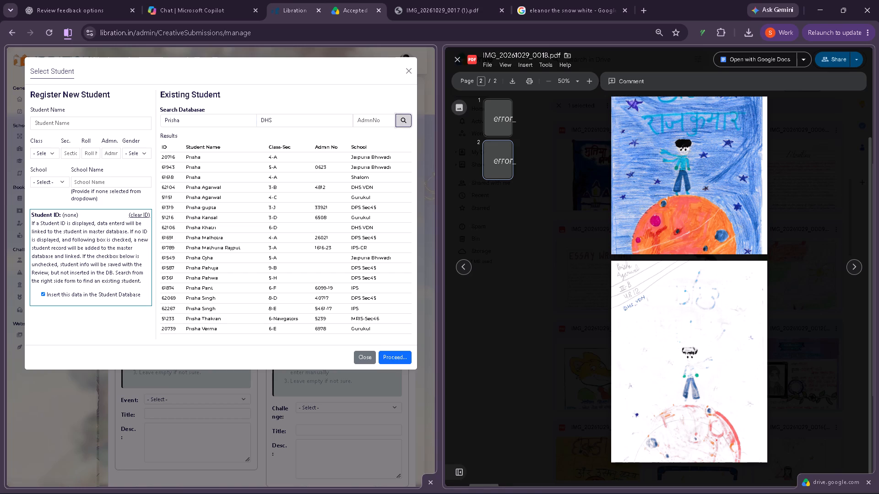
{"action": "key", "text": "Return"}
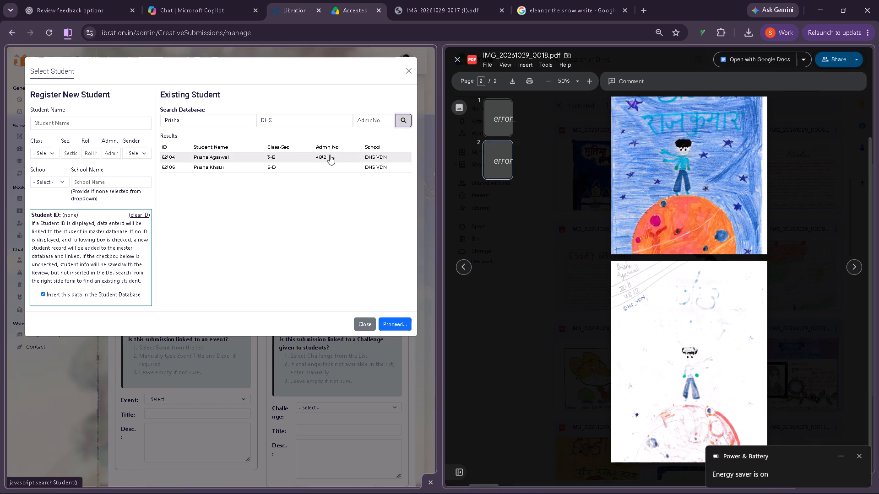
{"action": "left_click", "coordinate": [330, 155]}
{"action": "left_click", "coordinate": [393, 319]}
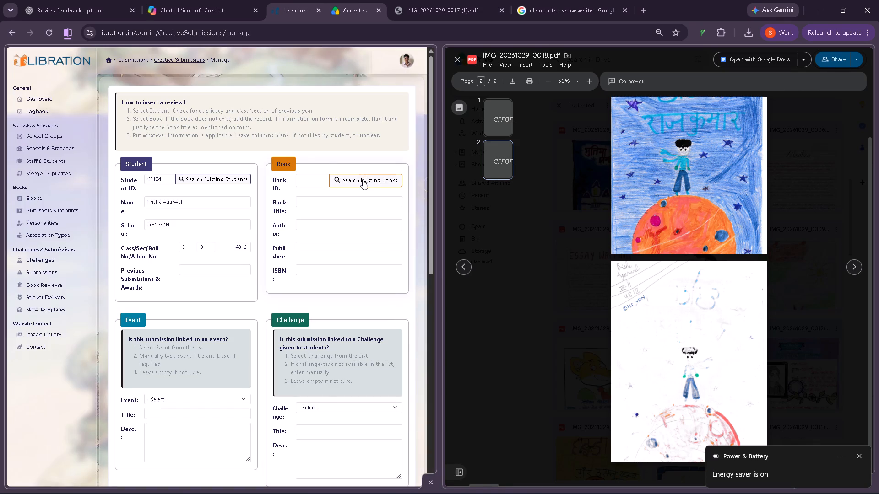
Search existing books for "Little" and link The Little Prince, book ID 20959, to the submission.
{"action": "left_click", "coordinate": [363, 179]}
{"action": "left_click", "coordinate": [204, 123]}
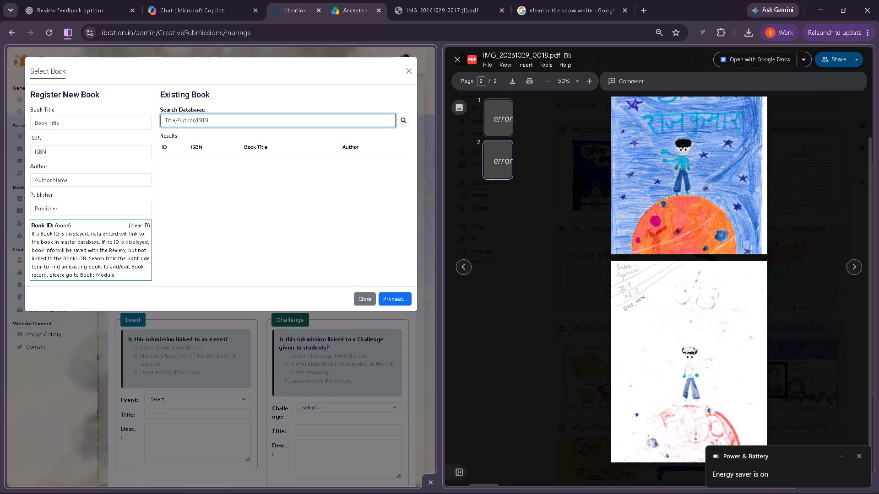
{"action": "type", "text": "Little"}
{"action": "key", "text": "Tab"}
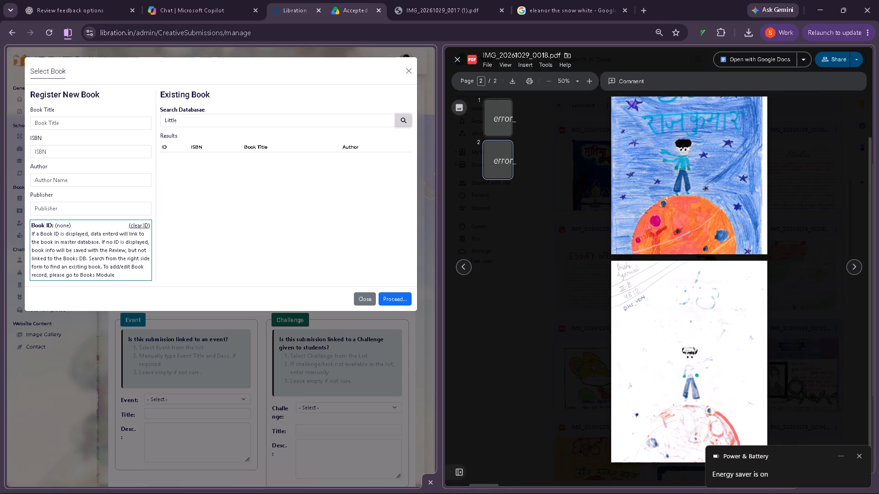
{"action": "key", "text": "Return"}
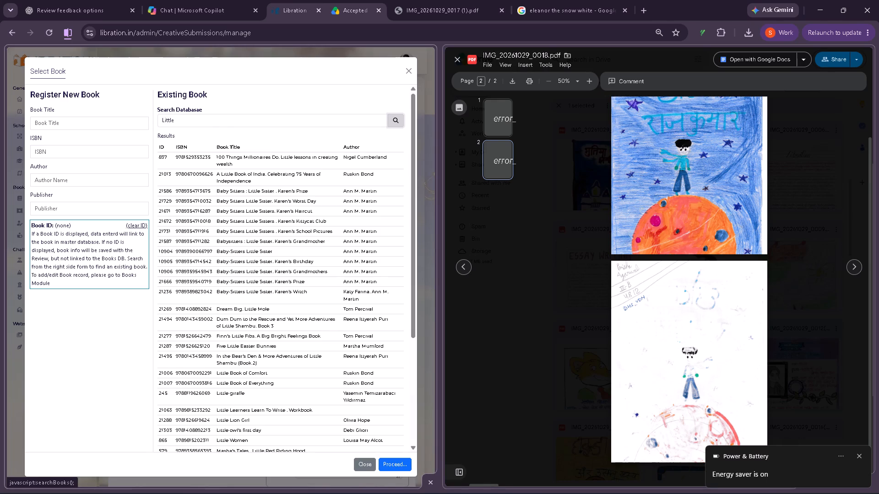
{"action": "scroll", "coordinate": [226, 133], "scroll_direction": "down", "scroll_amount": 7}
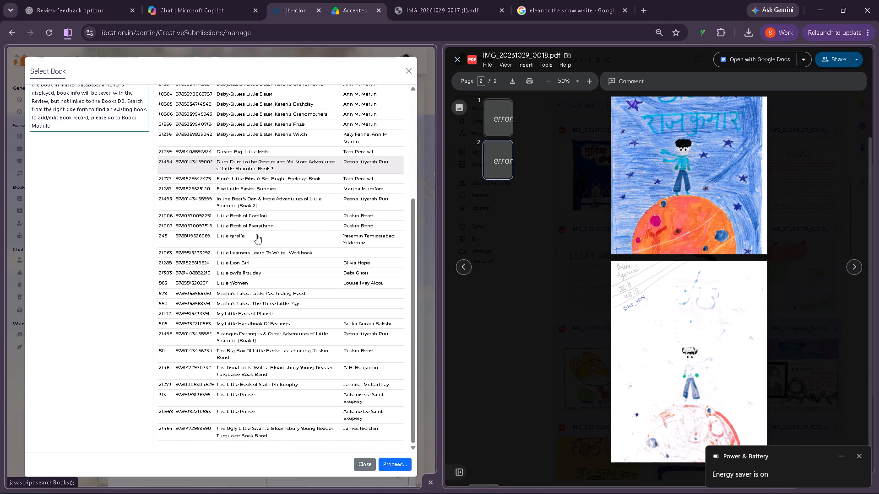
{"action": "left_click", "coordinate": [272, 410]}
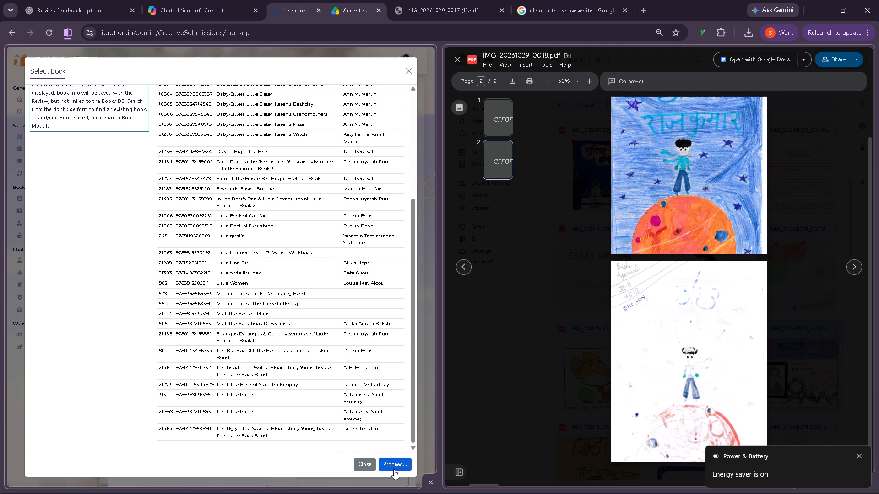
{"action": "left_click", "coordinate": [394, 469]}
Link the submission to challenge [5a] Re-Cover and enter Re-Cover as the challenge title.
{"action": "key", "text": "Tab"}
{"action": "key", "text": "Tab"}
{"action": "key", "text": "Tab"}
{"action": "key", "text": "Tab"}
{"action": "key", "text": "Tab"}
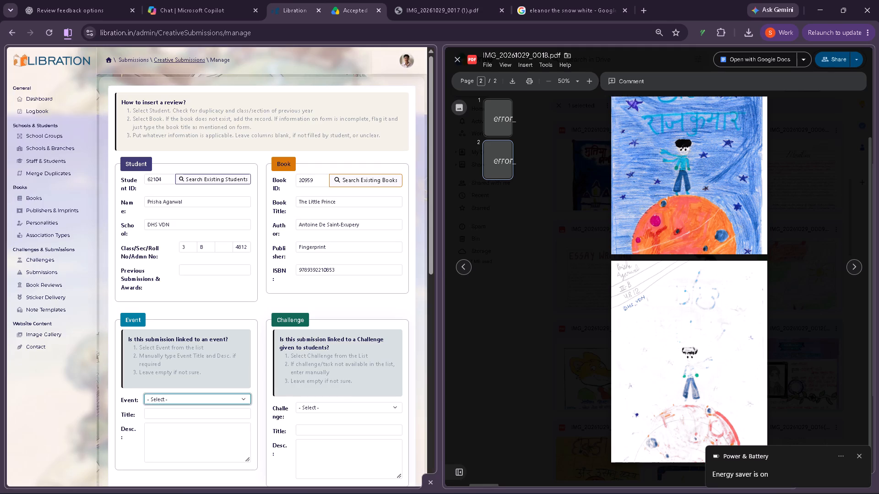
{"action": "key", "text": "Tab"}
{"action": "left_click", "coordinate": [321, 410]}
{"action": "scroll", "coordinate": [340, 274], "scroll_direction": "up", "scroll_amount": 1}
{"action": "scroll", "coordinate": [340, 274], "scroll_direction": "down", "scroll_amount": 5}
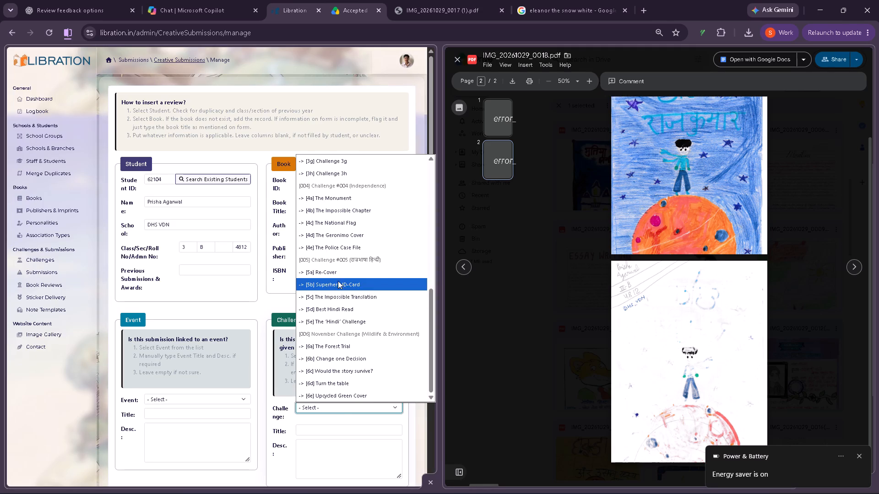
{"action": "left_click", "coordinate": [341, 272]}
{"action": "key", "text": "Tab"}
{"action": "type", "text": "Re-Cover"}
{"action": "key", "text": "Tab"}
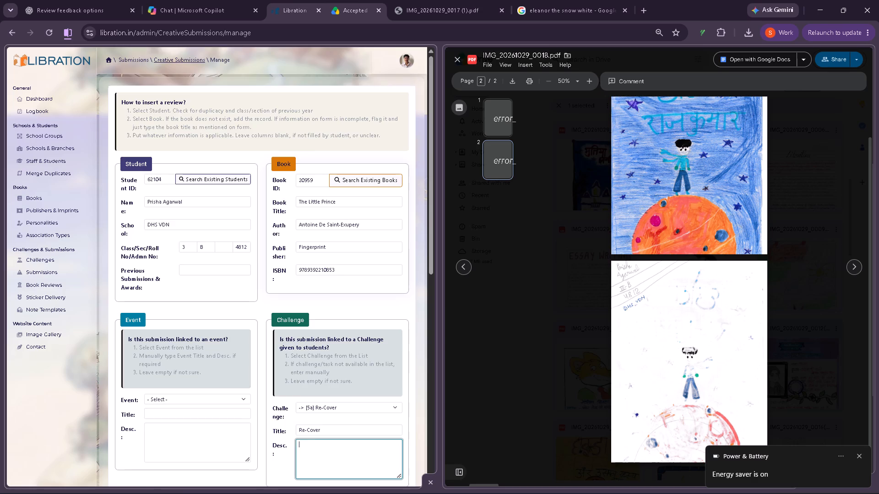
Attach Screenshot 2026-11-03 093911.png from Downloads as the submission's image file.
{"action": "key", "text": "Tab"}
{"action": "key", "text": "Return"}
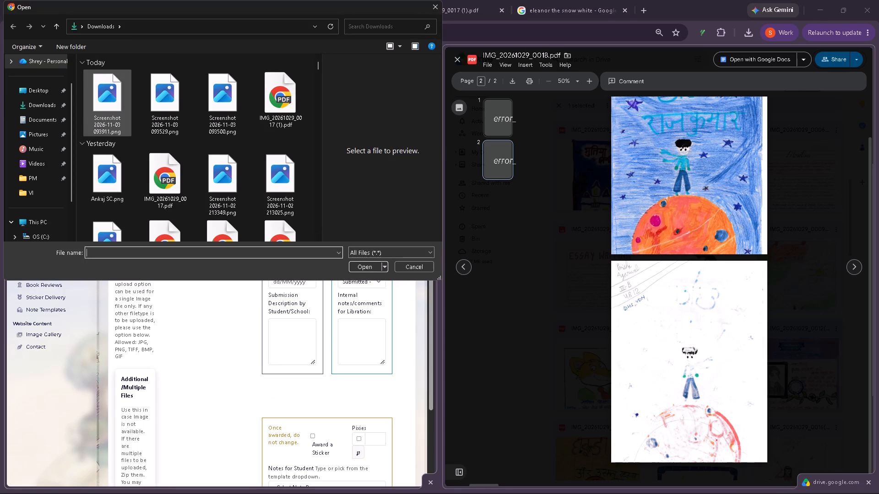
{"action": "left_click", "coordinate": [108, 120]}
{"action": "key", "text": "Return"}
Set the date of submission to 30/10/2026 and the status to Approved.
{"action": "key", "text": "Tab"}
{"action": "key", "text": "Tab"}
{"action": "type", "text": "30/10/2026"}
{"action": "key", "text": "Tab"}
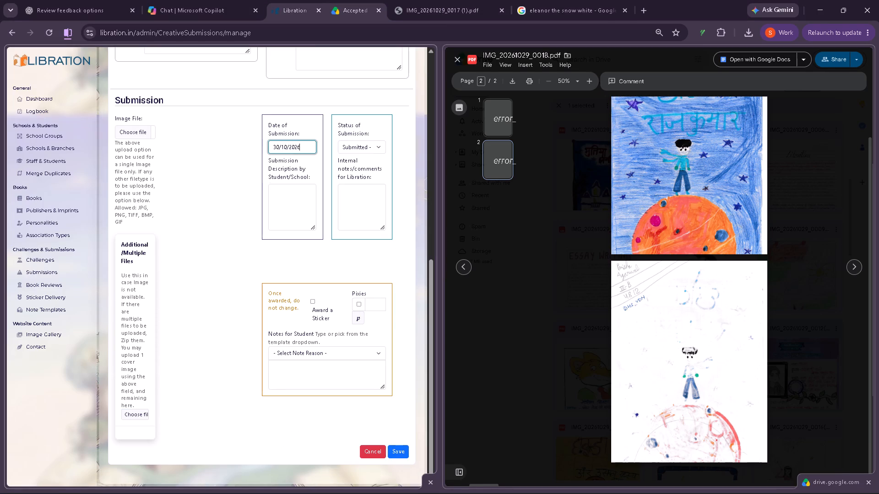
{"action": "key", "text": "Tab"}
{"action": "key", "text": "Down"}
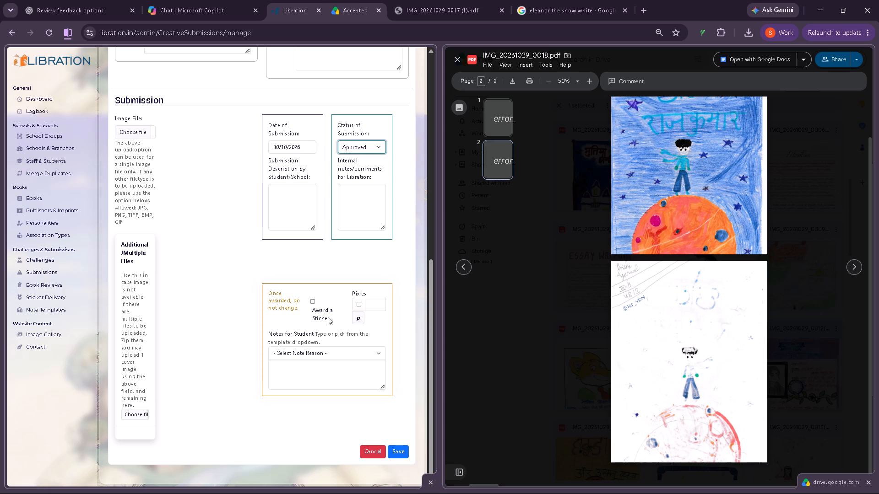
Award a sticker and 300 Pixies to the submission and save it.
{"action": "left_click", "coordinate": [328, 317]}
{"action": "left_click", "coordinate": [325, 315]}
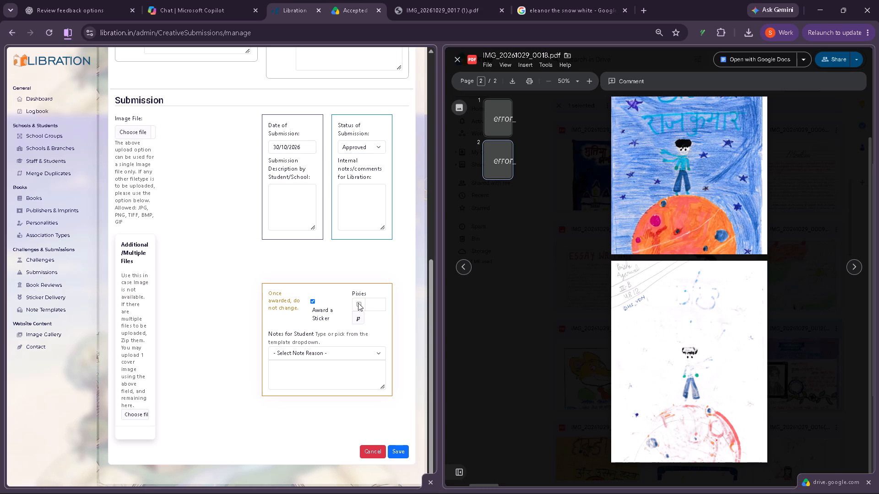
{"action": "left_click", "coordinate": [358, 303]}
{"action": "key", "text": "Tab"}
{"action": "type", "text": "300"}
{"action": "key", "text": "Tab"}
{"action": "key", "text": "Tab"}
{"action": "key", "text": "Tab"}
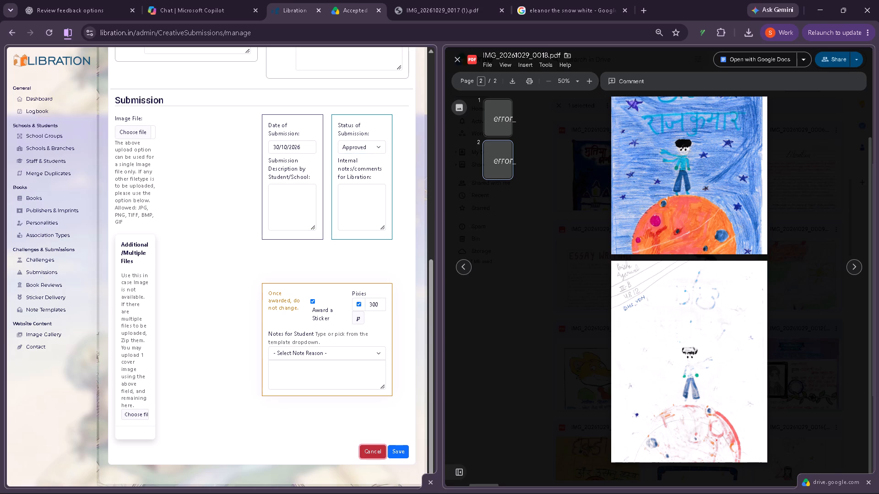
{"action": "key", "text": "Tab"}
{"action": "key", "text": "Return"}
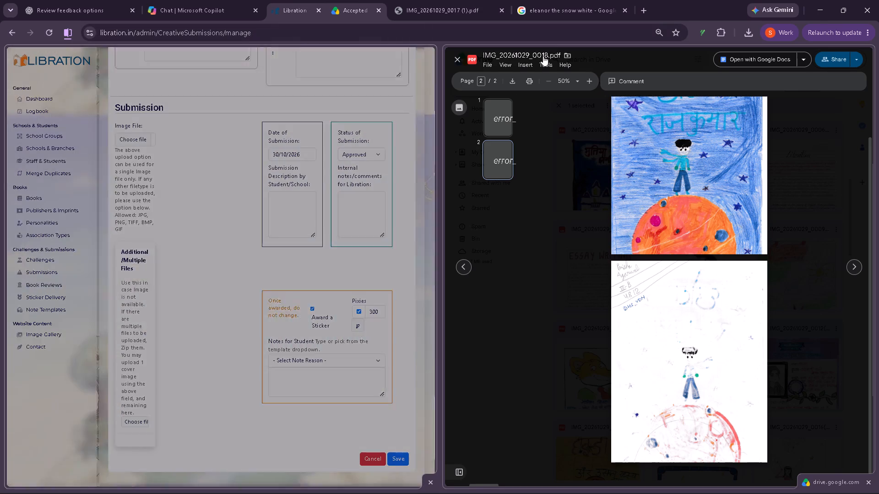
Rename the open Drive PDF as IMG_20261029_0018(done).pdf.
{"action": "left_click", "coordinate": [543, 56]}
{"action": "key", "text": "Right"}
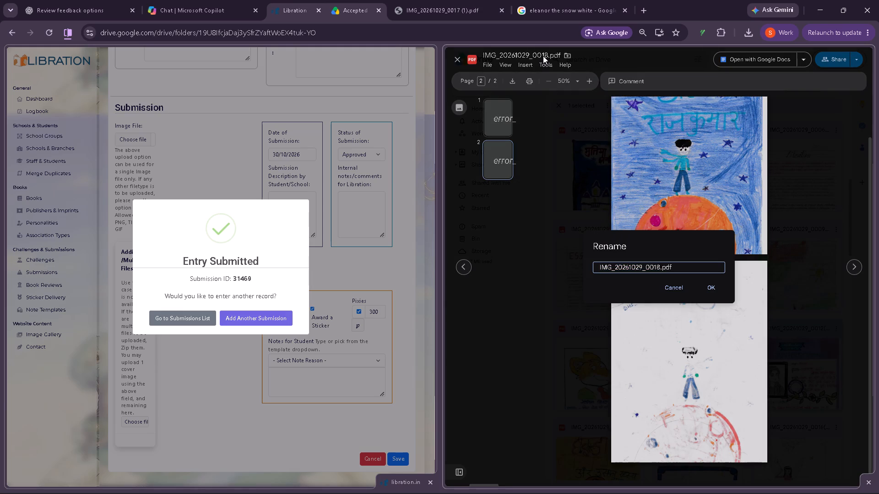
{"action": "key", "text": "shift+parenleft"}
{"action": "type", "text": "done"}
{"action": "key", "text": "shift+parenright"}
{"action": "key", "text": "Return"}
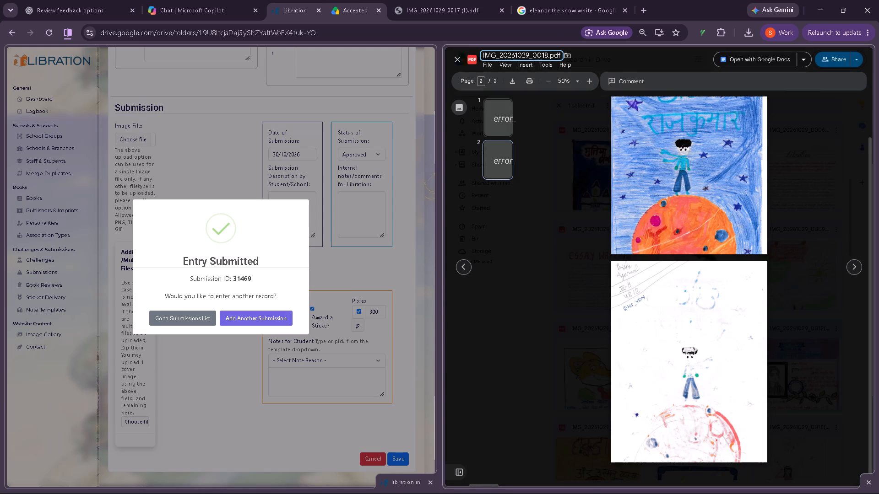
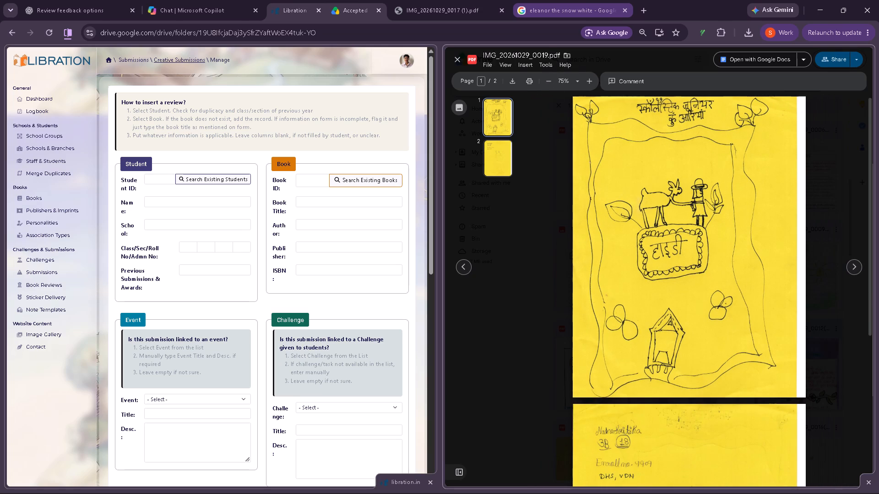
Capture a screenshot of the full yellow book-cover drawing on page 1 of IMG_20261029_0019.pdf, excluding the white scan margin.
{"action": "key", "text": "shift+super+s"}
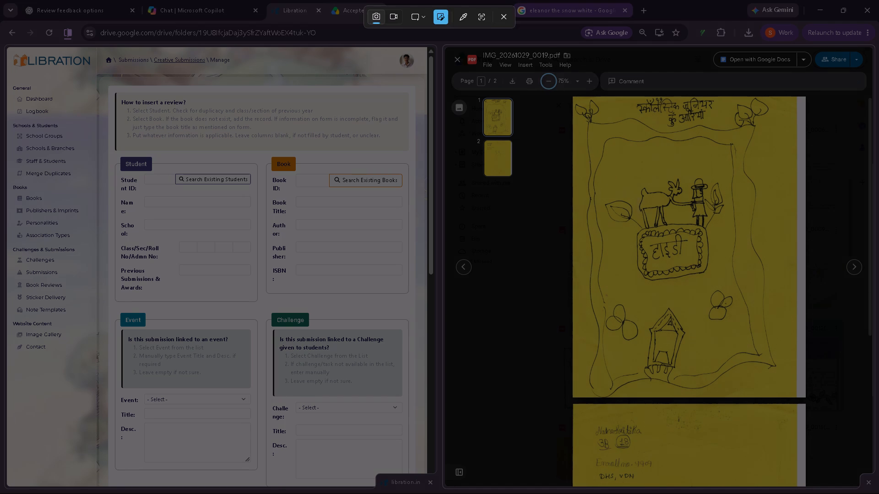
{"action": "left_click_drag", "start_coordinate": [572, 96], "coordinate": [782, 388]}
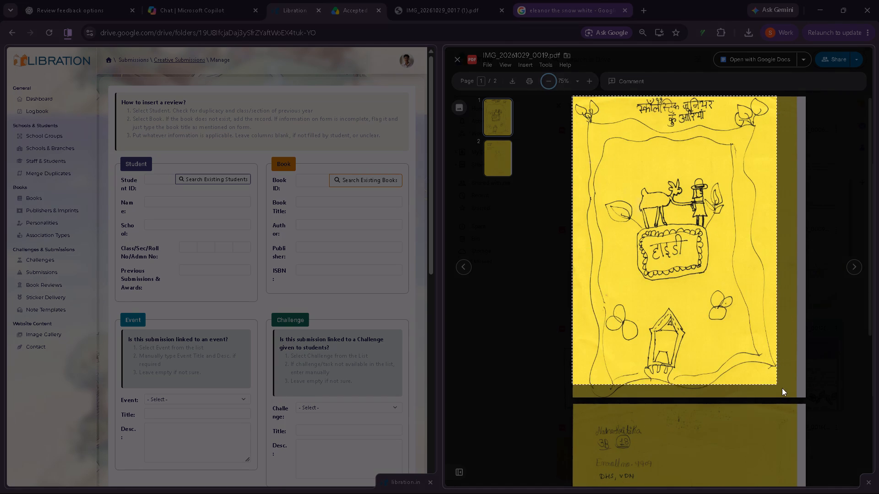
{"action": "left_click_drag", "start_coordinate": [782, 388], "coordinate": [797, 397]}
{"action": "left_click", "coordinate": [570, 248]}
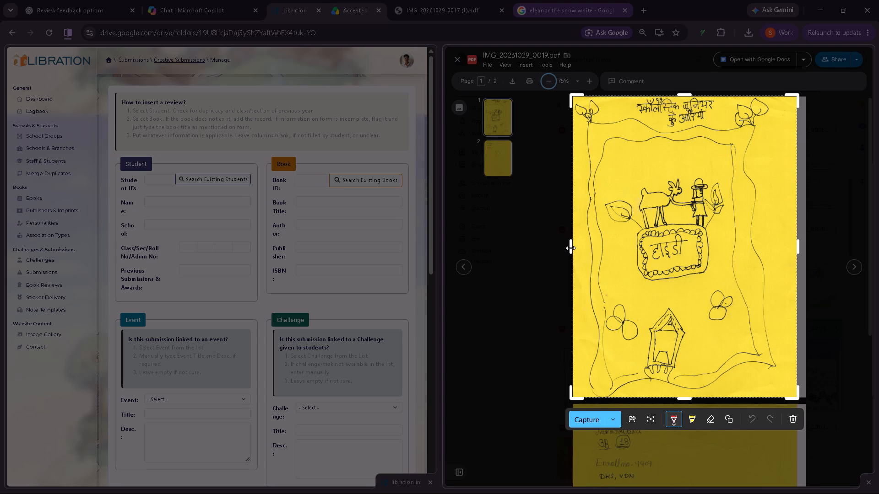
{"action": "left_click", "coordinate": [687, 94]}
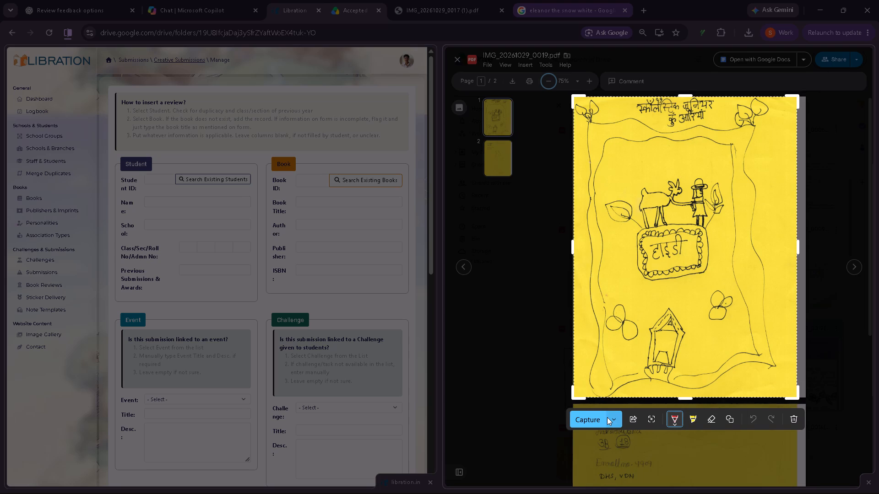
{"action": "left_click", "coordinate": [600, 418]}
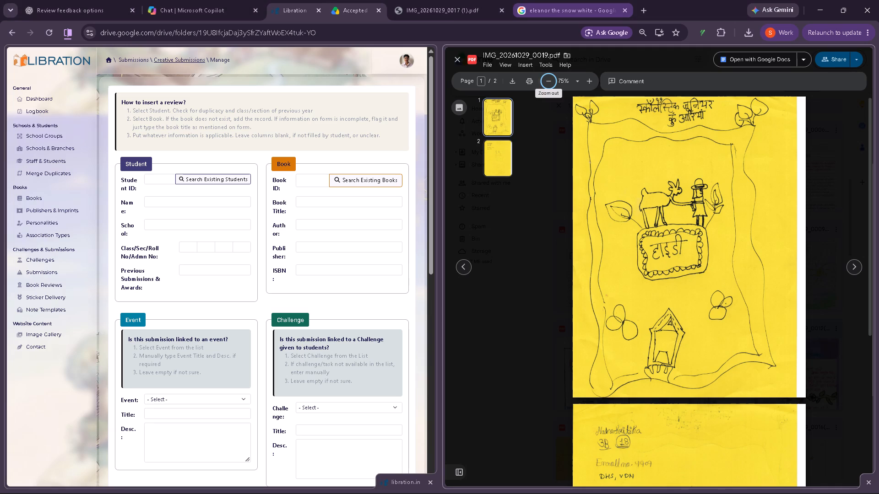
Search the existing students in Libration for the student's first name handwritten on page 2 of the scan.
{"action": "scroll", "coordinate": [638, 379], "scroll_direction": "down", "scroll_amount": 3}
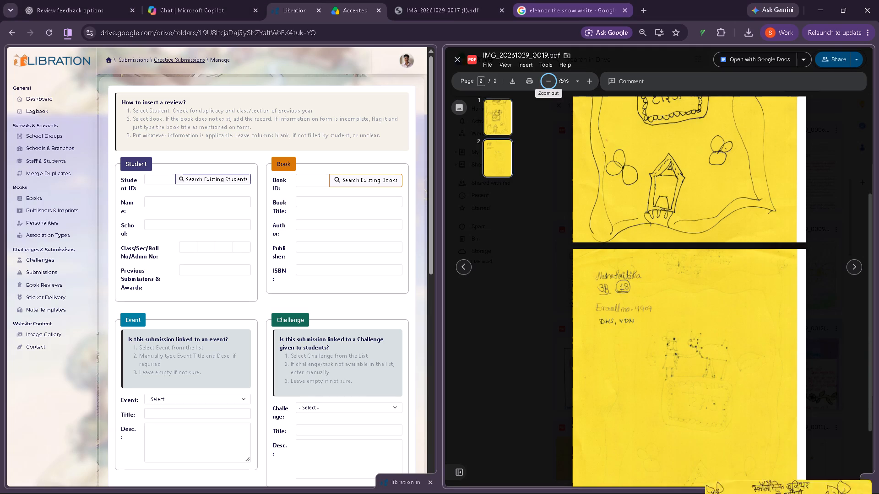
{"action": "left_click", "coordinate": [581, 81]}
{"action": "left_click", "coordinate": [584, 81]}
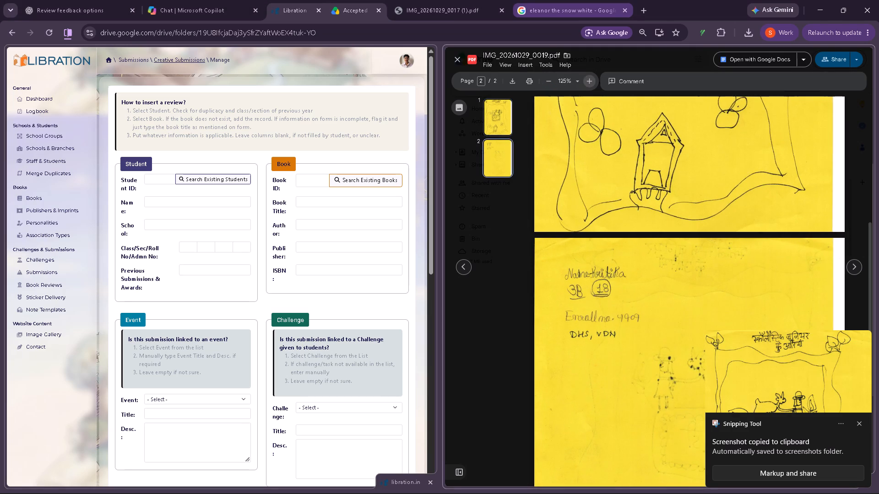
{"action": "scroll", "coordinate": [677, 233], "scroll_direction": "down", "scroll_amount": 3}
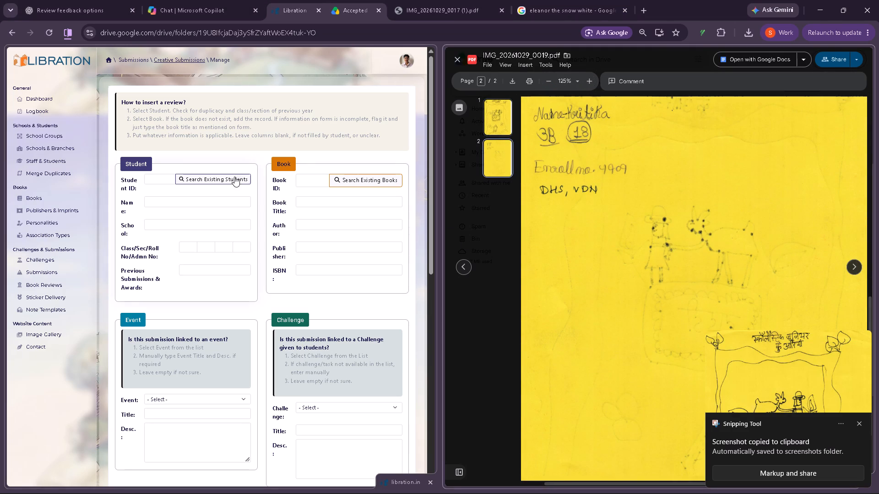
{"action": "left_click", "coordinate": [234, 180]}
{"action": "left_click", "coordinate": [228, 115]}
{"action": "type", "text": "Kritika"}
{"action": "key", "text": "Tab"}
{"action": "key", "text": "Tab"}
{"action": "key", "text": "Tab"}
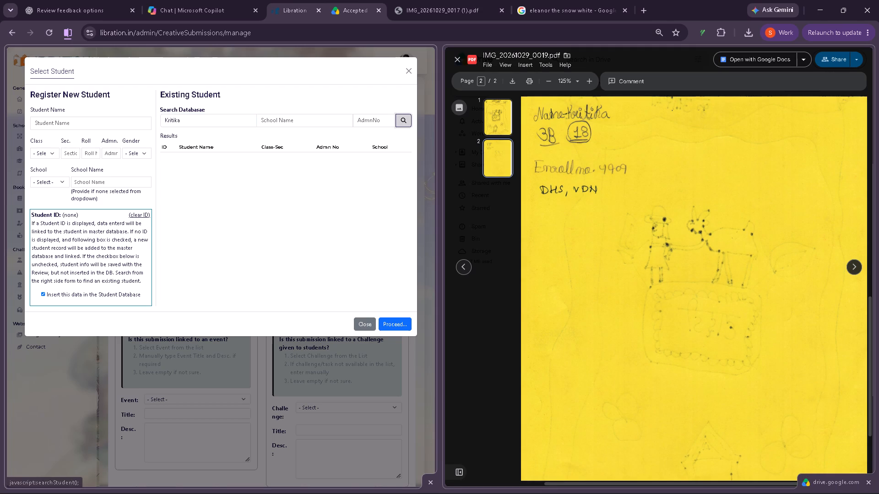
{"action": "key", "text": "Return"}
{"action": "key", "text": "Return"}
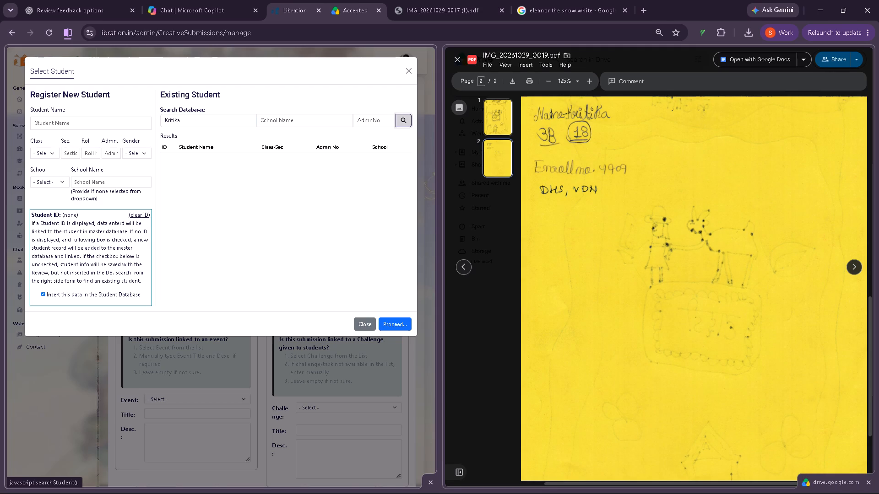
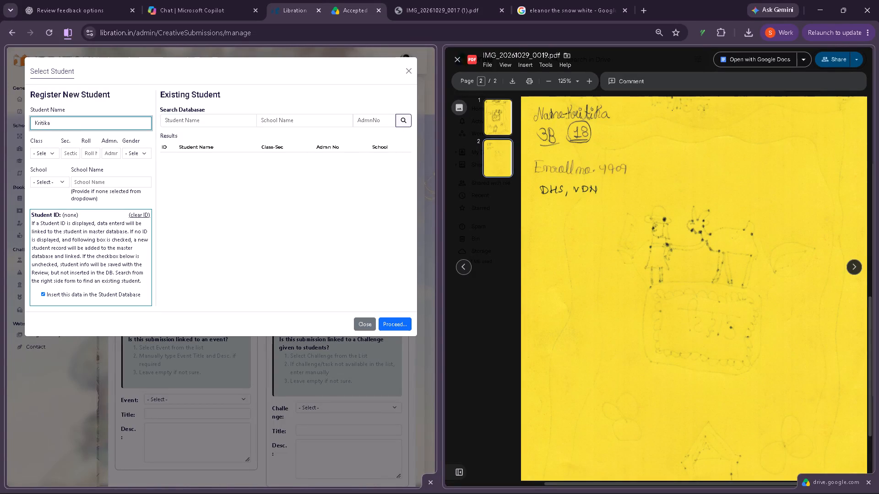
Fill in the new student's class 3, section B, roll number 18 and the admission number handwritten on the scan.
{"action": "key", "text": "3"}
{"action": "key", "text": "Tab"}
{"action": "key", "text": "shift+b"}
{"action": "key", "text": "Tab"}
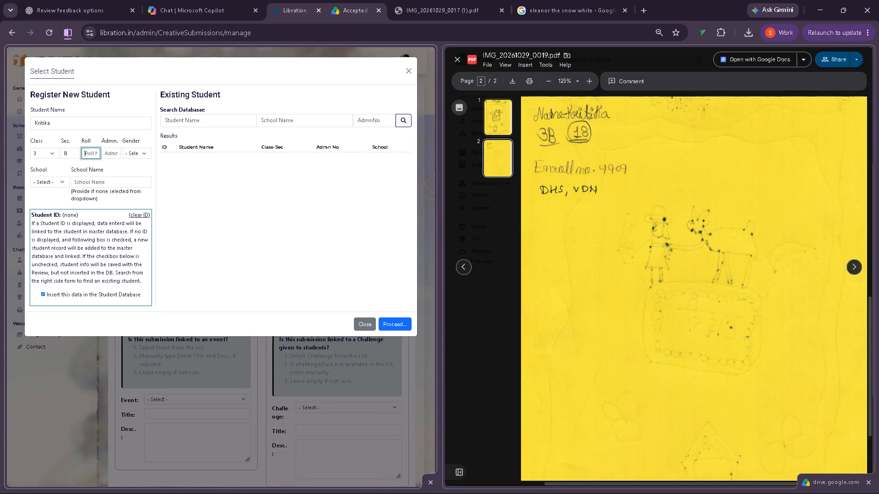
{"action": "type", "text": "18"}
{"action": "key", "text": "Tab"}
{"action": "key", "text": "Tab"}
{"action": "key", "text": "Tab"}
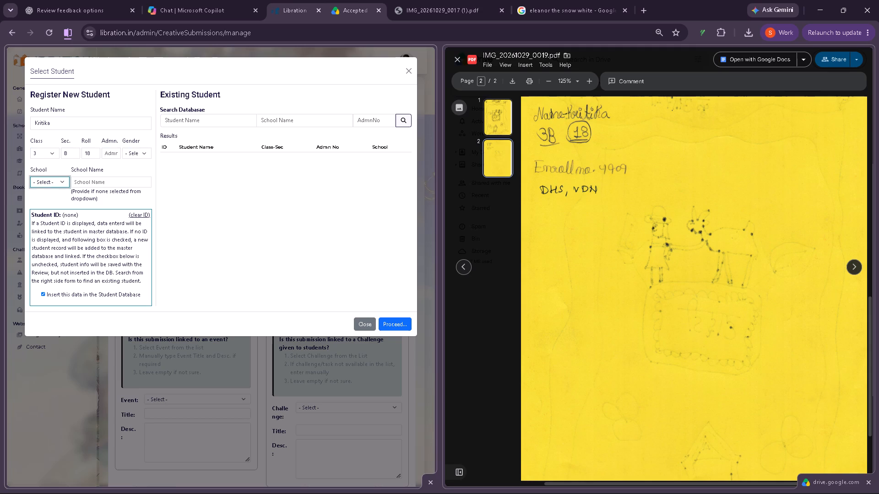
{"action": "left_click", "coordinate": [112, 155]}
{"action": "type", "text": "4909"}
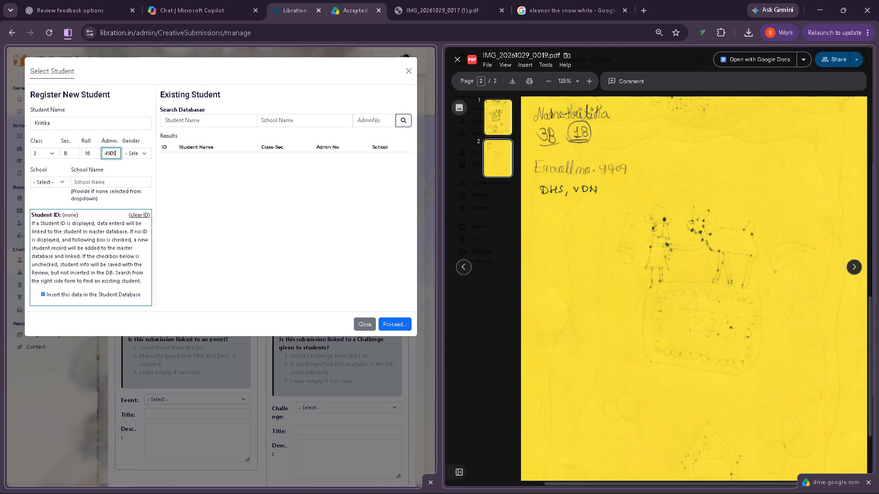
Set the student's school to DHS VDN and proceed with registering the student in the database.
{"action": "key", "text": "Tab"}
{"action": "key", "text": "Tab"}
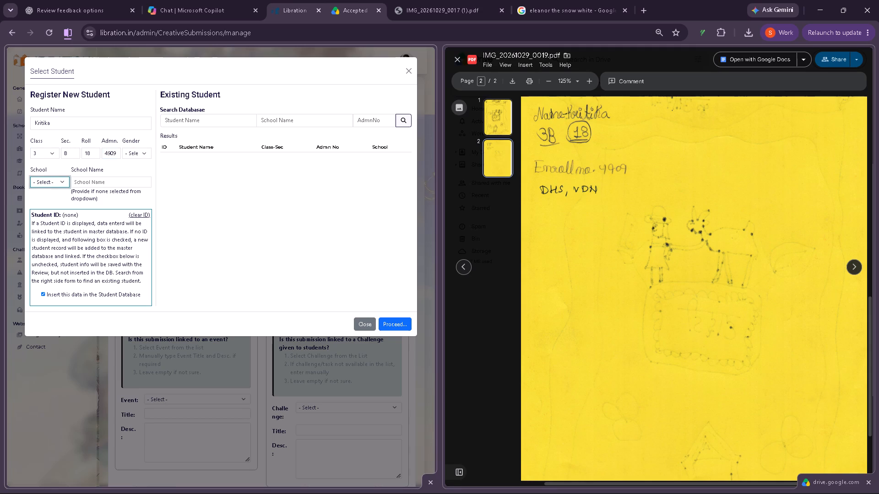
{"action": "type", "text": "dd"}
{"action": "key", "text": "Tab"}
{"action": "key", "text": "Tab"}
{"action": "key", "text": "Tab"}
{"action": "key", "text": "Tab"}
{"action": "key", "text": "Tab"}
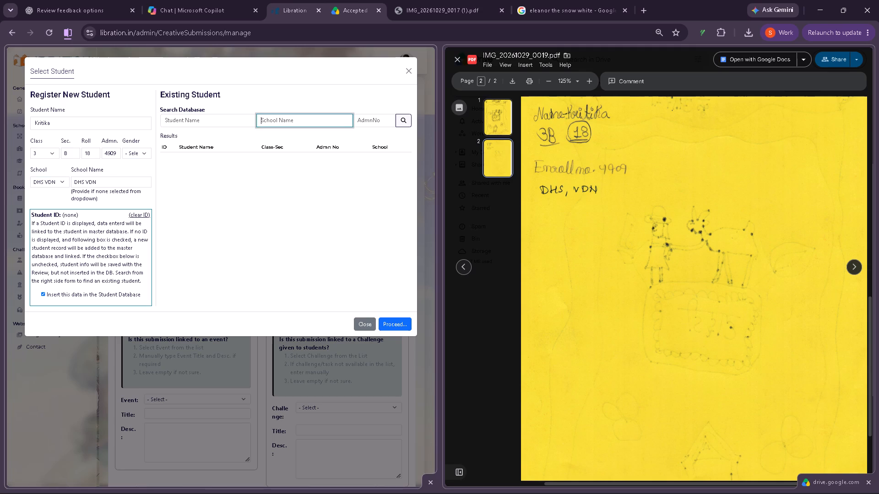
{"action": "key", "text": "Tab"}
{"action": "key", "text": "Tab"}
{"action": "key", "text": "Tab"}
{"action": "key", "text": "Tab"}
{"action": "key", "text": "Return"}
Search the existing books for "heidi" and load the Jekyll and Heidi, Goosebumps #14 record into the book form.
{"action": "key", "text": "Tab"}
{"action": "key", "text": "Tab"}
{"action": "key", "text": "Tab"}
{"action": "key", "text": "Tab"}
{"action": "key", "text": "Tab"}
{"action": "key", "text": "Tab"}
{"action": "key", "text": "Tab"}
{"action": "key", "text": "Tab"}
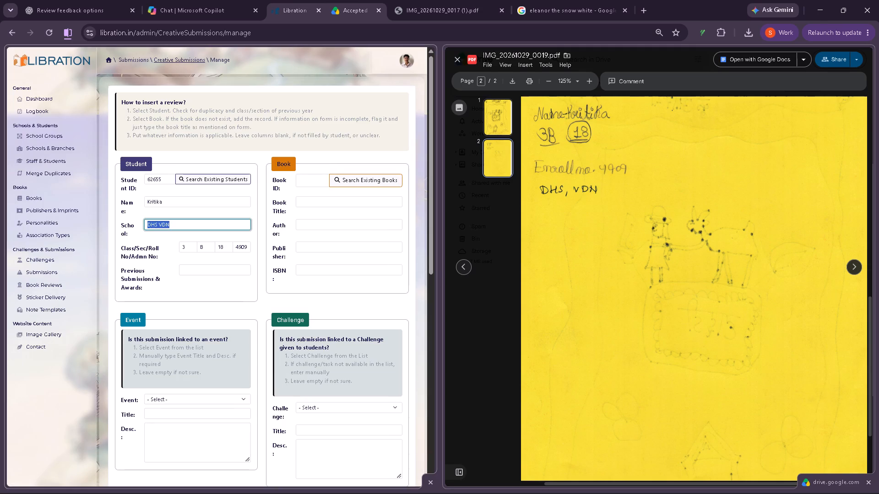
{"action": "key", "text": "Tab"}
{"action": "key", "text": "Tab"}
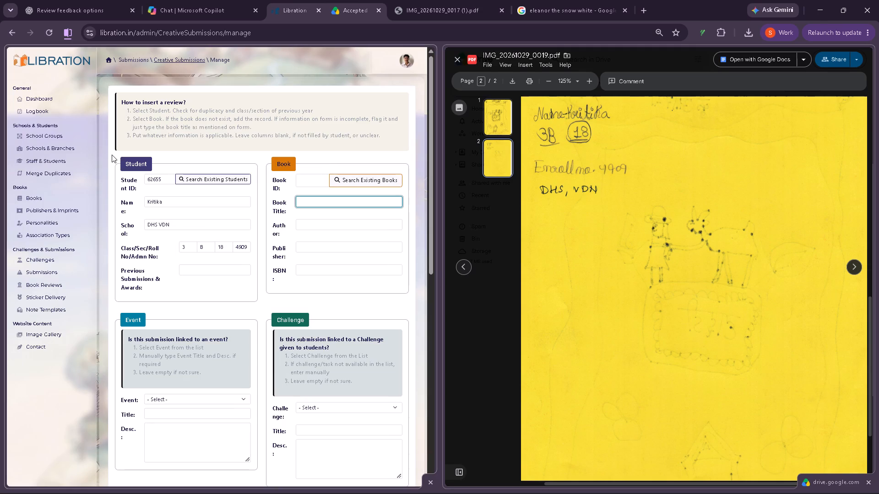
{"action": "left_click", "coordinate": [382, 182]}
{"action": "left_click", "coordinate": [299, 122]}
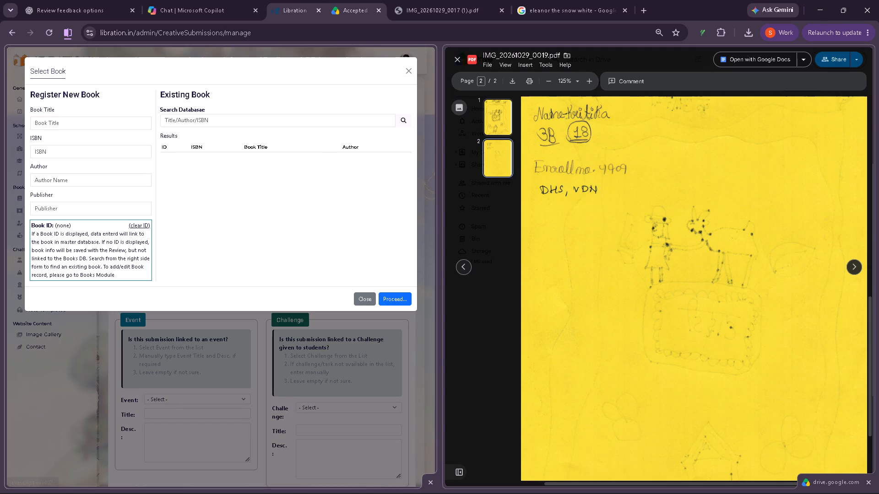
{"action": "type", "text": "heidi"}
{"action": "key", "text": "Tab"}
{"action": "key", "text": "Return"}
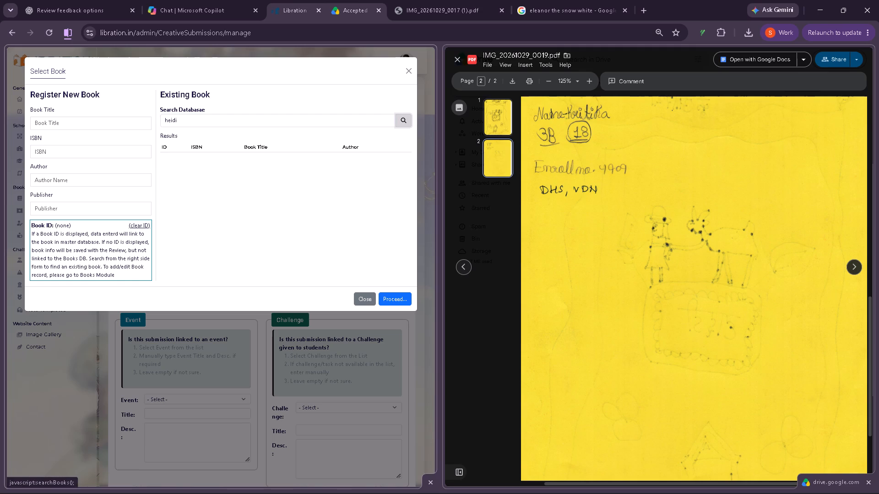
{"action": "left_click", "coordinate": [327, 159]}
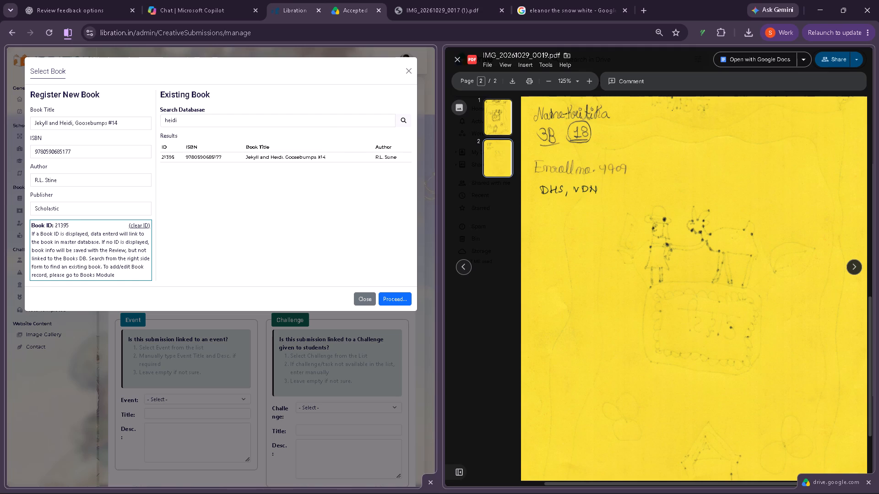
Shorten the loaded book title to just "Heidi", removing the words before and after it.
{"action": "left_click_drag", "start_coordinate": [320, 121], "coordinate": [128, 120]}
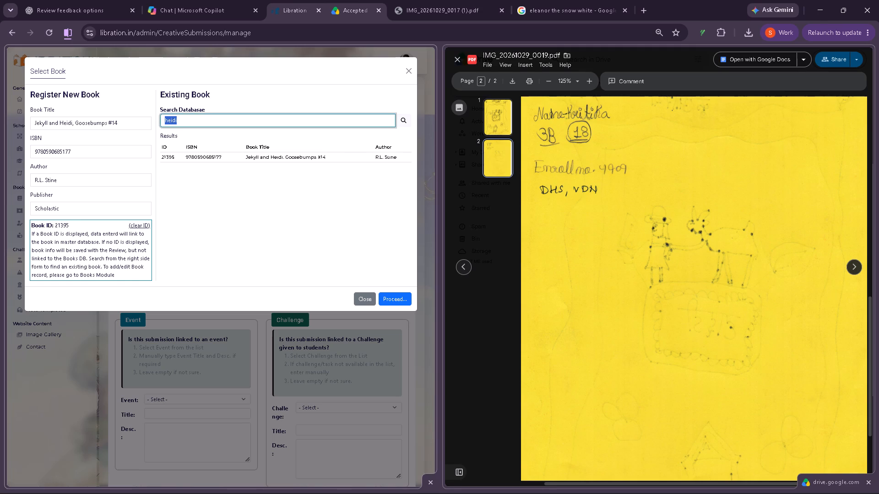
{"action": "left_click_drag", "start_coordinate": [60, 124], "coordinate": [8, 125]}
{"action": "key", "text": "BackSpace"}
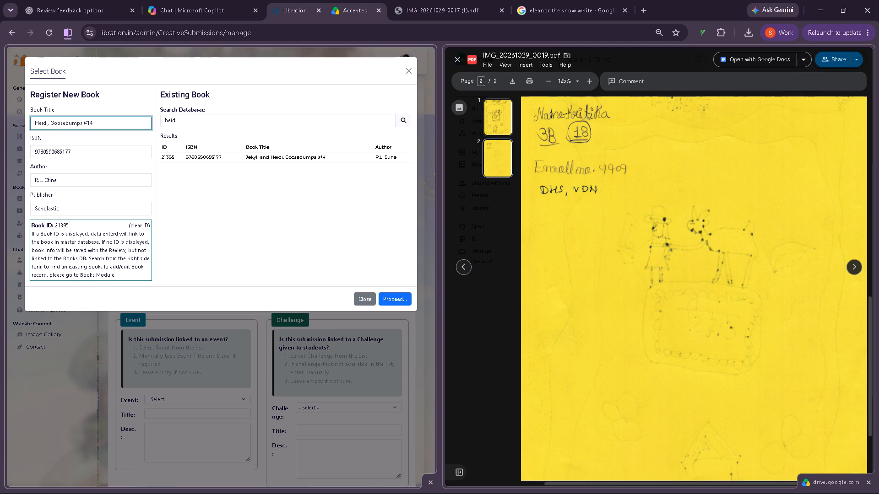
{"action": "key", "text": "Right"}
{"action": "key", "text": "Right"}
{"action": "key", "text": "Right"}
{"action": "key", "text": "Right"}
{"action": "key", "text": "Right"}
{"action": "key", "text": "ctrl+shift+Right"}
{"action": "key", "text": "ctrl+shift+Right"}
{"action": "key", "text": "ctrl+shift+Right"}
{"action": "key", "text": "ctrl+shift+Right"}
{"action": "key", "text": "ctrl+shift+Right"}
{"action": "key", "text": "ctrl+shift+Right"}
{"action": "key", "text": "ctrl+shift+Right"}
{"action": "key", "text": "ctrl+shift+Right"}
{"action": "key", "text": "ctrl+shift+Right"}
{"action": "key", "text": "ctrl+shift+Right"}
{"action": "key", "text": "ctrl+shift+Right"}
{"action": "key", "text": "ctrl+shift+Right"}
{"action": "key", "text": "BackSpace"}
Clear the ISBN, author and publisher carried over from the Goosebumps record.
{"action": "key", "text": "Tab"}
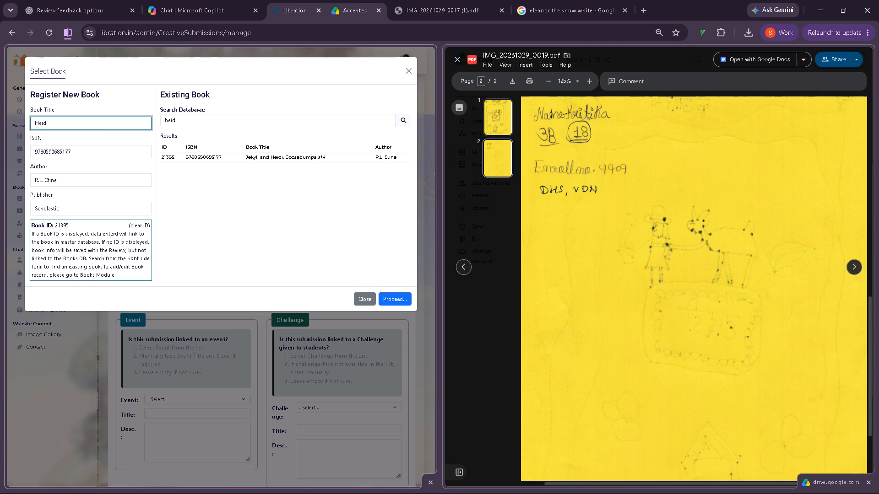
{"action": "key", "text": "BackSpace"}
{"action": "key", "text": "Tab"}
{"action": "key", "text": "BackSpace"}
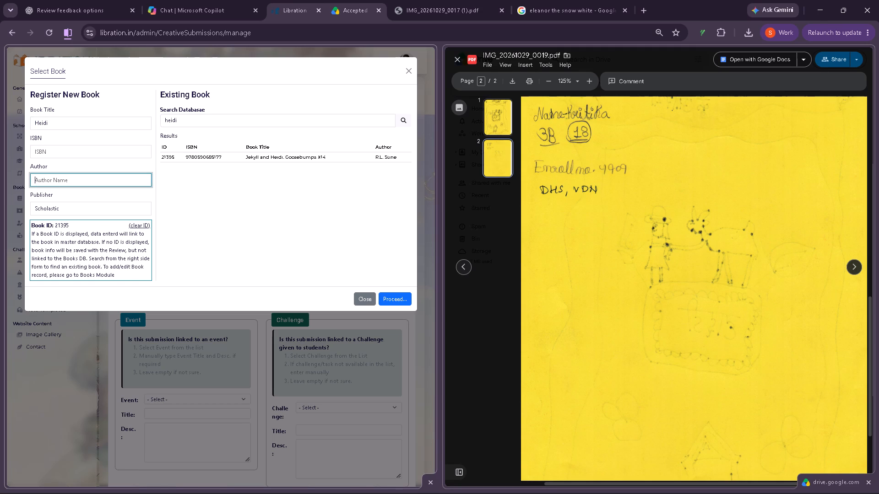
{"action": "key", "text": "Tab"}
{"action": "key", "text": "BackSpace"}
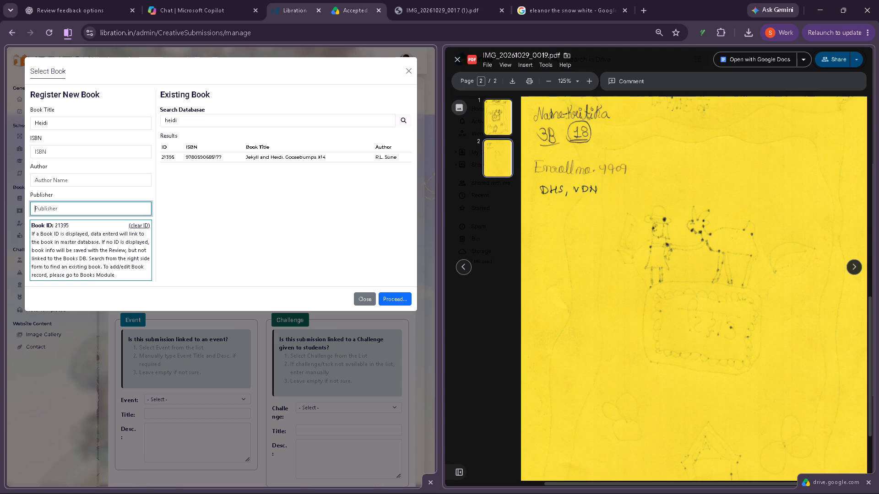
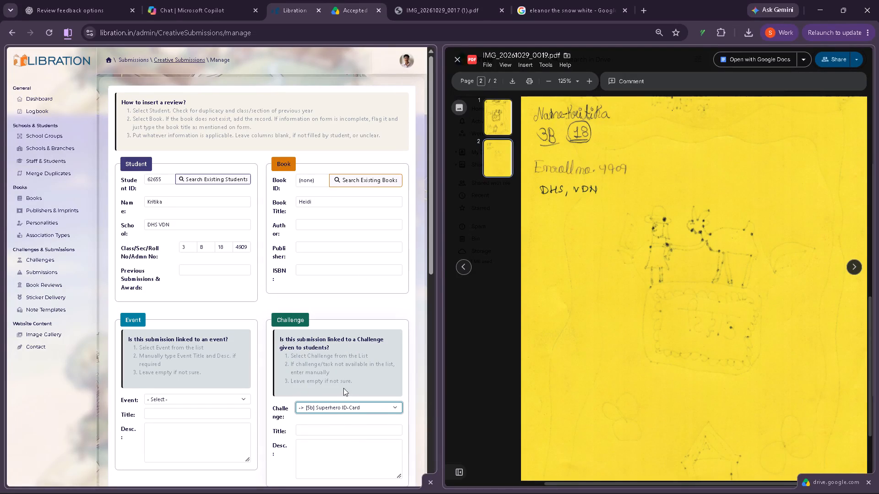
Link the submission to the [5a] Re-Cover challenge and enter "Re-Cover" as the challenge title.
{"action": "key", "text": "Up"}
{"action": "key", "text": "Tab"}
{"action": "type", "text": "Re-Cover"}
Attach the most recent screenshot, Screenshot 2026-11-03 094140.png, from Downloads as the submission's image file.
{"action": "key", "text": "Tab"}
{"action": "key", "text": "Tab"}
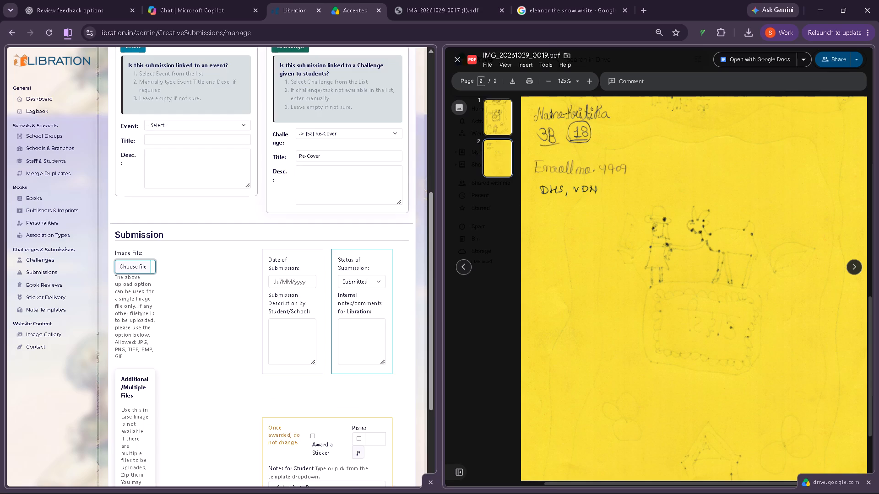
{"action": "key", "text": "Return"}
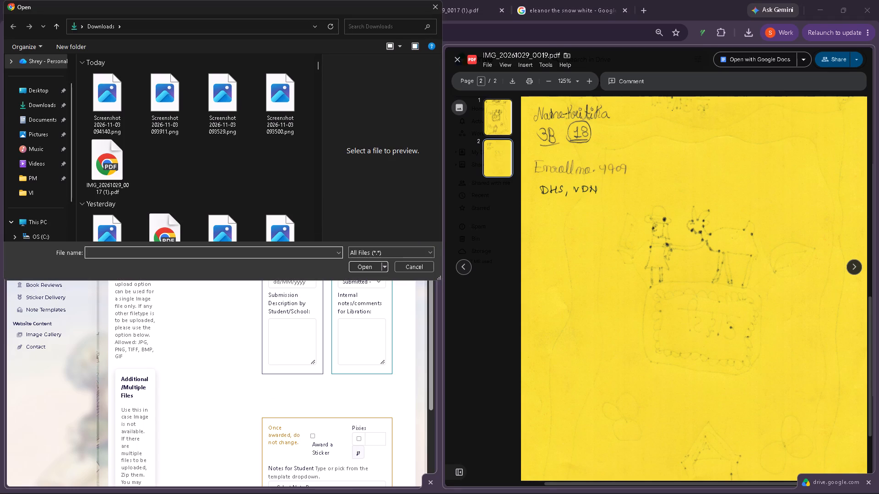
{"action": "left_click", "coordinate": [115, 80]}
{"action": "key", "text": "Return"}
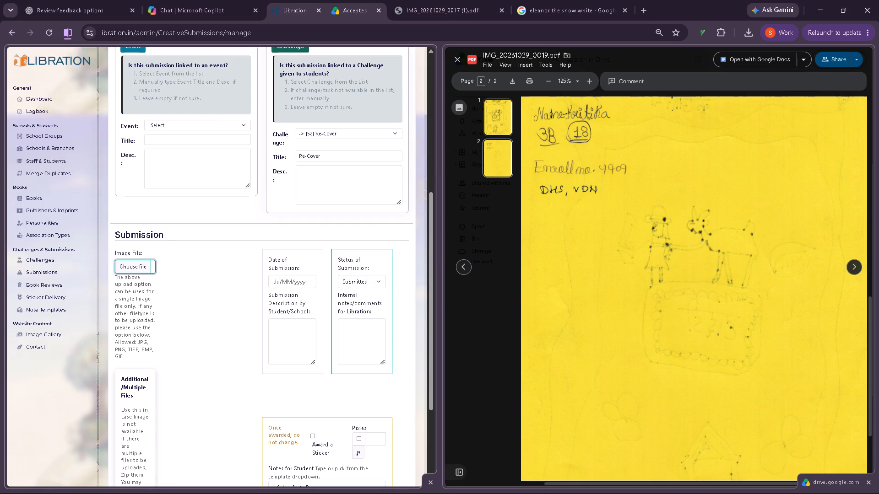
Set the date of submission to 30/10/2026.
{"action": "key", "text": "Tab"}
{"action": "key", "text": "Tab"}
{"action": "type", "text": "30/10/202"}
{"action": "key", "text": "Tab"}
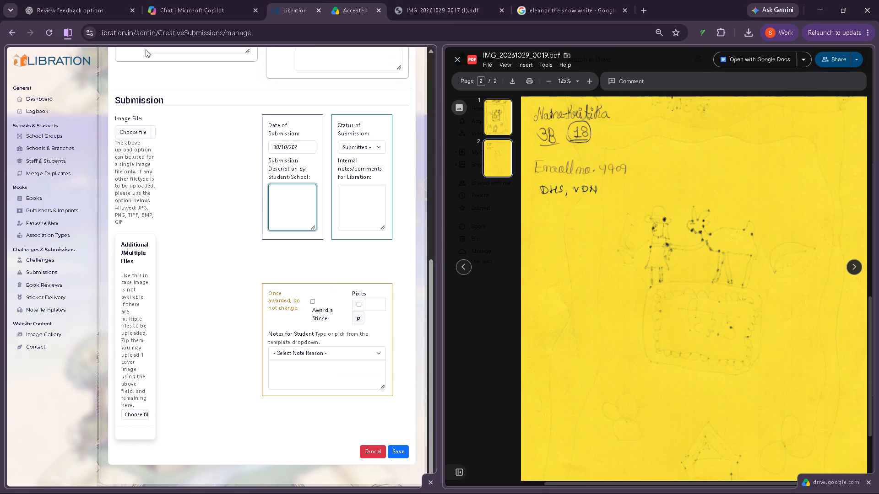
{"action": "left_click", "coordinate": [284, 123]}
{"action": "key", "text": "Tab"}
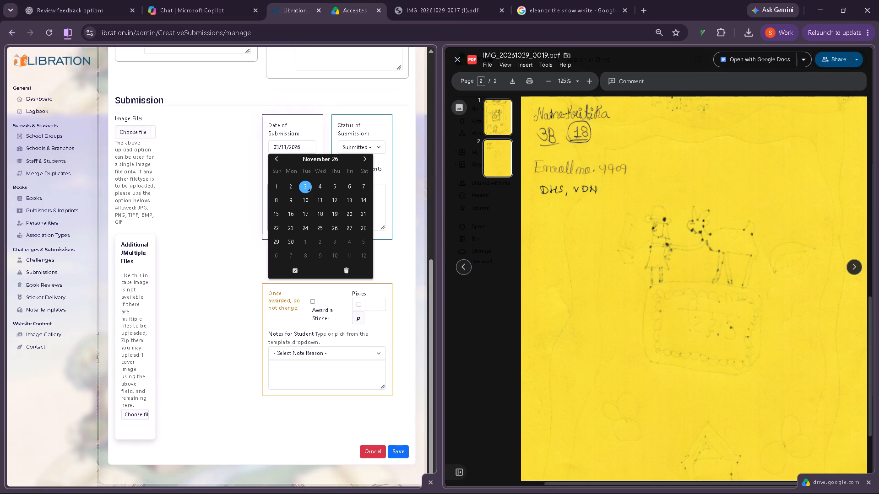
{"action": "left_click", "coordinate": [275, 162]}
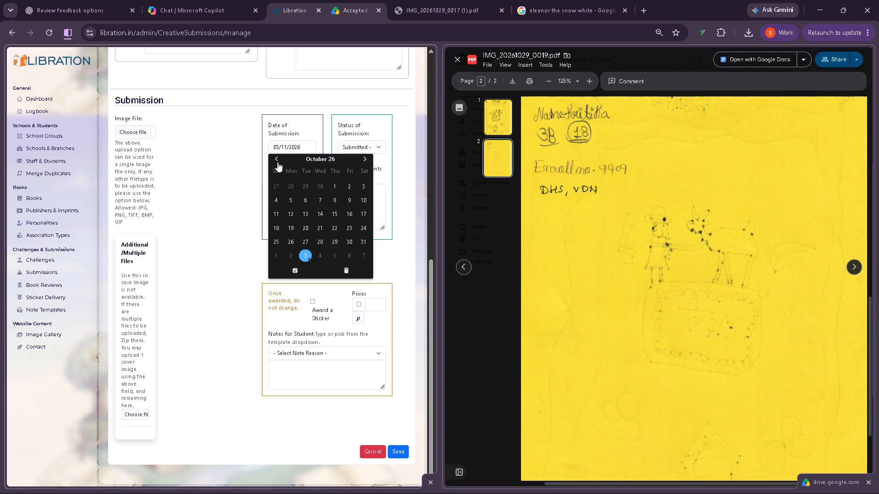
{"action": "left_click", "coordinate": [352, 241]}
Set the submission's status to Approved.
{"action": "left_click", "coordinate": [348, 145]}
{"action": "left_click", "coordinate": [354, 178]}
Award a sticker and 300 pixies for the submission.
{"action": "scroll", "coordinate": [358, 208], "scroll_direction": "down", "scroll_amount": 2}
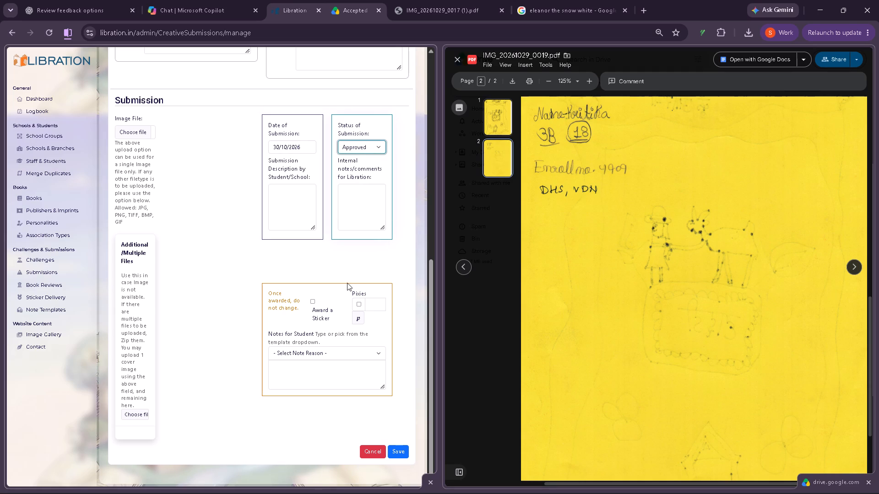
{"action": "left_click", "coordinate": [327, 316]}
{"action": "left_click", "coordinate": [360, 302]}
{"action": "key", "text": "Tab"}
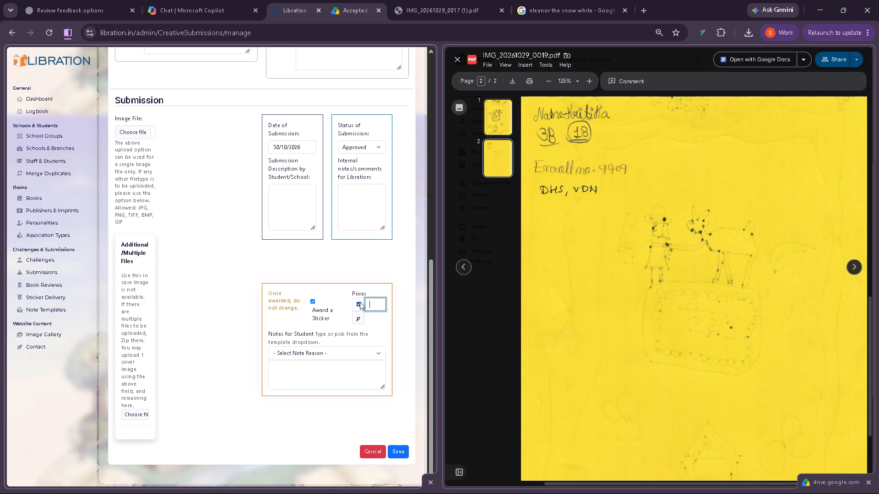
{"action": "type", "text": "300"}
Save the Heidi creative submission without adding a note for the student.
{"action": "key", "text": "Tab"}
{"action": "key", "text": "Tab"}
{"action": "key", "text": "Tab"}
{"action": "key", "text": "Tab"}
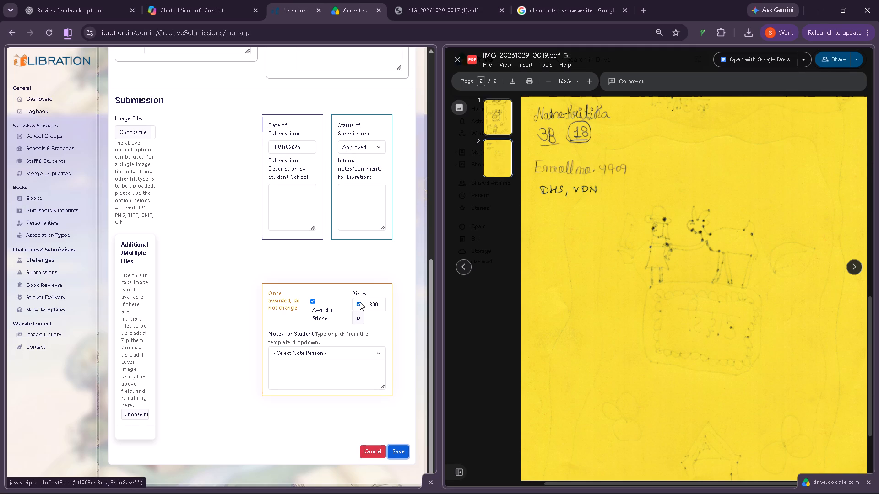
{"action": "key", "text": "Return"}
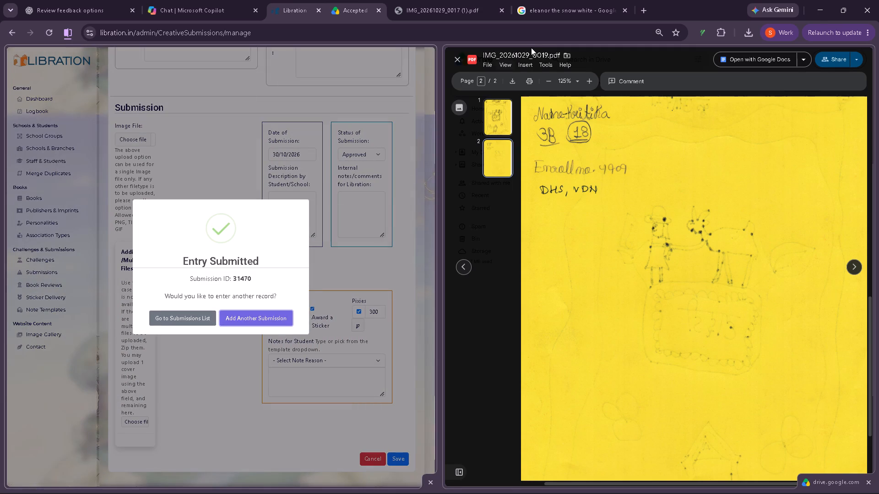
Rename the processed scan in Drive as IMG_20261029_0019(done).pdf.
{"action": "left_click", "coordinate": [528, 51]}
{"action": "key", "text": "Right"}
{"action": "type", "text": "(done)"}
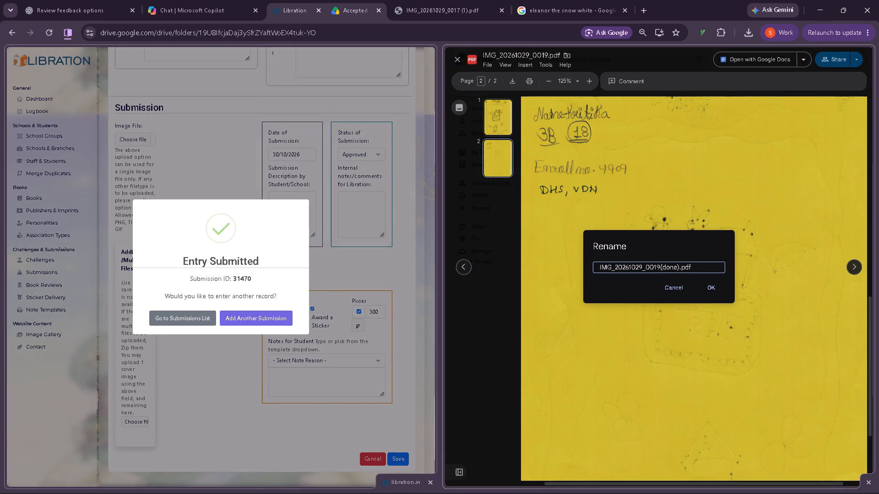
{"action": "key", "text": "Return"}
Open the following scan, IMG_20261029_0020.pdf, and capture a screenshot cropped to its front cover artwork.
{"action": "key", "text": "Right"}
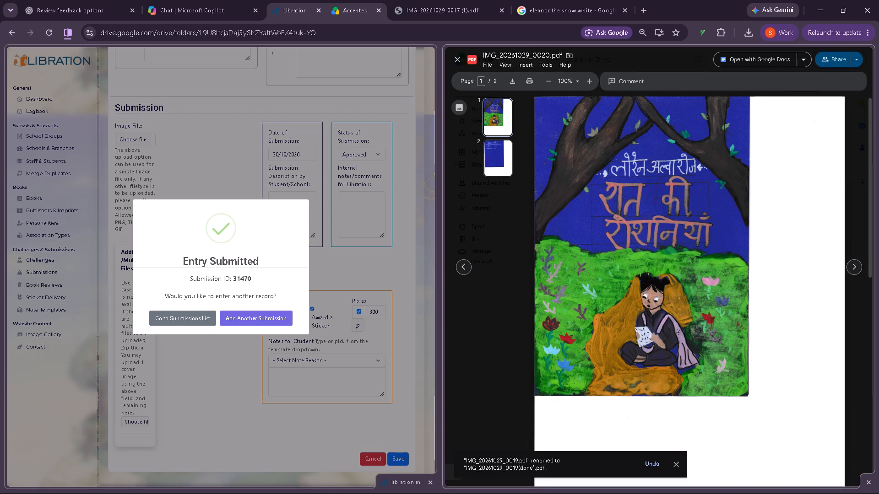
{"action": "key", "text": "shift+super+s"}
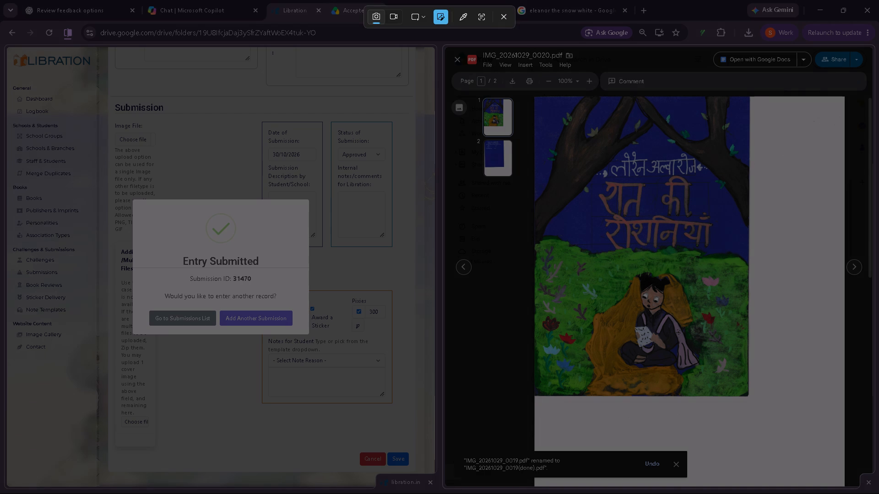
{"action": "left_click_drag", "start_coordinate": [534, 97], "coordinate": [692, 300]}
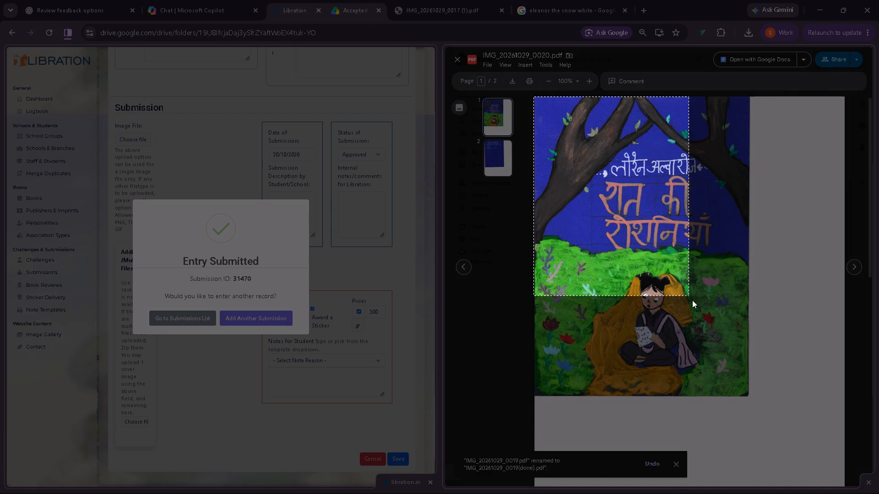
{"action": "left_click_drag", "start_coordinate": [692, 300], "coordinate": [749, 395]}
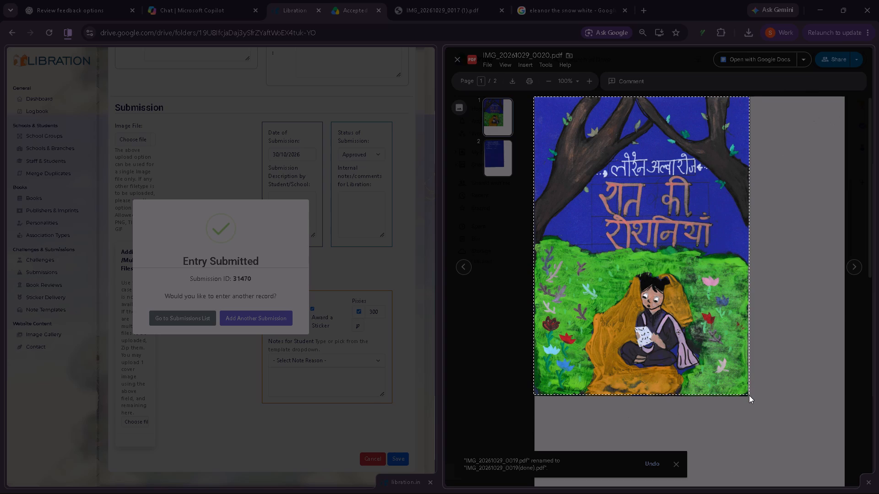
Examine the handwritten book and student details on the scan's second page and the title on its cover.
{"action": "left_click", "coordinate": [539, 414]}
{"action": "scroll", "coordinate": [623, 302], "scroll_direction": "down", "scroll_amount": 9}
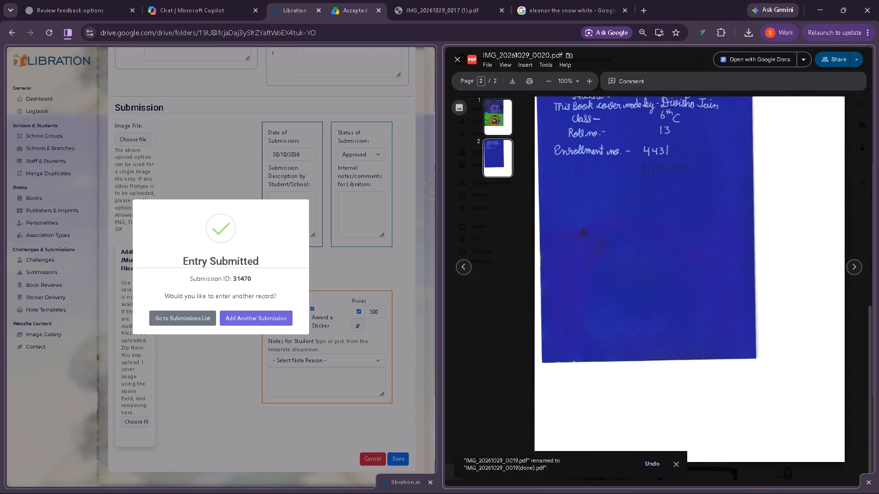
{"action": "scroll", "coordinate": [633, 295], "scroll_direction": "up", "scroll_amount": 4}
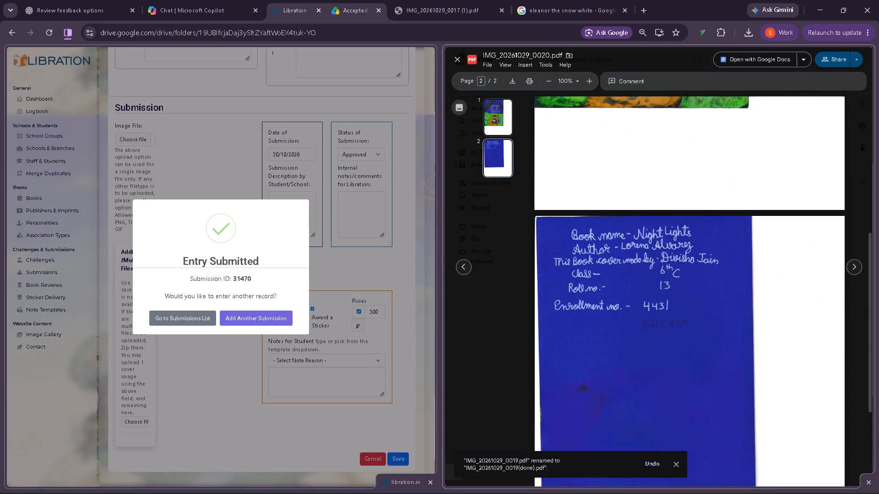
{"action": "scroll", "coordinate": [633, 293], "scroll_direction": "up", "scroll_amount": 4}
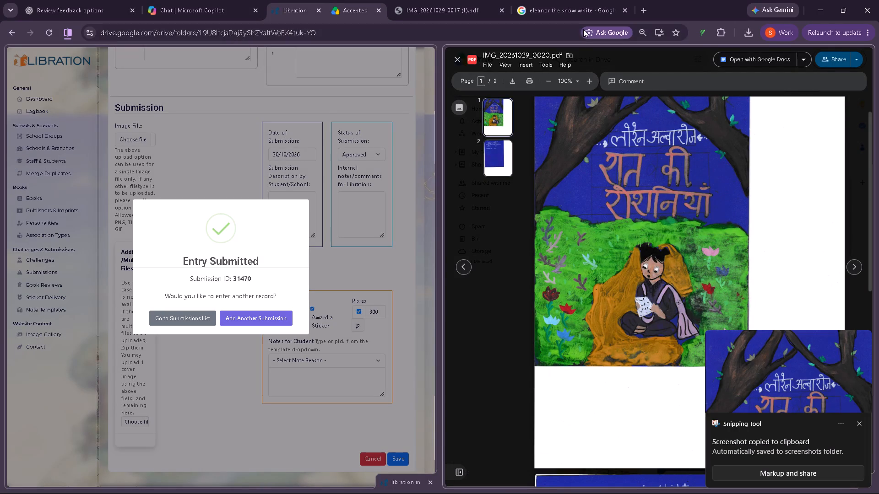
Search Google for the book "moonlight by lauren alwaroz", checking the author's name against the scanned cover.
{"action": "left_click", "coordinate": [610, 7]}
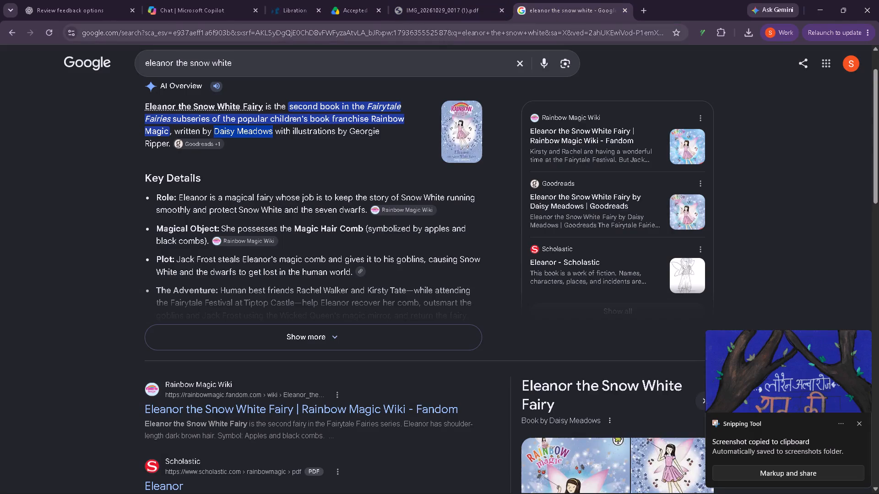
{"action": "left_click", "coordinate": [441, 33]}
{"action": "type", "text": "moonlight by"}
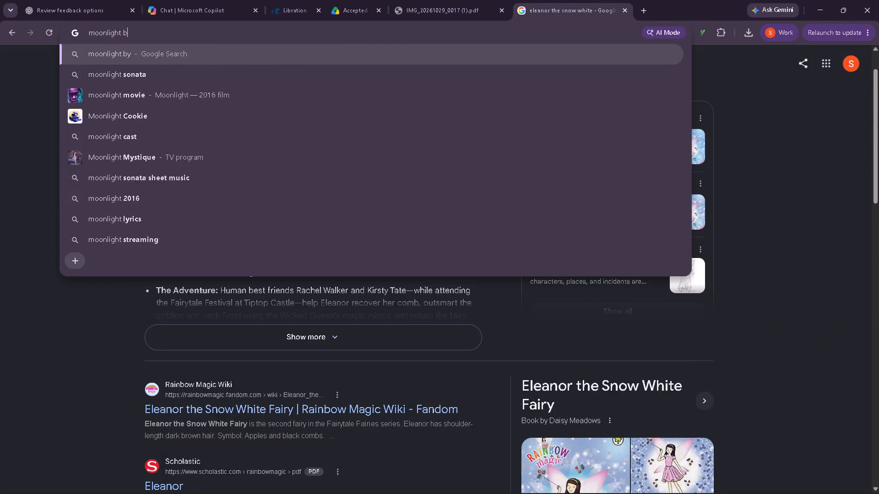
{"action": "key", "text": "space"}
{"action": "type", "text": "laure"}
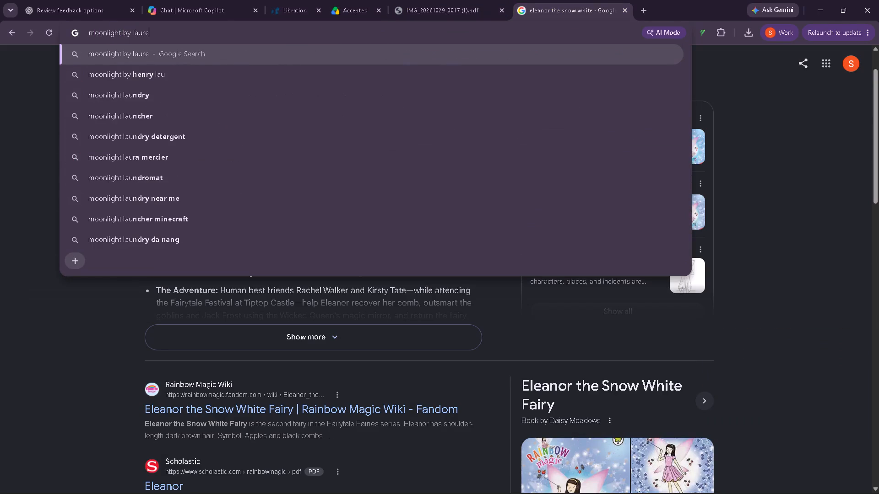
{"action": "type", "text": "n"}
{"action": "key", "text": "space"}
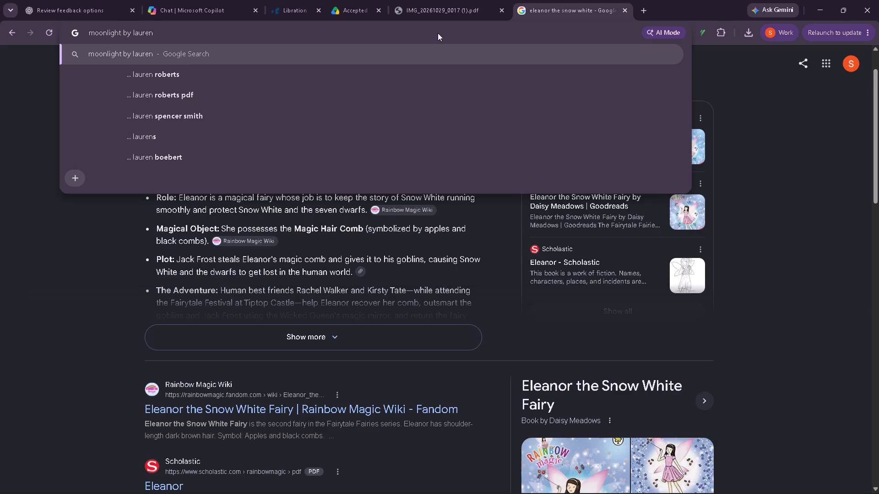
{"action": "left_click", "coordinate": [353, 0]}
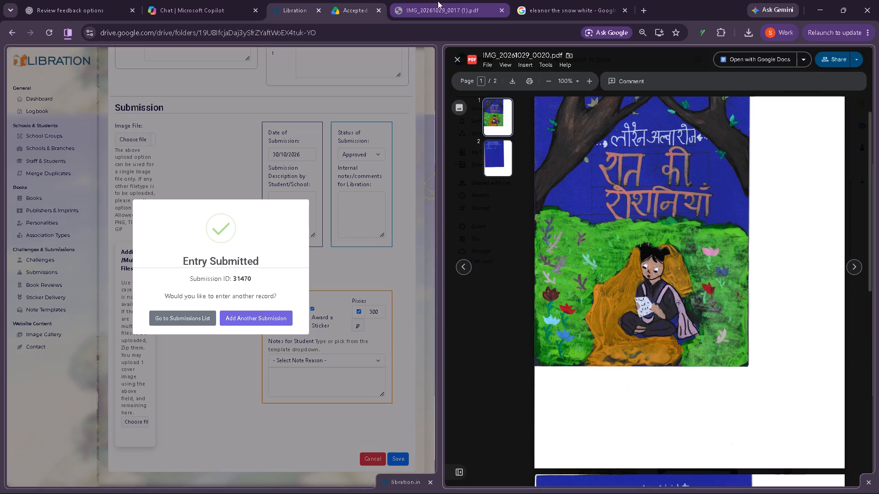
{"action": "left_click", "coordinate": [548, 13]}
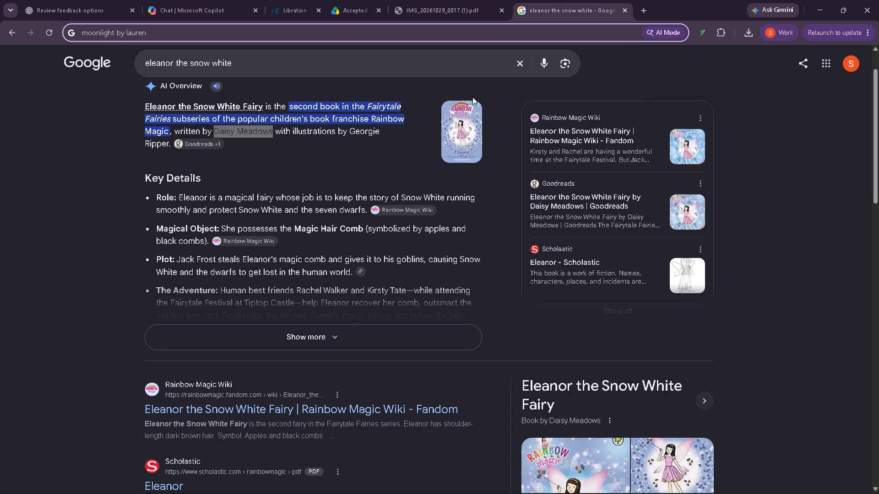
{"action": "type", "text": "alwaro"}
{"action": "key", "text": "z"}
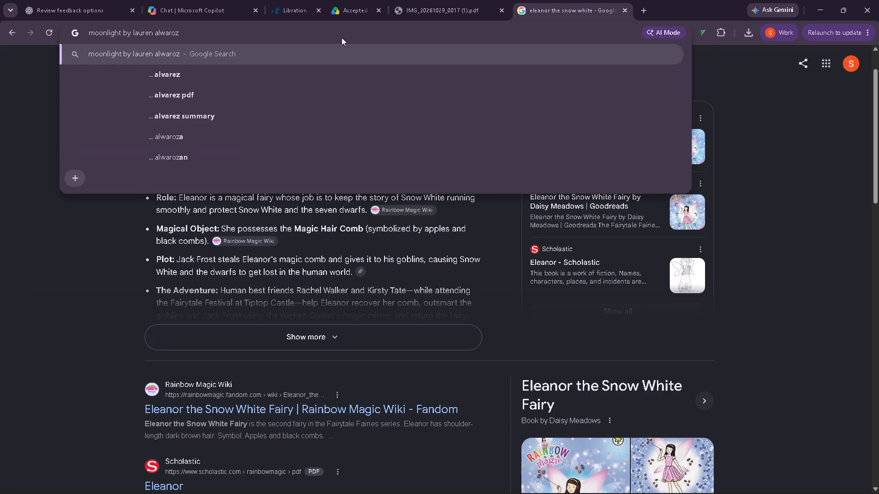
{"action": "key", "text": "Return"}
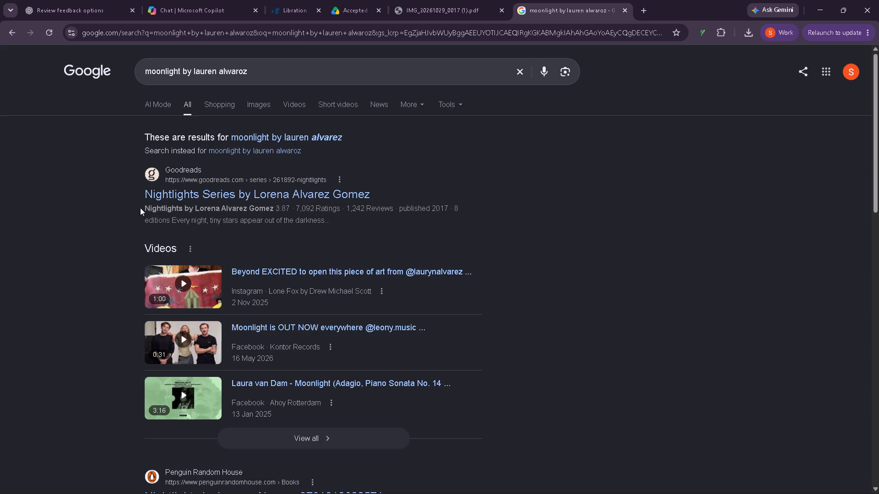
Copy the text "Nightlights by Lorena Alvarez Gomez" from the Goodreads result.
{"action": "left_click_drag", "start_coordinate": [140, 208], "coordinate": [273, 209]}
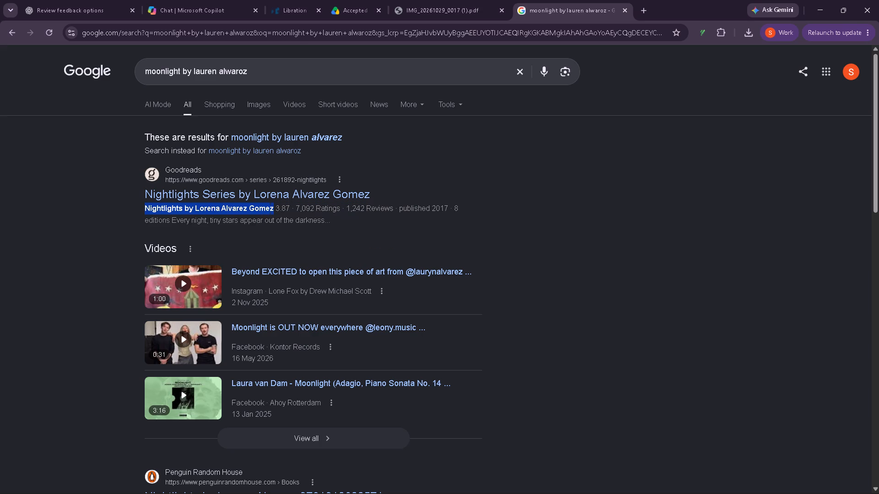
{"action": "left_click_drag", "start_coordinate": [273, 209], "coordinate": [274, 209]}
{"action": "key", "text": "ctrl+c"}
Return to Libration and start another creative submission.
{"action": "left_click", "coordinate": [280, 0]}
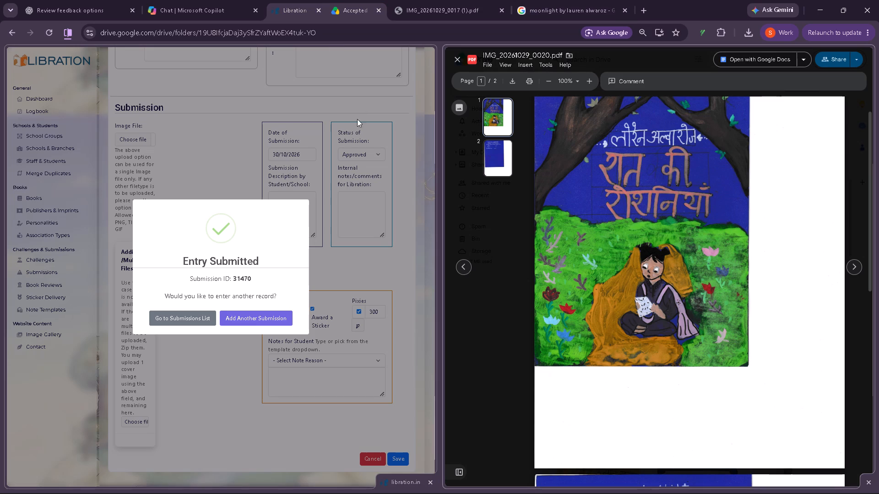
{"action": "left_click", "coordinate": [253, 317]}
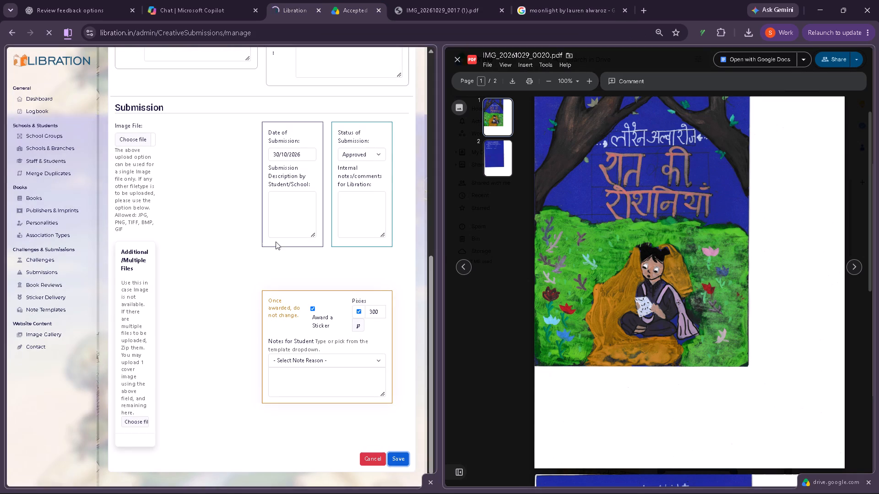
Search the existing students for the first name handwritten on the scan's second page.
{"action": "left_click", "coordinate": [198, 179]}
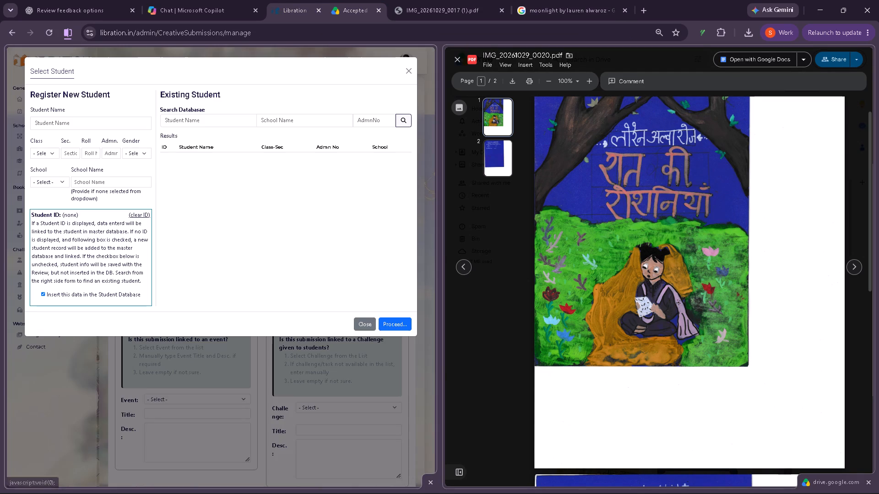
{"action": "scroll", "coordinate": [551, 182], "scroll_direction": "down", "scroll_amount": 7}
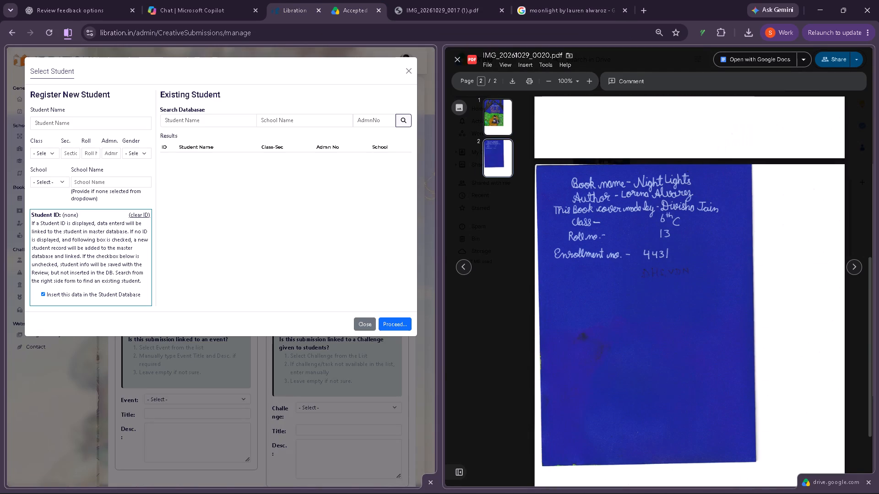
{"action": "left_click", "coordinate": [239, 121]}
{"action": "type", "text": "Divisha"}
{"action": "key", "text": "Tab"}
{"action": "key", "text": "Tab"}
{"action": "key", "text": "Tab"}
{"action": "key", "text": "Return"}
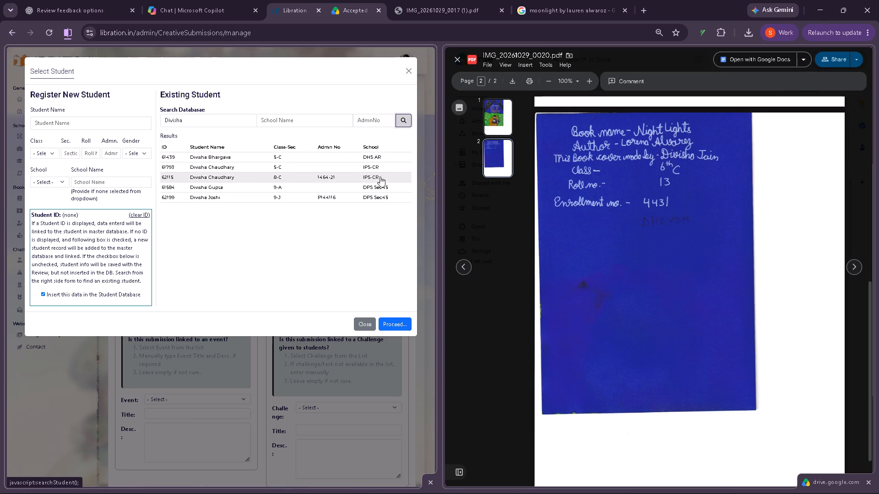
Move the searched first name into the new student registration and complete it with the surname written on the scan.
{"action": "left_click", "coordinate": [202, 123]}
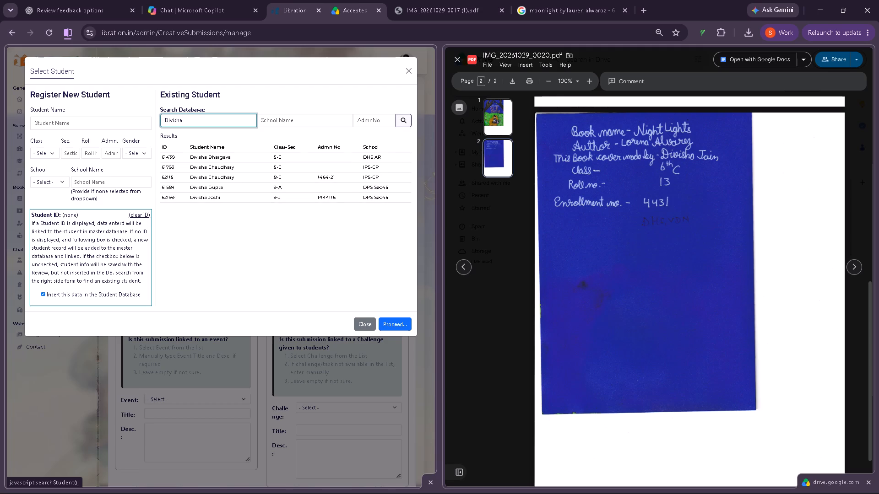
{"action": "key", "text": "ctrl+a"}
{"action": "key", "text": "ctrl+x"}
{"action": "left_click", "coordinate": [103, 128], "text": "ctrl"}
{"action": "key", "text": "ctrl+v"}
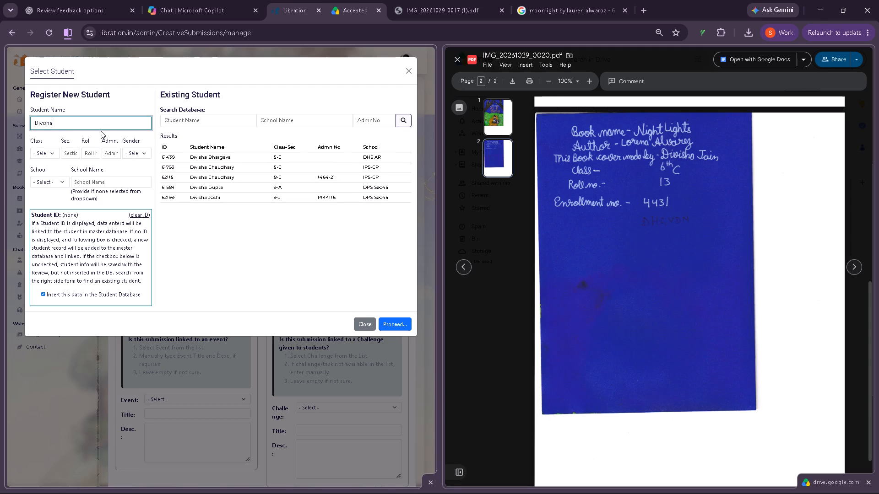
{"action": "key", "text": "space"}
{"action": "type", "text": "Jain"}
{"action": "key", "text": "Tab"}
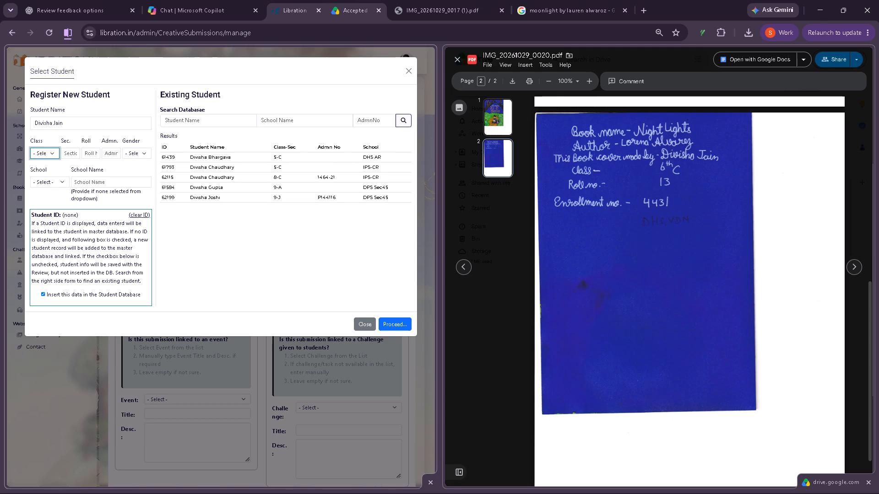
Register the student with class 6, section C, roll number 13, the scan's enrollment number and school DHS VDN.
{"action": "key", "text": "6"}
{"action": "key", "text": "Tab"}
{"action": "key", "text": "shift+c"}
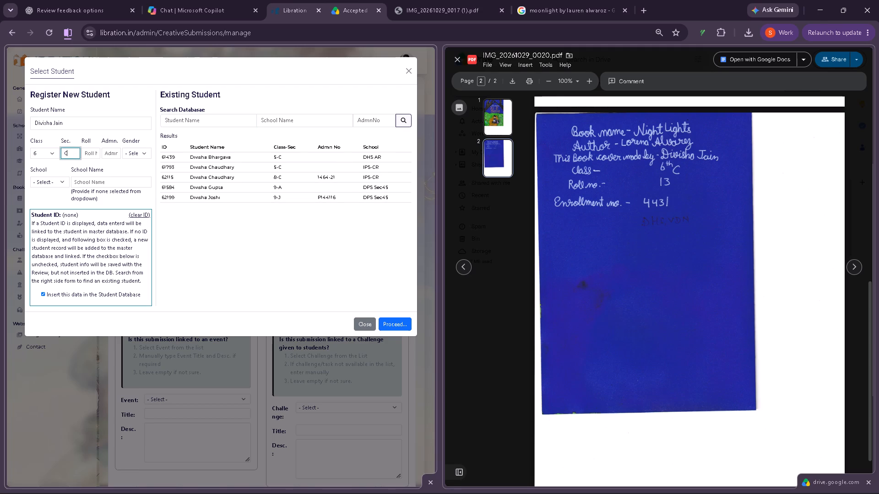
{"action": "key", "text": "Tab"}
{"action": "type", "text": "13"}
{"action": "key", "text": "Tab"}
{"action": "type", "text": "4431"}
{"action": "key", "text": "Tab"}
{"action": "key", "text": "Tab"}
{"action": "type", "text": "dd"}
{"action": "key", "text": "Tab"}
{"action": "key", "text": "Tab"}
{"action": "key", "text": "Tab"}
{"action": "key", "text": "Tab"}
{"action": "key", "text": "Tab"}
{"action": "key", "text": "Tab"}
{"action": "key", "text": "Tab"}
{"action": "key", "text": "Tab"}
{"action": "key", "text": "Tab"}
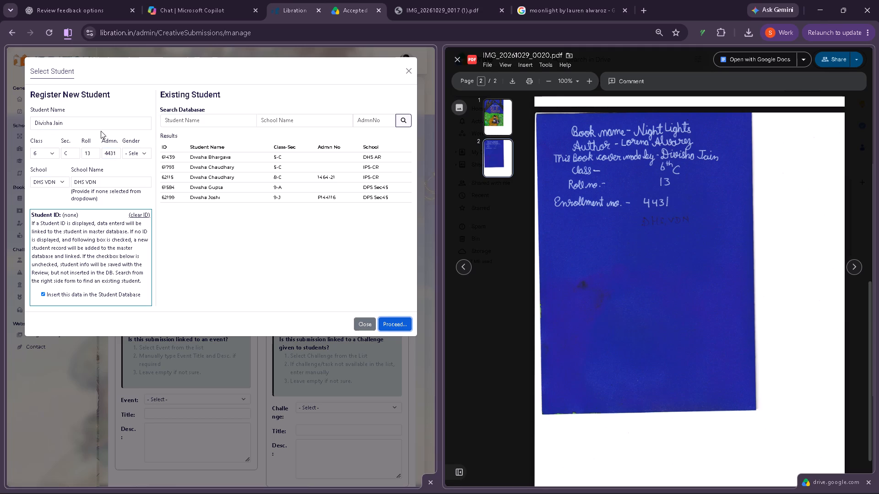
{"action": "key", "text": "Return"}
Open the book selection for the submission, ready to register a new book.
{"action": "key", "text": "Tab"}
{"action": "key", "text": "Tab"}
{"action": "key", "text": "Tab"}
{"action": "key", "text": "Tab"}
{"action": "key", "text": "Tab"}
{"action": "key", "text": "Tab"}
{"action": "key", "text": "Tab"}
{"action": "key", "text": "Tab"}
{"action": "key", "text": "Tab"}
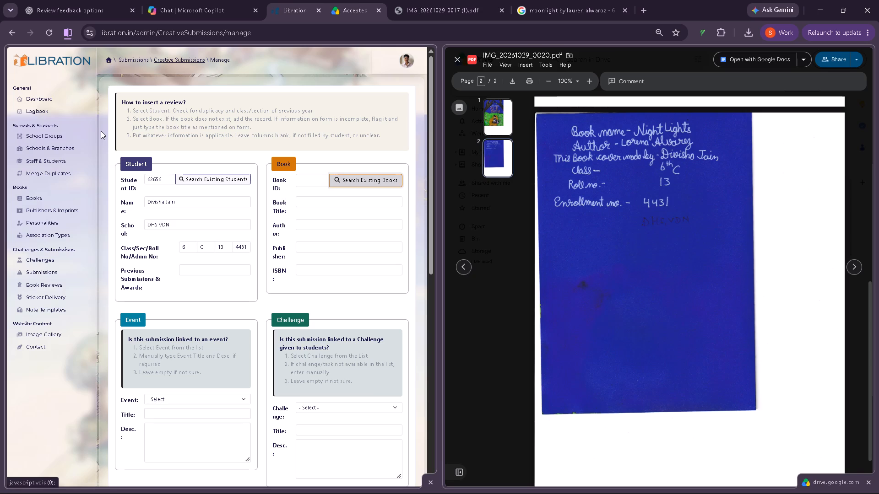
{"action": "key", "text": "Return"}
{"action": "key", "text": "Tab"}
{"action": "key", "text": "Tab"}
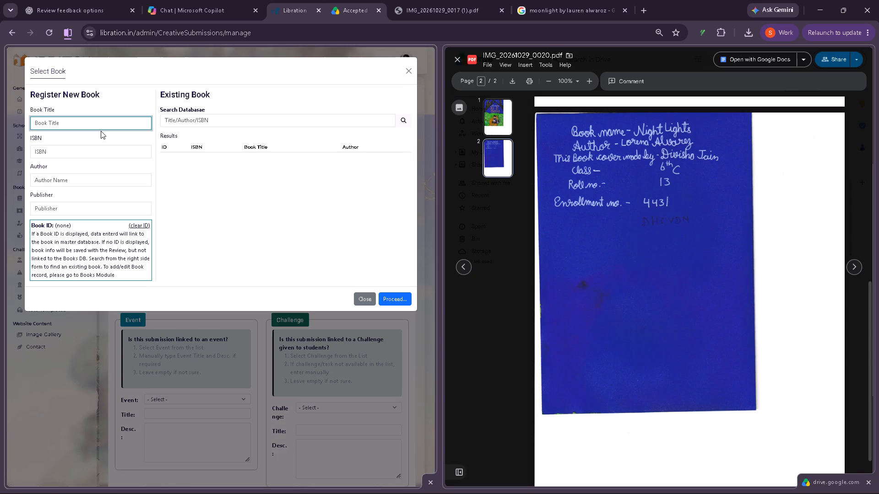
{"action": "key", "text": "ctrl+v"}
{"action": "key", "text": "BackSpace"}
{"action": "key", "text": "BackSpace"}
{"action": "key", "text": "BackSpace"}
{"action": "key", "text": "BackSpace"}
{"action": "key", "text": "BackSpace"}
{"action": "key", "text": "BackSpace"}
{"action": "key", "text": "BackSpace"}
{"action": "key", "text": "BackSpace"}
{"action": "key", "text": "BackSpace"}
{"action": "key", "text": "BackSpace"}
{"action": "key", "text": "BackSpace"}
Enter "Nightlights" as the new book's title from the copied Goodreads text, cutting the author's name out of it.
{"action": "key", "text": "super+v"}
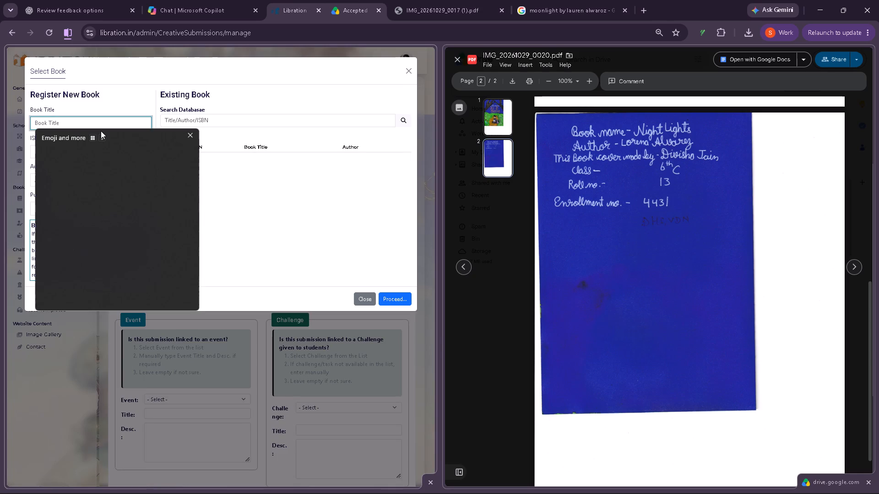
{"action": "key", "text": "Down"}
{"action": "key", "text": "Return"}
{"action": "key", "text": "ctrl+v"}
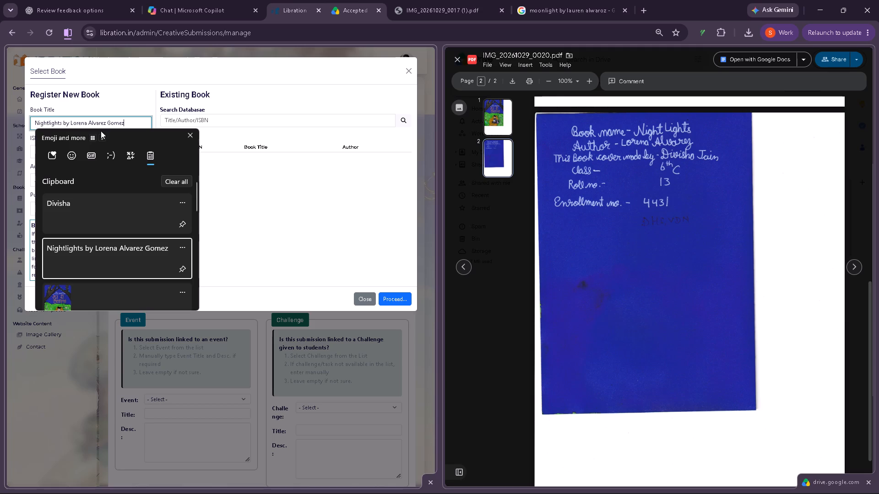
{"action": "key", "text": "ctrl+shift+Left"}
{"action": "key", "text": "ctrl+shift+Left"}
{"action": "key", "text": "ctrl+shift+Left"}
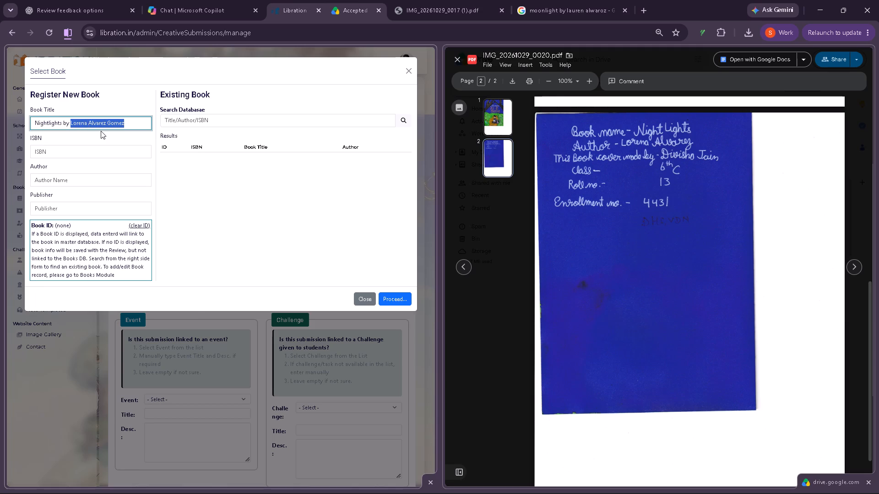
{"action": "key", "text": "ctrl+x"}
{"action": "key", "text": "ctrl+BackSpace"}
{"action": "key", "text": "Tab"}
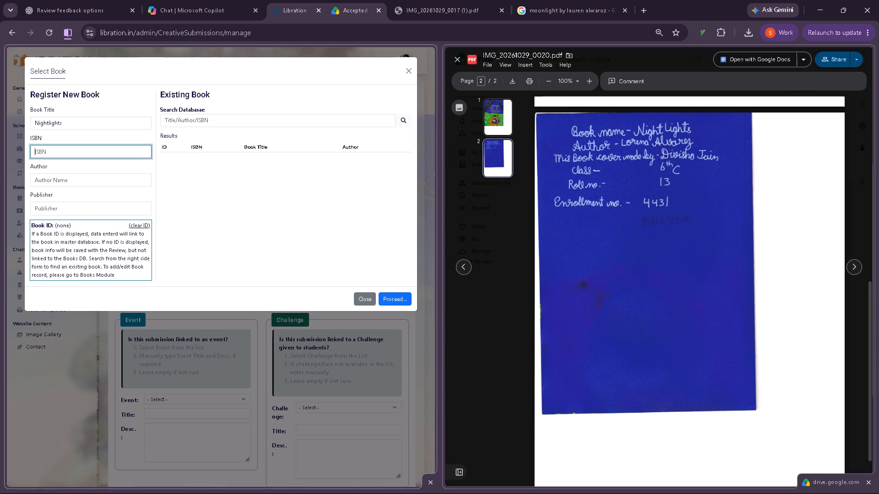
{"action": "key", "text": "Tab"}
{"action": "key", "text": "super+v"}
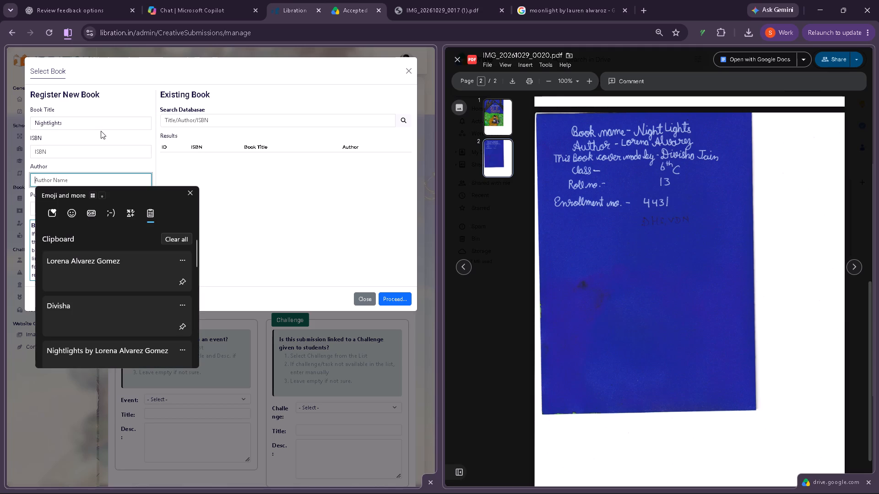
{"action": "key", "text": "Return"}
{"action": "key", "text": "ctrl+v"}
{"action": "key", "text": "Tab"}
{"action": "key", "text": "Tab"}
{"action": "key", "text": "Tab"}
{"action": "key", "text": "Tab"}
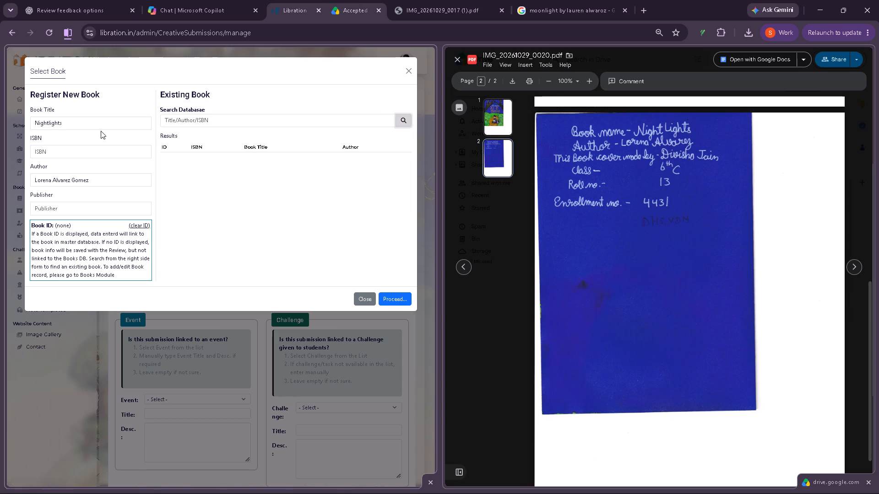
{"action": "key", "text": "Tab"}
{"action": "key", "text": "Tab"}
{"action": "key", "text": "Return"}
Link the submission to challenge [5a] Re-Cover and enter "Re-Cover" as the challenge title.
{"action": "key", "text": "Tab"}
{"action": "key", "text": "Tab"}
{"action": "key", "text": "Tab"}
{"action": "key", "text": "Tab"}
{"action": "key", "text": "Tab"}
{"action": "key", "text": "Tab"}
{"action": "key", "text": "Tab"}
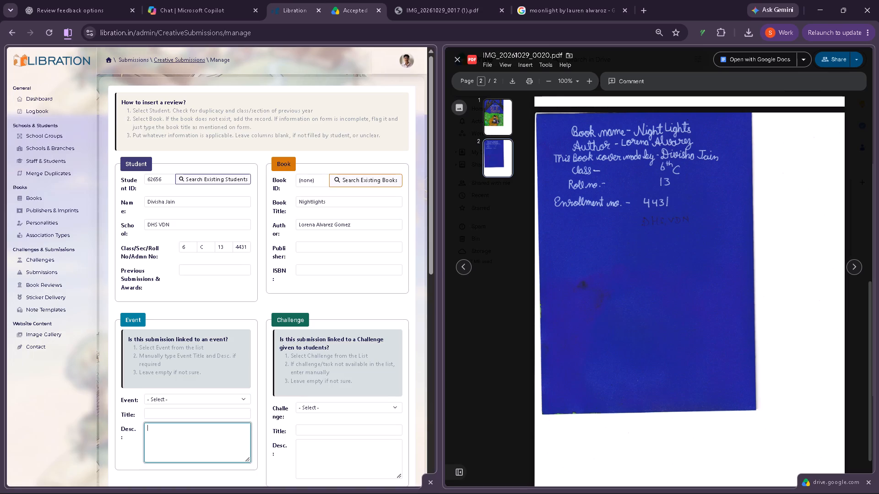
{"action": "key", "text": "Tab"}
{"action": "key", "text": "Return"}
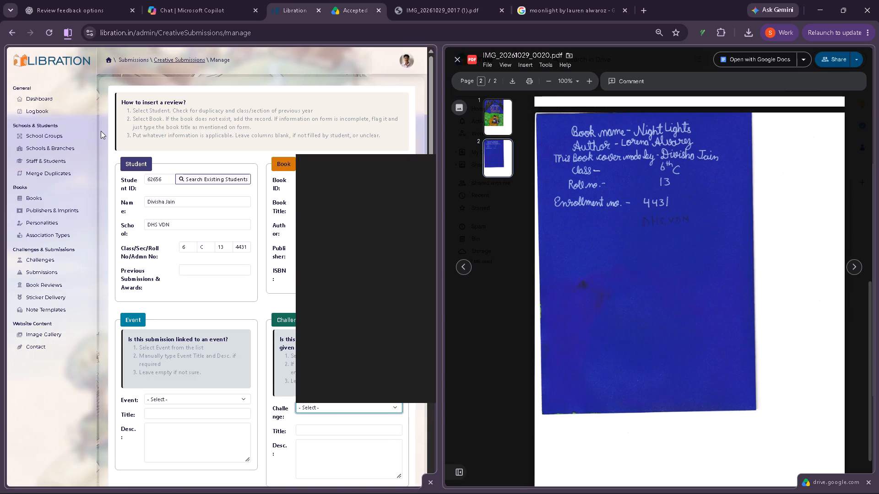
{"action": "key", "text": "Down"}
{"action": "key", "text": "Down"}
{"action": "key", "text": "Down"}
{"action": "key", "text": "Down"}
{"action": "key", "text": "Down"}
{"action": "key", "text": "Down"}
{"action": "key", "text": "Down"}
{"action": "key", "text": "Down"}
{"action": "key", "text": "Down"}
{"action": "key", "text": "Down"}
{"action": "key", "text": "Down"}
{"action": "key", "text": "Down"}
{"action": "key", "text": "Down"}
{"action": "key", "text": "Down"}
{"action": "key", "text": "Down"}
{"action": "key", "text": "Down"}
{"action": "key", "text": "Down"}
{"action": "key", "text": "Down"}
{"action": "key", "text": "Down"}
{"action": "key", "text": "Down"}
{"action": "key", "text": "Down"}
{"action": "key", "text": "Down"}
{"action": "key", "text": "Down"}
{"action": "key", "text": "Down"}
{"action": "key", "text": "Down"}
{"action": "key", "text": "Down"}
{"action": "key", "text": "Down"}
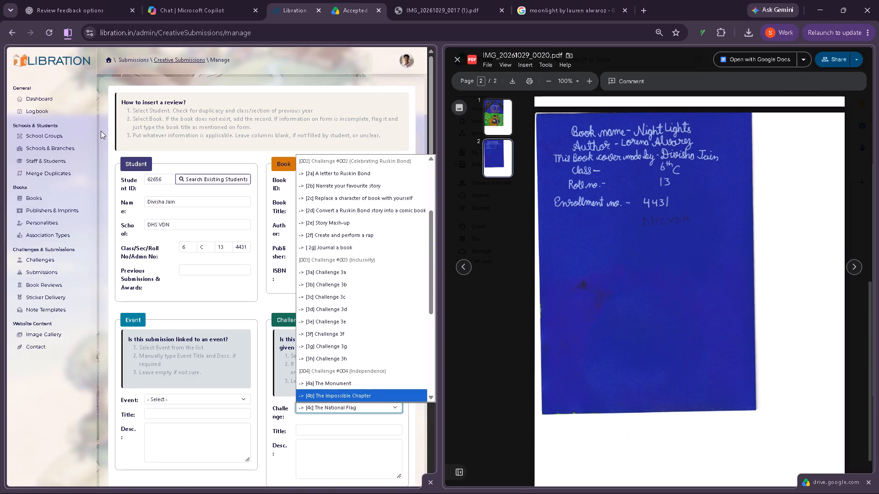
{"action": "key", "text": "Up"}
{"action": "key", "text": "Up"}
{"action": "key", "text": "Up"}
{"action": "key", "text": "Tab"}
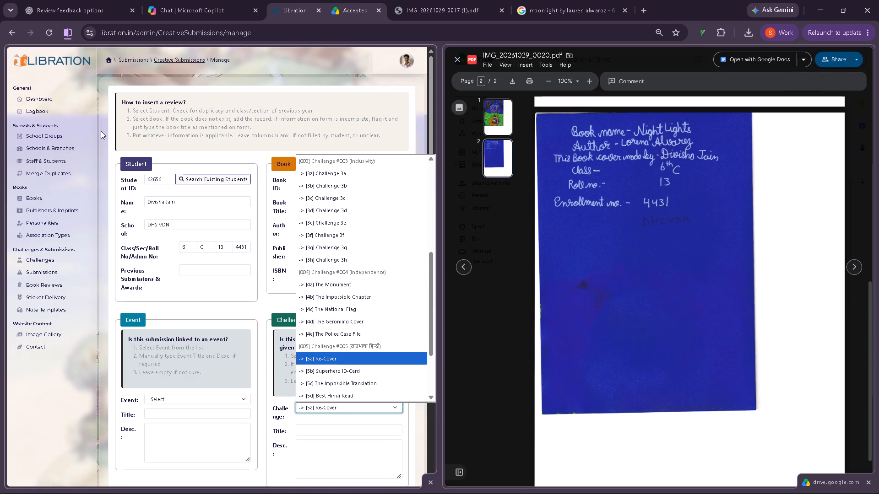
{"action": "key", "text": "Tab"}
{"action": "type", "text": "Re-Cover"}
Attach "Screenshot 2026-11-03 094356.png" from Downloads as the submission's image file.
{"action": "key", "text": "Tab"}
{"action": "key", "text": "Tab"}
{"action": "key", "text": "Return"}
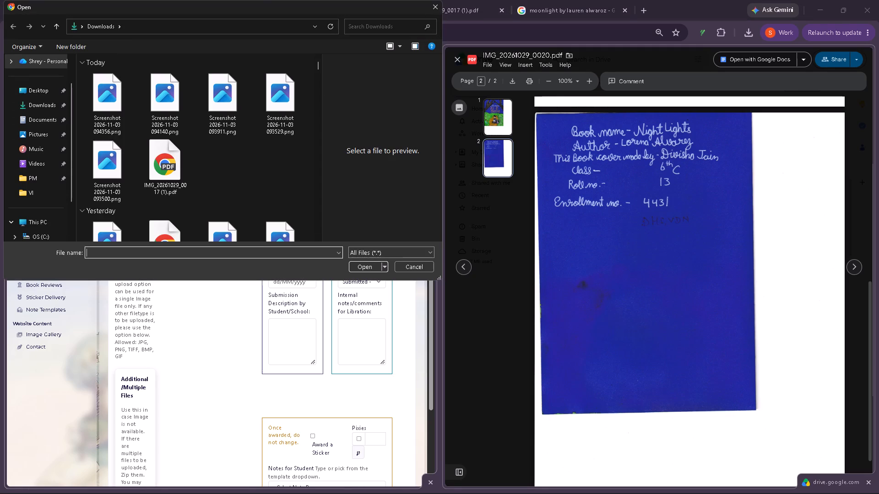
{"action": "left_click", "coordinate": [88, 94]}
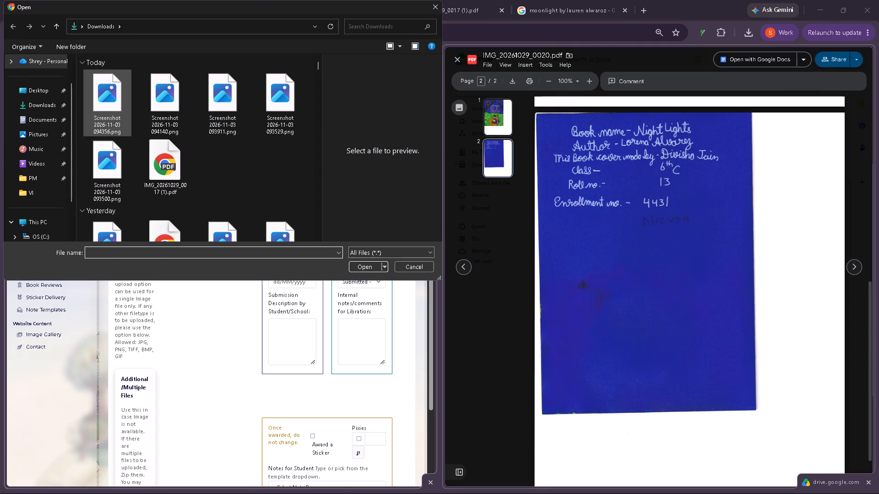
{"action": "key", "text": "Return"}
Set the submission date to 30/10/2026 and the submission status to Approved.
{"action": "key", "text": "Tab"}
{"action": "key", "text": "Tab"}
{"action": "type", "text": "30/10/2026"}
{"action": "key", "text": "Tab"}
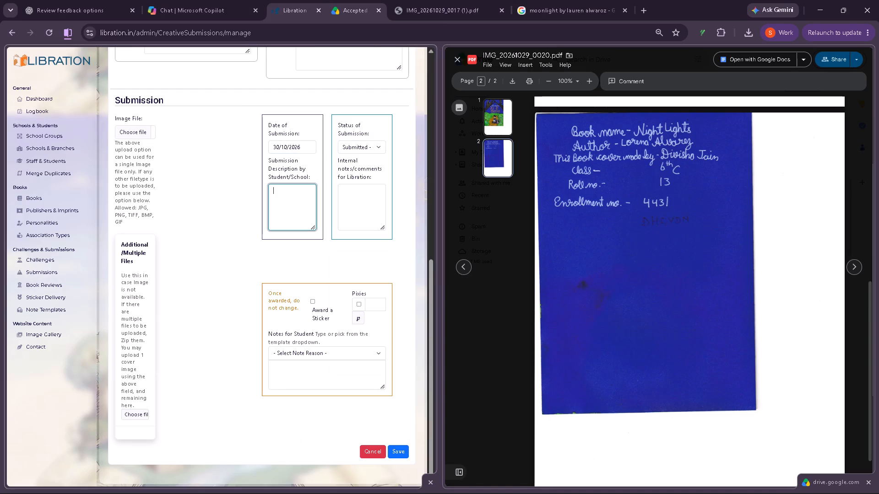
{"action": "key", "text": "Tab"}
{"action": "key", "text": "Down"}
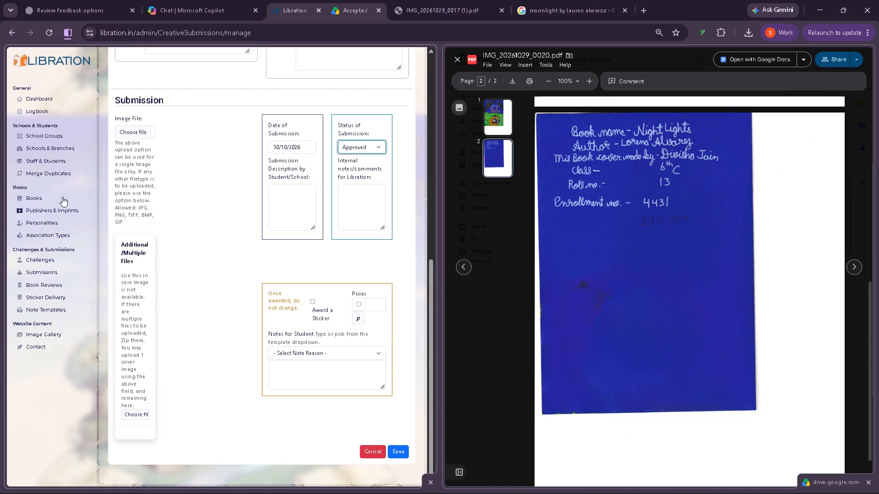
Award a sticker and 300 Pixies, and save the submission.
{"action": "left_click", "coordinate": [313, 307]}
{"action": "left_click", "coordinate": [358, 306]}
{"action": "key", "text": "Tab"}
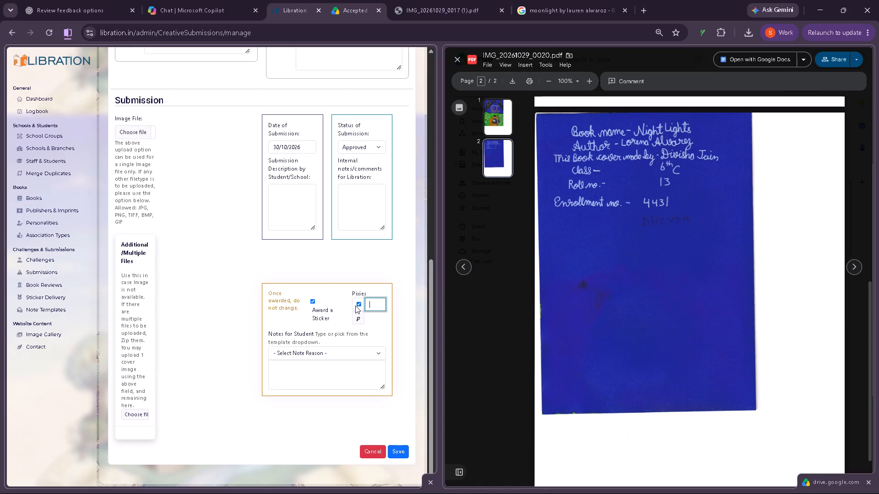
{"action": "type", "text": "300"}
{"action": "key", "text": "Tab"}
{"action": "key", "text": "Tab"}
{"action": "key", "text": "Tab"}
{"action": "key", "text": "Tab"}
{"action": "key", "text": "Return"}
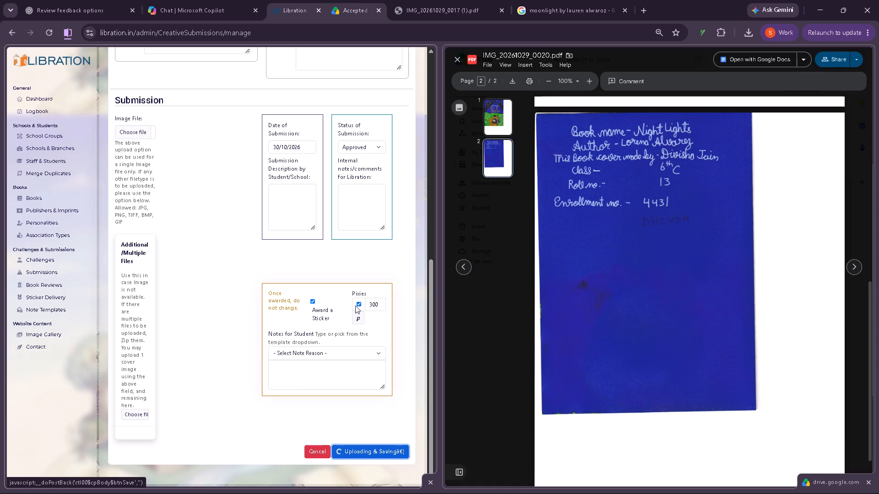
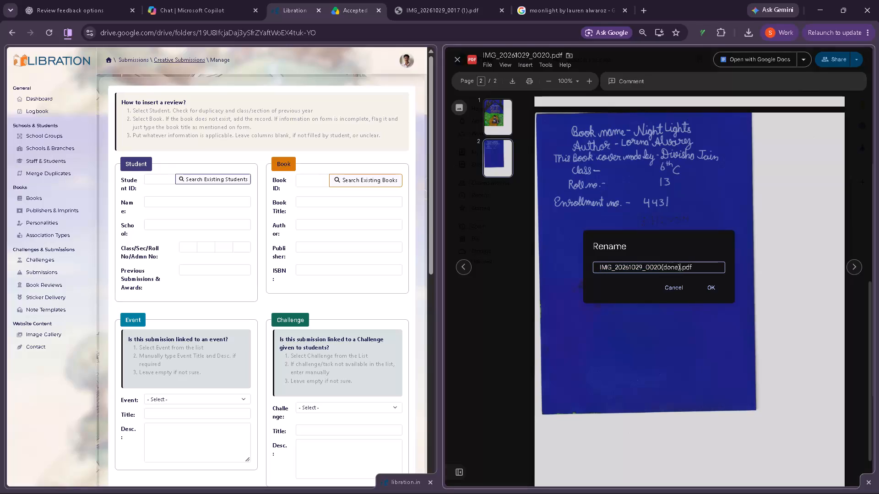
Open the next scanned PDF, IMG_20261029_0021.pdf, and go to its page with the handwritten student details.
{"action": "key", "text": "Right"}
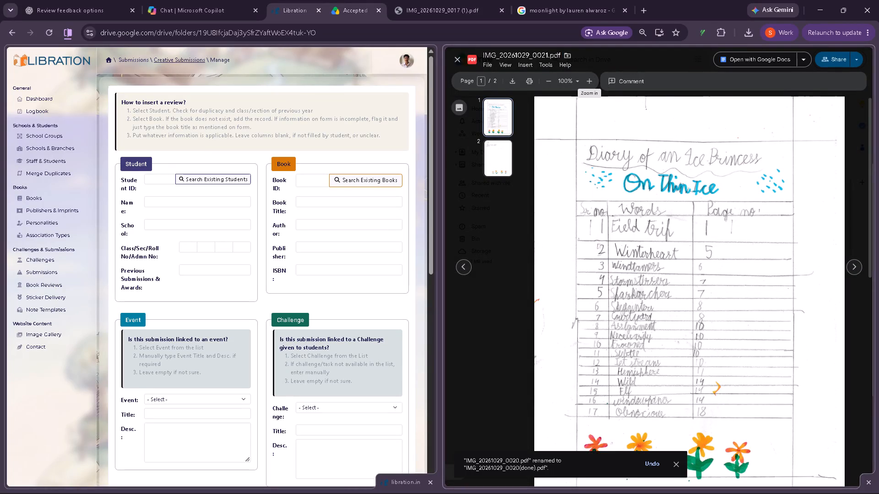
{"action": "scroll", "coordinate": [667, 177], "scroll_direction": "down", "scroll_amount": 7}
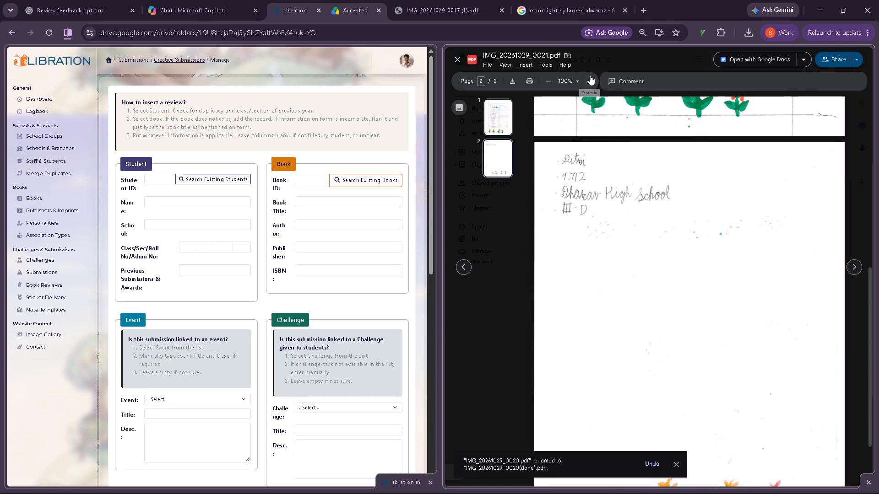
Search the existing students by the admission number written on the scan, and clear the search.
{"action": "left_click", "coordinate": [217, 175]}
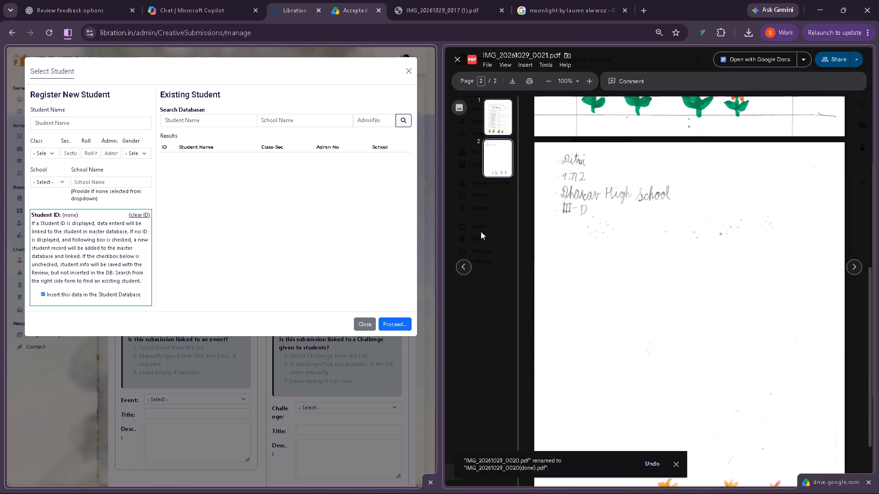
{"action": "left_click", "coordinate": [361, 125]}
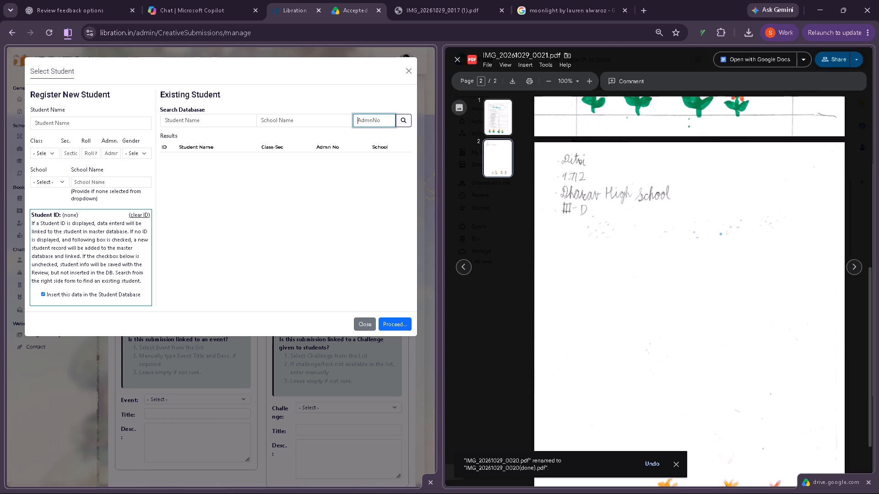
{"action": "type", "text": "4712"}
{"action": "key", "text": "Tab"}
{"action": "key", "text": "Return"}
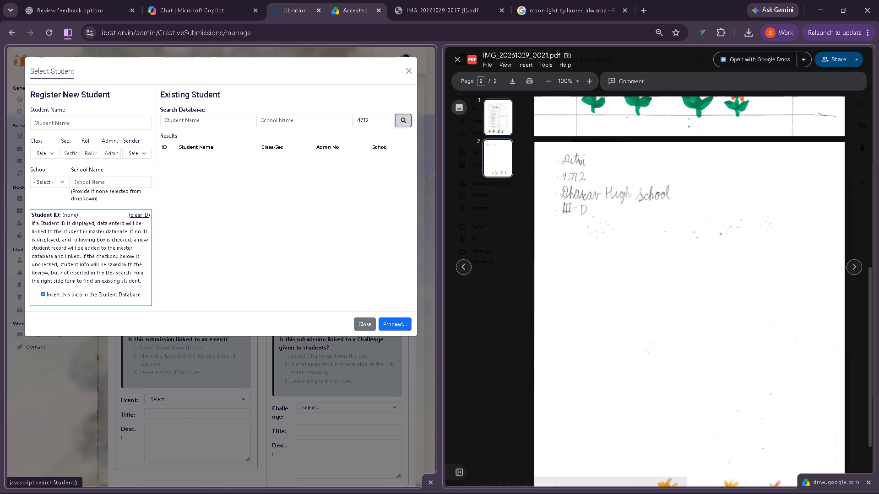
{"action": "double_click", "coordinate": [373, 123]}
{"action": "key", "text": "BackSpace"}
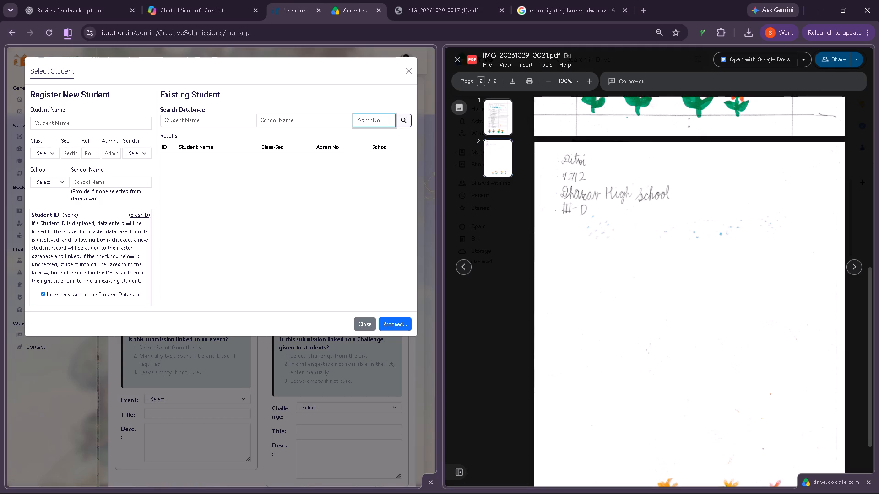
Search the existing students by the first name on the scan and insert the matching class 3-D student from DHS VDN.
{"action": "double_click", "coordinate": [587, 82]}
{"action": "left_click_drag", "start_coordinate": [576, 183], "coordinate": [623, 244]}
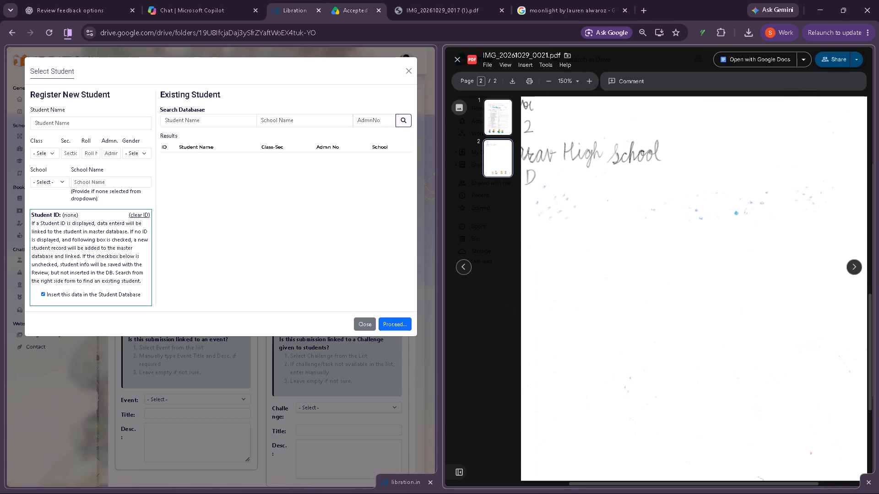
{"action": "left_click_drag", "start_coordinate": [582, 208], "coordinate": [646, 257]}
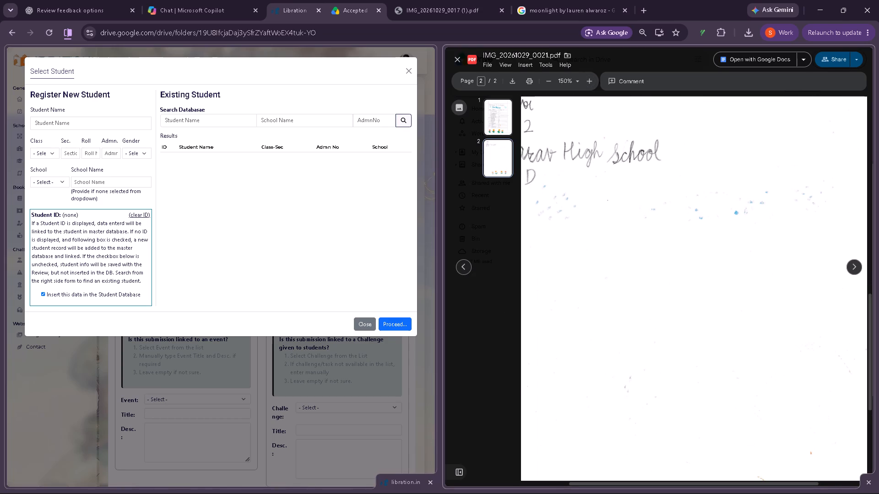
{"action": "scroll", "coordinate": [584, 207], "scroll_direction": "up", "scroll_amount": 2}
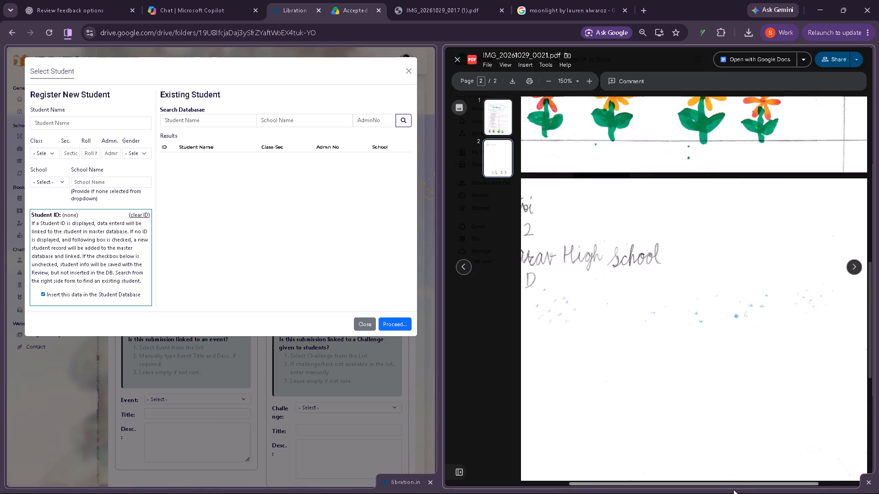
{"action": "left_click_drag", "start_coordinate": [728, 484], "coordinate": [687, 484]}
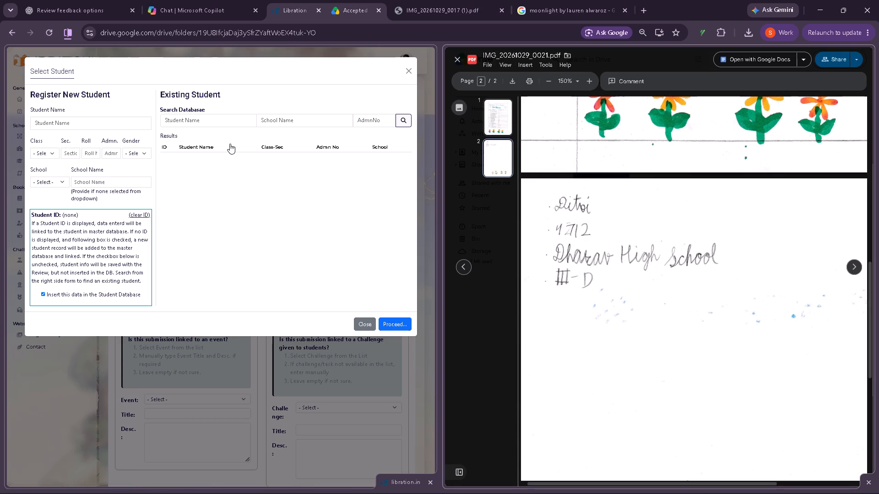
{"action": "left_click", "coordinate": [204, 121]}
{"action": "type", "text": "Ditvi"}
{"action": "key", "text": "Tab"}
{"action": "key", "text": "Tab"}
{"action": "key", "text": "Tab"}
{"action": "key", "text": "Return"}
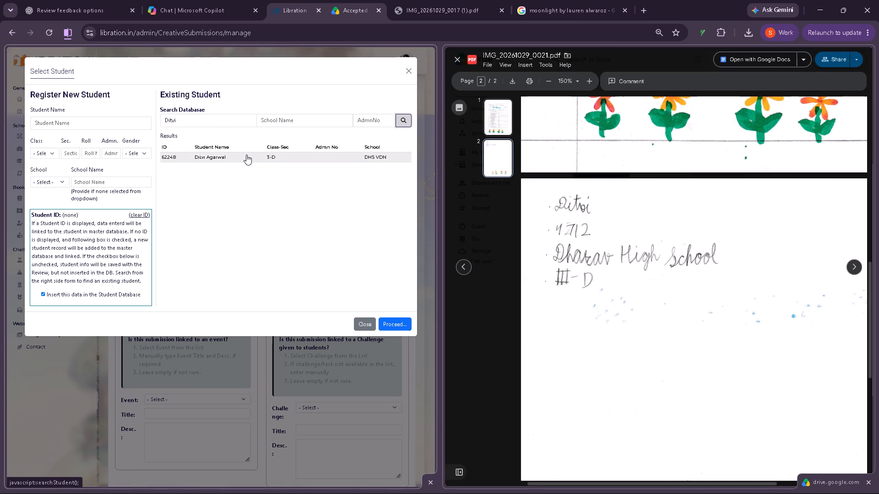
{"action": "left_click", "coordinate": [248, 156]}
{"action": "left_click", "coordinate": [407, 325]}
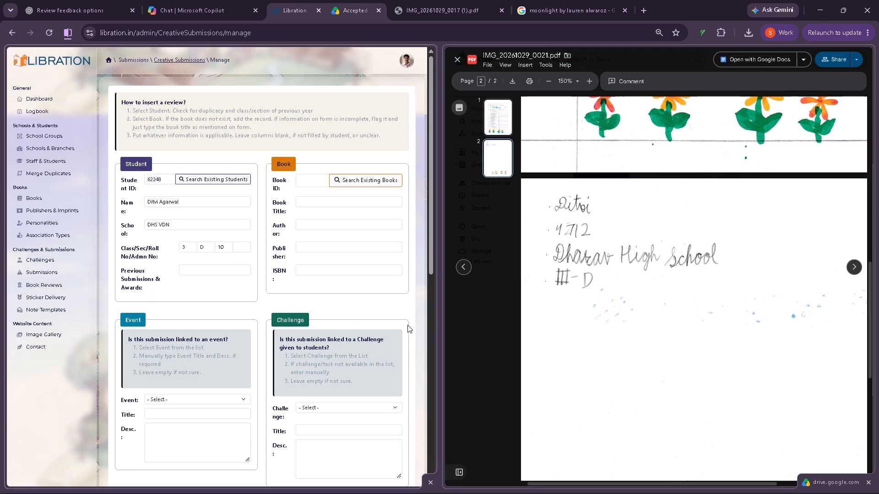
Enter the handwritten admission number in the submission's student details.
{"action": "key", "text": "Tab"}
{"action": "key", "text": "Tab"}
{"action": "key", "text": "Tab"}
{"action": "key", "text": "Tab"}
{"action": "key", "text": "Tab"}
{"action": "key", "text": "Tab"}
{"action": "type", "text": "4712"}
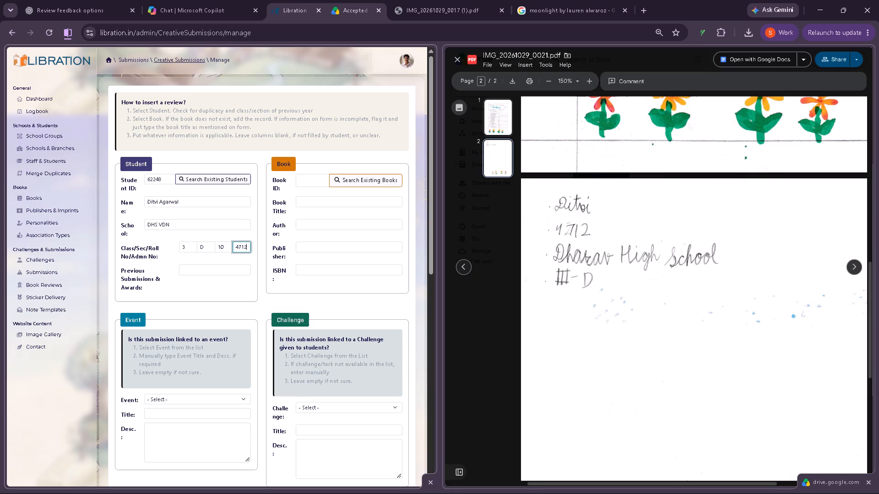
Search the existing books for "ice prince", and clear the search.
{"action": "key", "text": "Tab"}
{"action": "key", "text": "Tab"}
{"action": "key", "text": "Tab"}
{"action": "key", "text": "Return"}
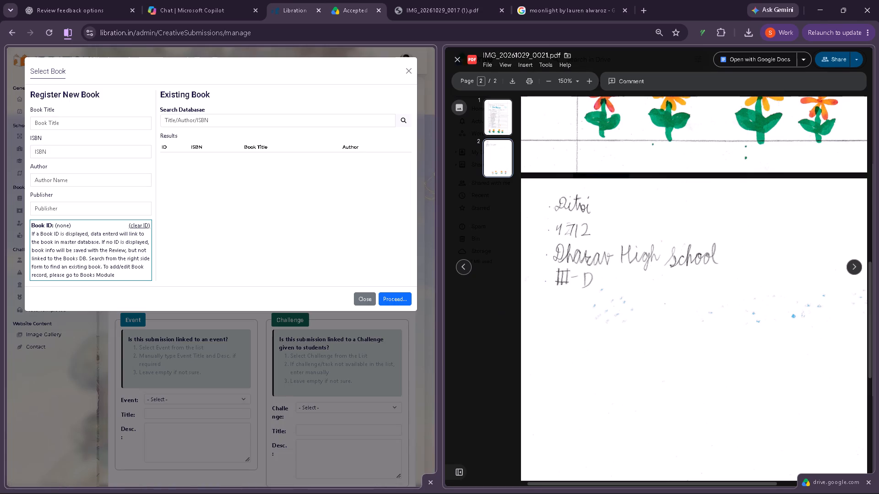
{"action": "scroll", "coordinate": [640, 283], "scroll_direction": "up", "scroll_amount": 10}
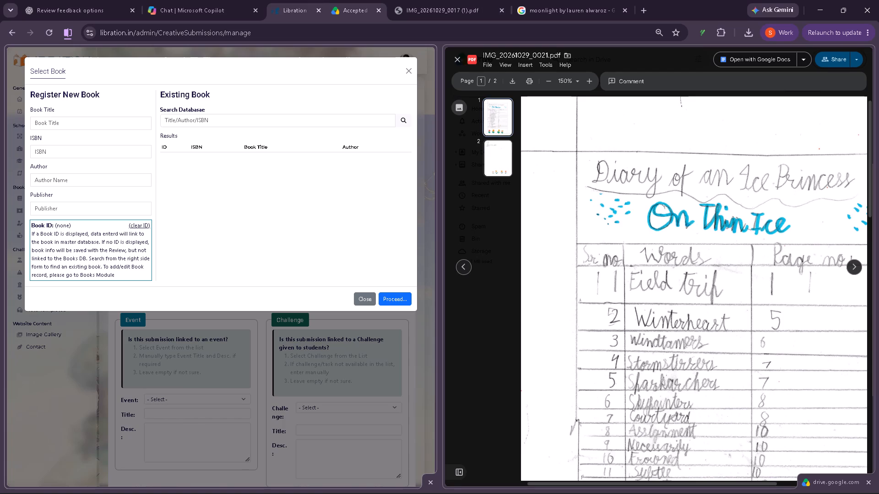
{"action": "left_click", "coordinate": [232, 124]}
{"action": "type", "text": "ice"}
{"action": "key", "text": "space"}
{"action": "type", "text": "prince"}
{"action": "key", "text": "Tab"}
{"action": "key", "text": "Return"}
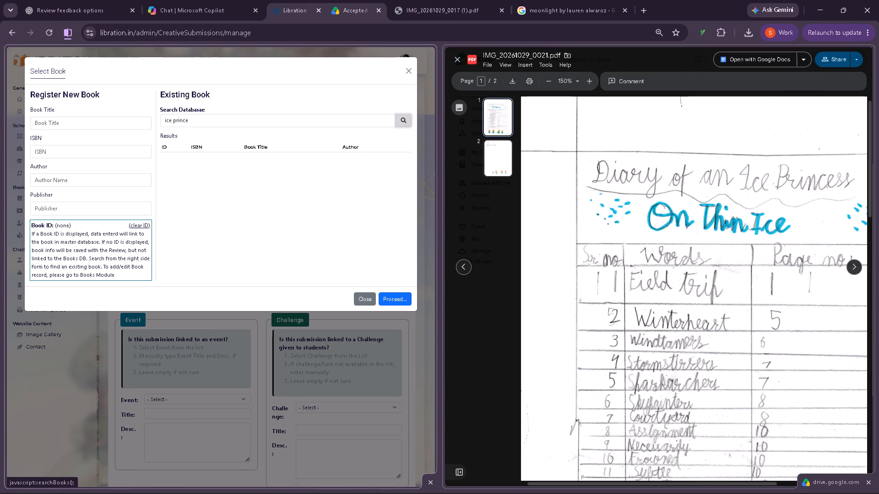
{"action": "left_click_drag", "start_coordinate": [213, 120], "coordinate": [140, 120]}
{"action": "key", "text": "BackSpace"}
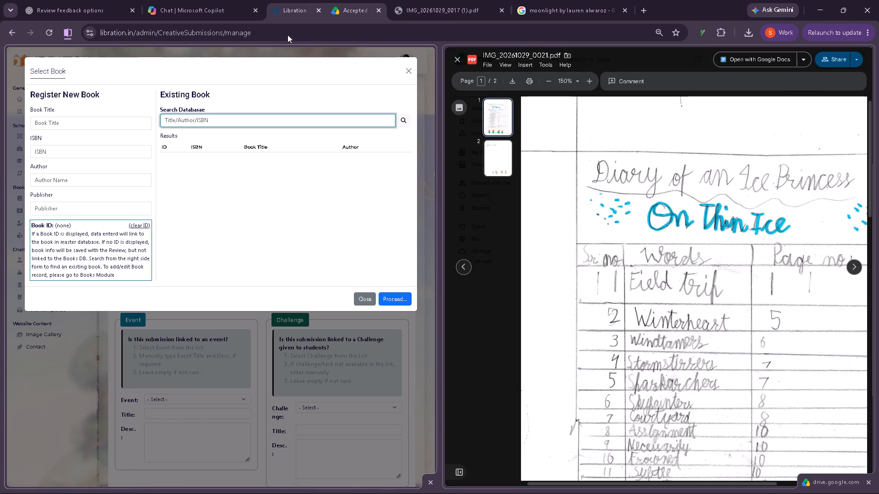
Search Google for "diary of an ice princess series" and copy the series title "Diary of an Ice Princess".
{"action": "left_click", "coordinate": [559, 0]}
{"action": "left_click", "coordinate": [307, 67]}
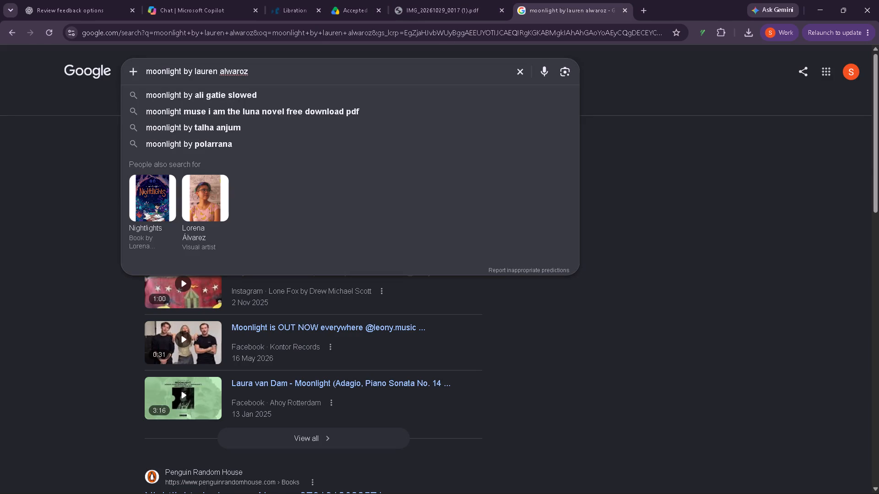
{"action": "key", "text": "ctrl+a"}
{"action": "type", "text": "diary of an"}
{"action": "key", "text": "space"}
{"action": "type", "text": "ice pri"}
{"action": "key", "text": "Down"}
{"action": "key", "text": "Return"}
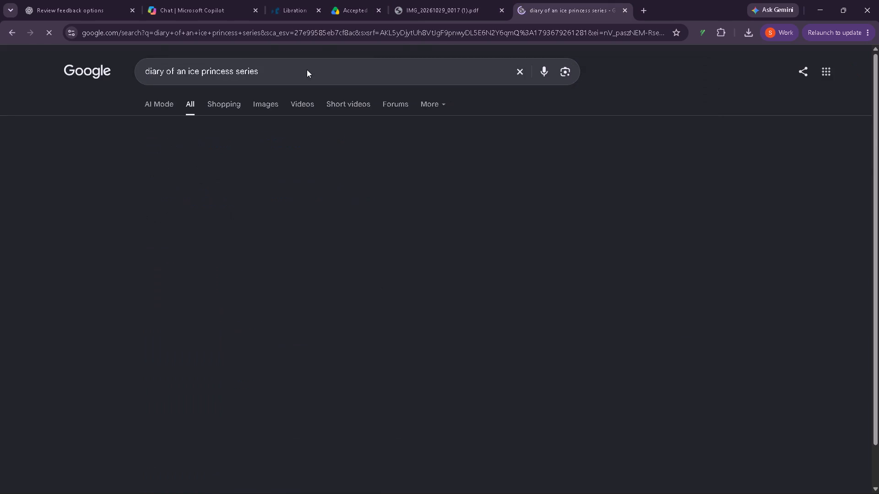
{"action": "left_click_drag", "start_coordinate": [145, 146], "coordinate": [309, 145]}
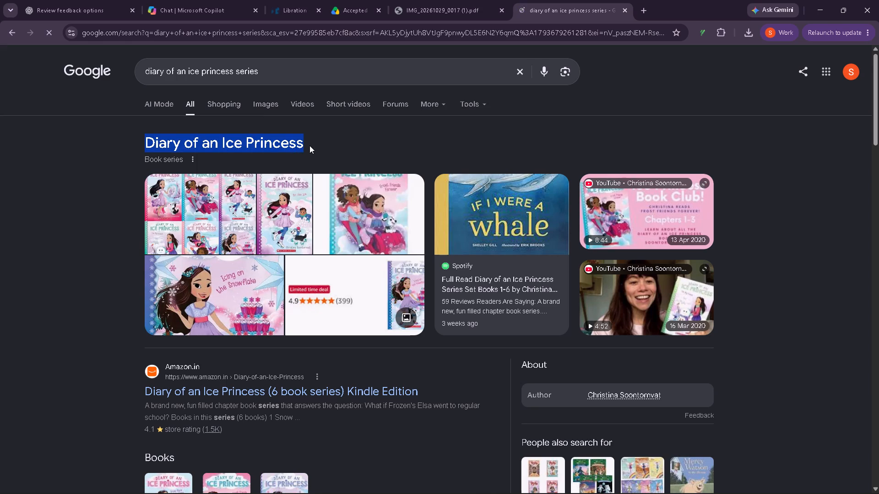
{"action": "key", "text": "ctrl+c"}
Enter the copied "Diary of an Ice Princess" as a new book title and apply it to the submission.
{"action": "left_click", "coordinate": [345, 0], "text": "ctrl"}
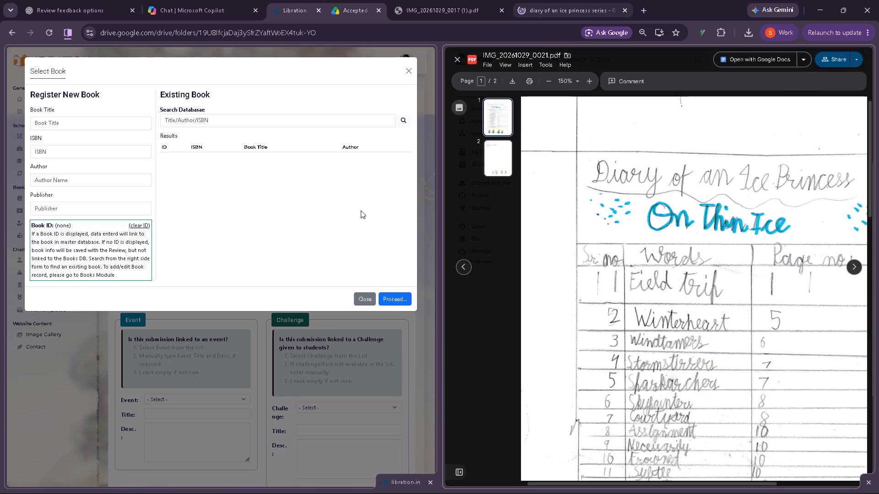
{"action": "left_click", "coordinate": [255, 123], "text": "ctrl"}
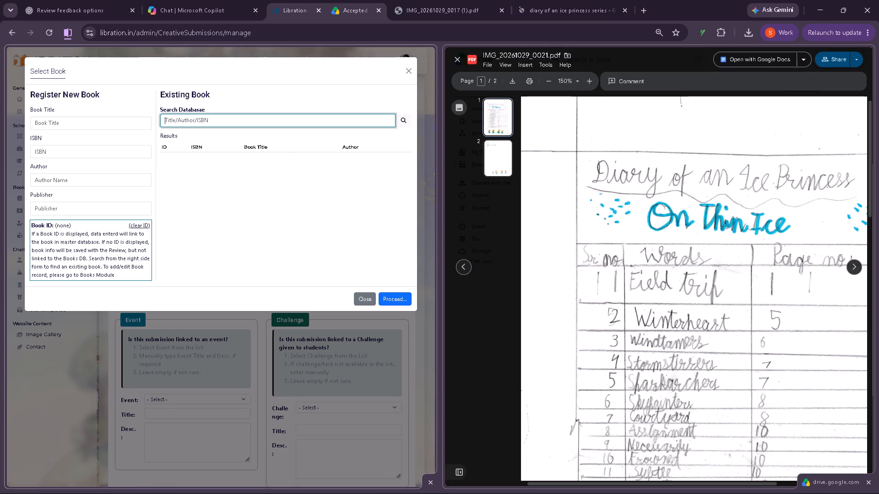
{"action": "left_click", "coordinate": [83, 121], "text": "ctrl"}
{"action": "key", "text": "ctrl+v"}
{"action": "key", "text": "Tab"}
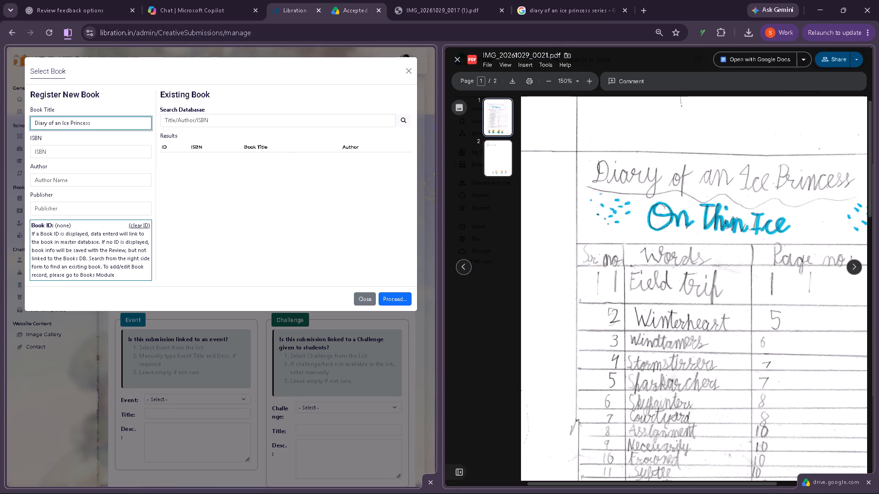
{"action": "left_click", "coordinate": [560, 0]}
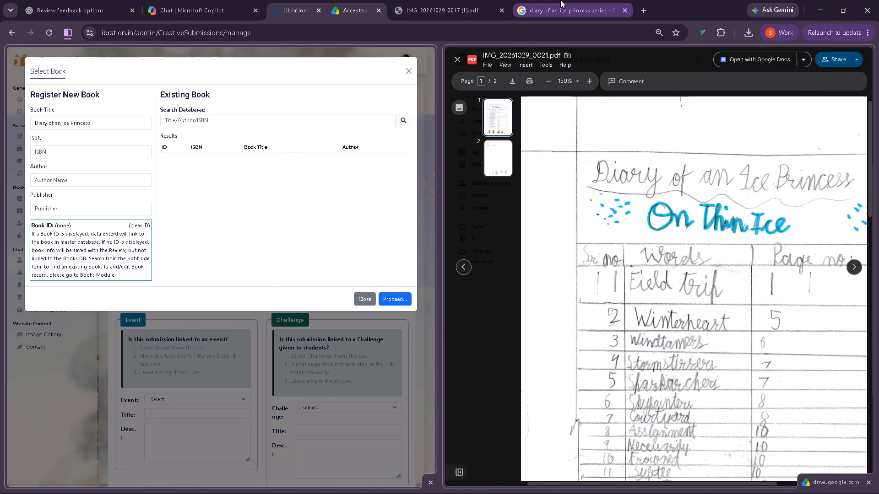
{"action": "scroll", "coordinate": [199, 220], "scroll_direction": "down", "scroll_amount": 3}
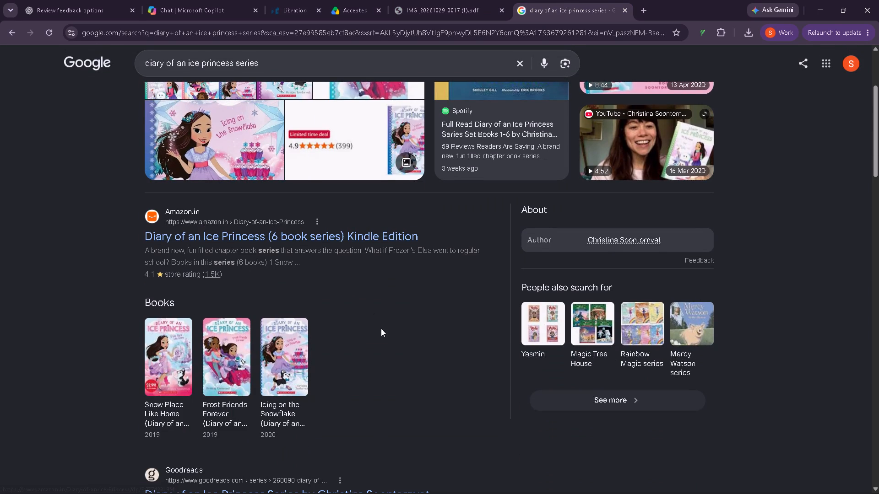
{"action": "left_click", "coordinate": [299, 8]}
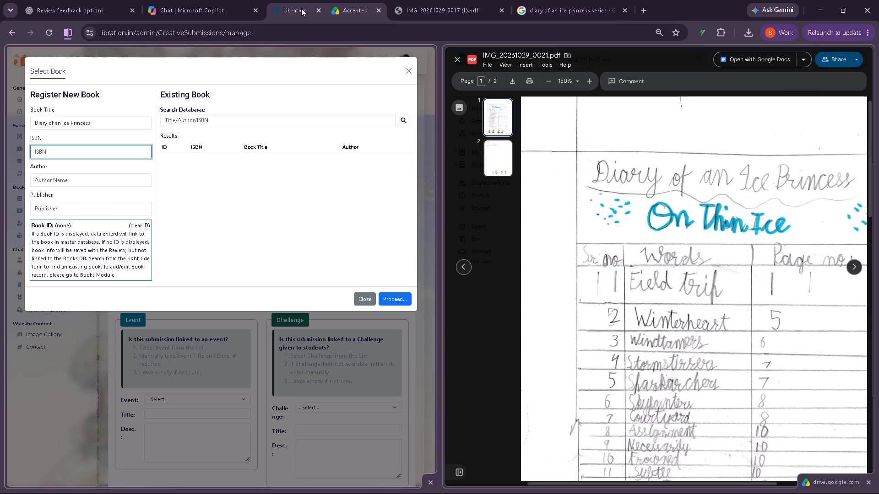
{"action": "key", "text": "Tab"}
{"action": "key", "text": "Tab"}
{"action": "key", "text": "Tab"}
{"action": "key", "text": "Tab"}
{"action": "key", "text": "Tab"}
{"action": "key", "text": "Tab"}
{"action": "key", "text": "Tab"}
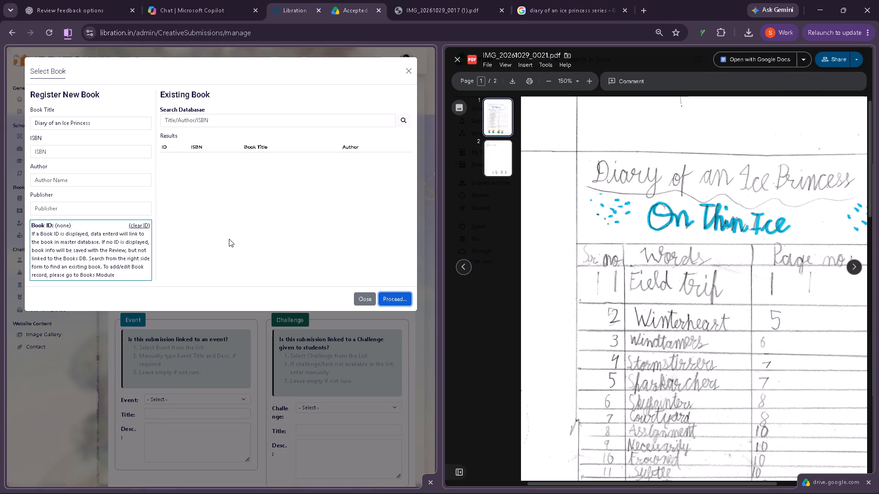
{"action": "key", "text": "Return"}
Link the submission to challenge [5c] The Impossible Translation and enter "The Impossible Transition" as the challenge title.
{"action": "key", "text": "Tab"}
{"action": "key", "text": "Tab"}
{"action": "key", "text": "Tab"}
{"action": "key", "text": "Tab"}
{"action": "key", "text": "Tab"}
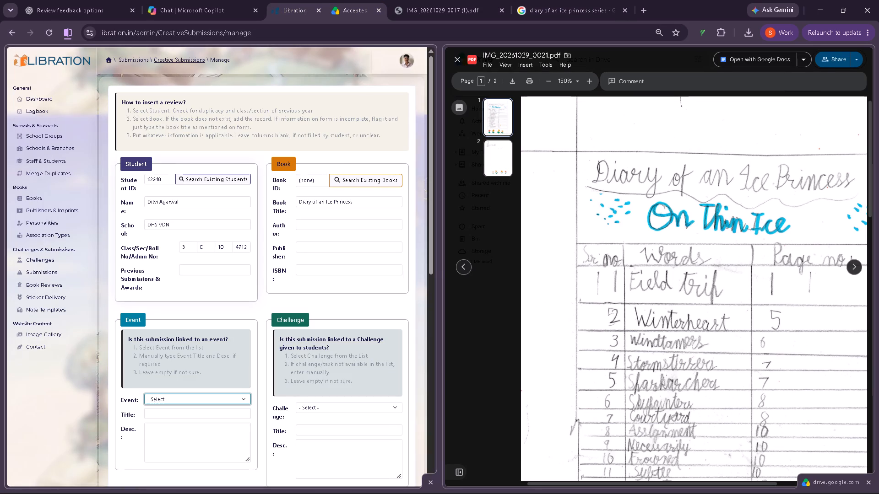
{"action": "key", "text": "Tab"}
{"action": "key", "text": "Tab"}
{"action": "key", "text": "Tab"}
{"action": "key", "text": "Return"}
{"action": "key", "text": "Down"}
{"action": "key", "text": "Down"}
{"action": "key", "text": "Down"}
{"action": "key", "text": "Down"}
{"action": "key", "text": "Down"}
{"action": "key", "text": "Down"}
{"action": "key", "text": "Down"}
{"action": "key", "text": "Down"}
{"action": "key", "text": "Down"}
{"action": "key", "text": "Down"}
{"action": "key", "text": "Down"}
{"action": "key", "text": "Down"}
{"action": "key", "text": "Down"}
{"action": "key", "text": "Down"}
{"action": "key", "text": "Down"}
{"action": "key", "text": "Down"}
{"action": "key", "text": "Down"}
{"action": "key", "text": "Down"}
{"action": "key", "text": "Down"}
{"action": "key", "text": "Down"}
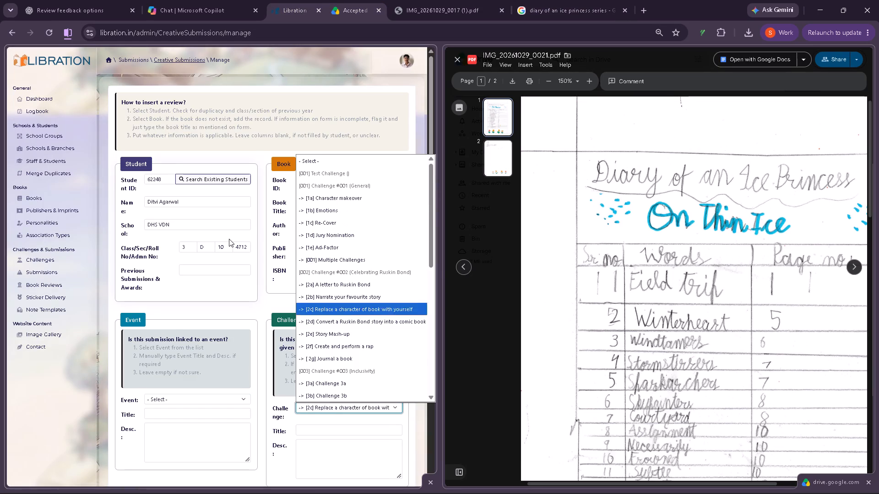
{"action": "key", "text": "Down"}
{"action": "key", "text": "Down"}
{"action": "key", "text": "Down"}
{"action": "key", "text": "Down"}
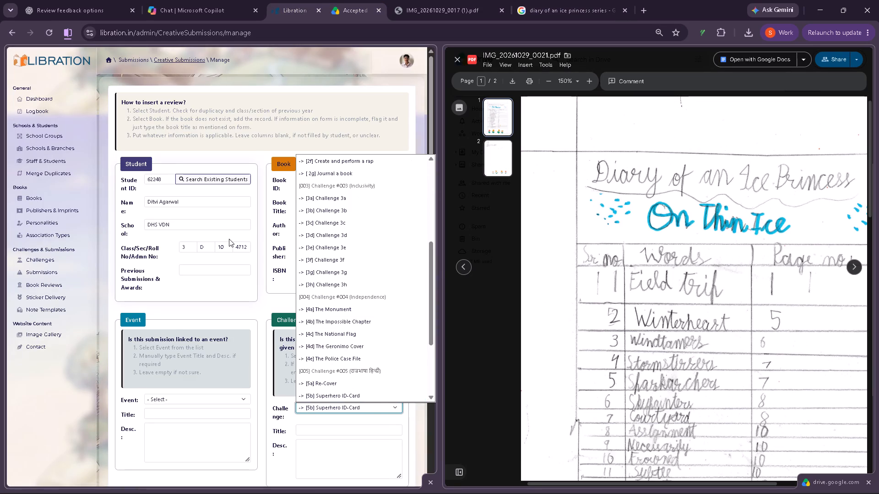
{"action": "key", "text": "Return"}
{"action": "key", "text": "Tab"}
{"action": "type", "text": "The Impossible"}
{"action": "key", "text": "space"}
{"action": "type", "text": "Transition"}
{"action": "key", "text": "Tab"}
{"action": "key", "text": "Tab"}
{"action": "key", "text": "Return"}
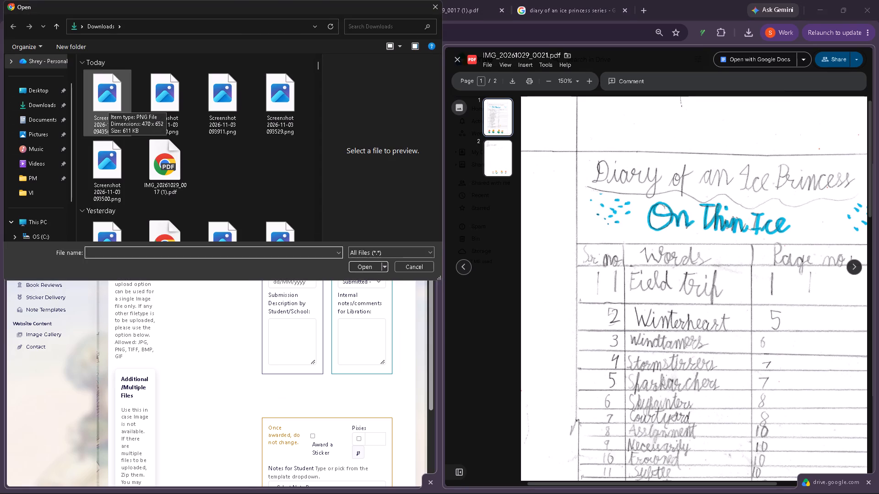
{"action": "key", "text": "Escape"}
Capture a screenshot of the "On Thin Ice" word-list artwork, including its flowers, from page 1 of IMG_20261029_0021.pdf.
{"action": "double_click", "coordinate": [543, 78]}
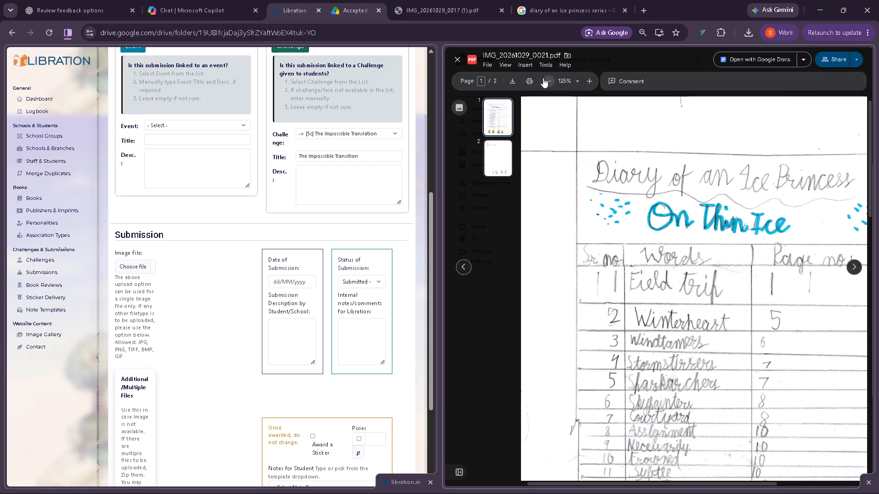
{"action": "left_click", "coordinate": [543, 78]}
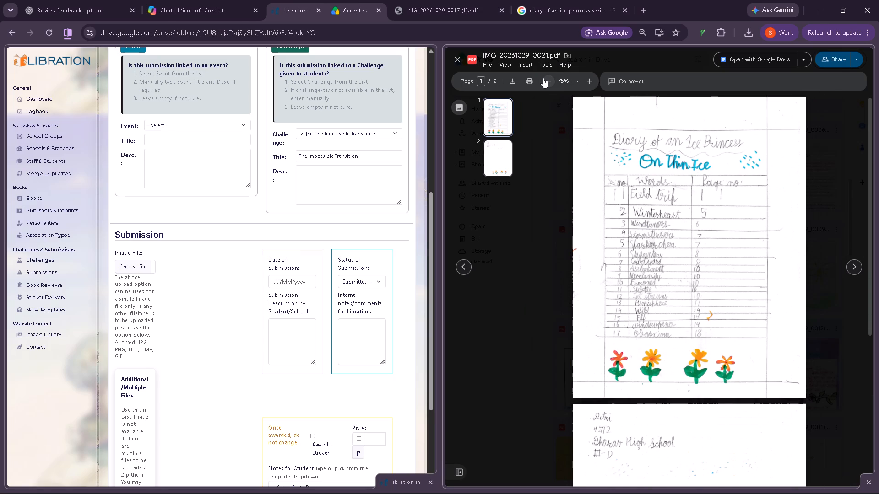
{"action": "key", "text": "shift+super+s"}
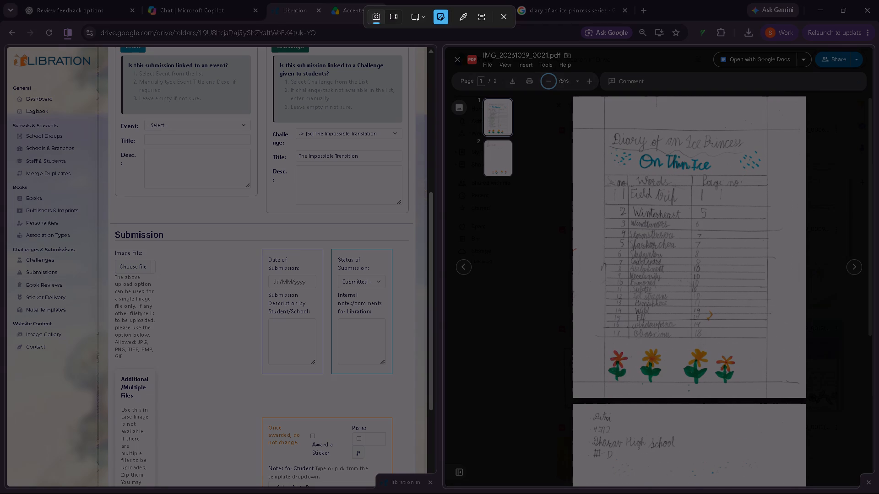
{"action": "left_click_drag", "start_coordinate": [604, 128], "coordinate": [731, 347]}
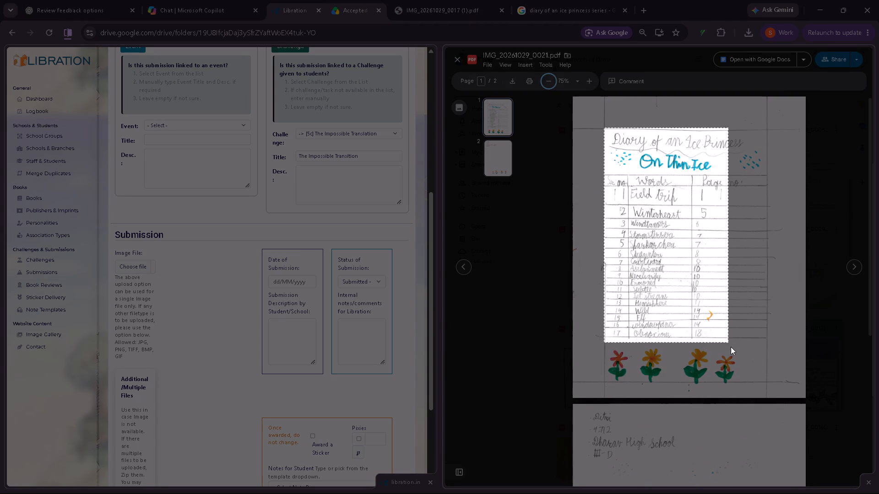
{"action": "left_click_drag", "start_coordinate": [731, 347], "coordinate": [767, 381]}
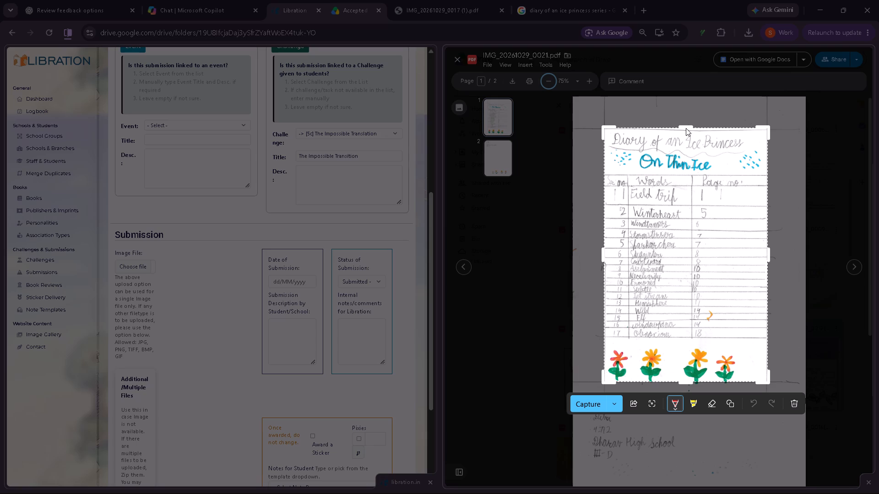
{"action": "left_click_drag", "start_coordinate": [689, 125], "coordinate": [691, 130]}
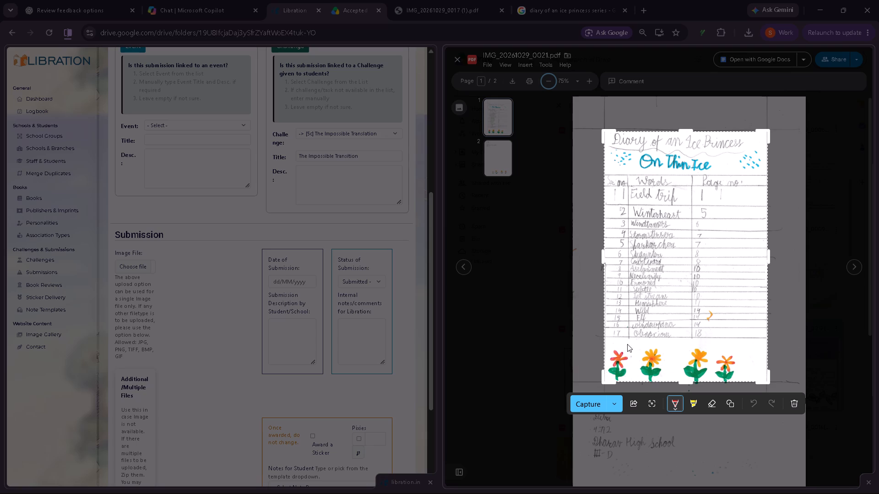
{"action": "left_click", "coordinate": [602, 403]}
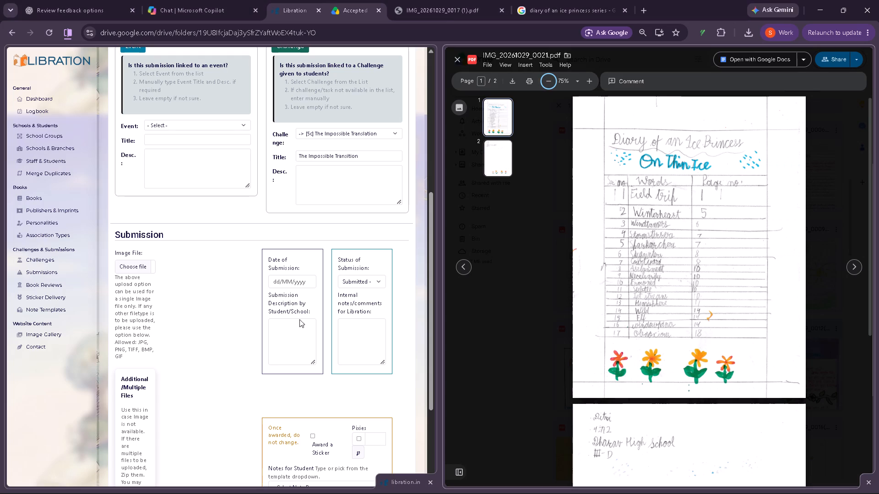
Attach the newest screenshot from Downloads as the submission's image file.
{"action": "left_click", "coordinate": [133, 266]}
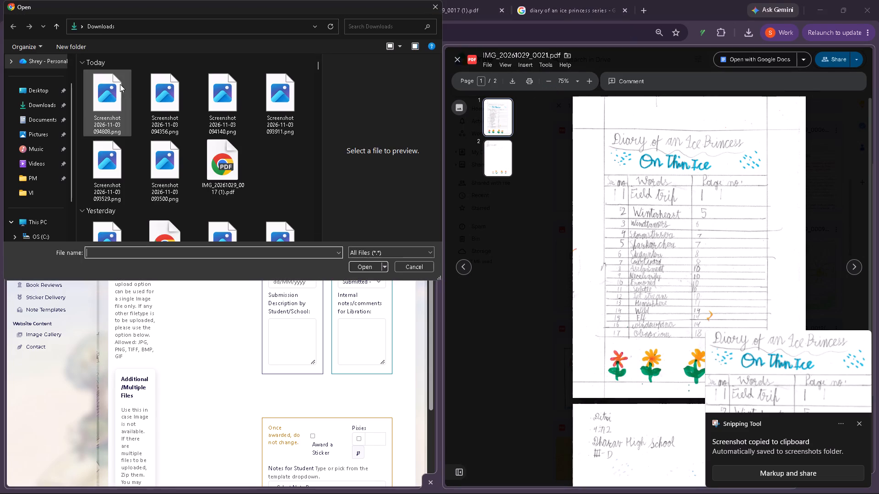
{"action": "left_click", "coordinate": [118, 98]}
{"action": "key", "text": "Return"}
Set the date of submission to 30/10/2026 and the submission status to Approved.
{"action": "key", "text": "Tab"}
{"action": "key", "text": "Tab"}
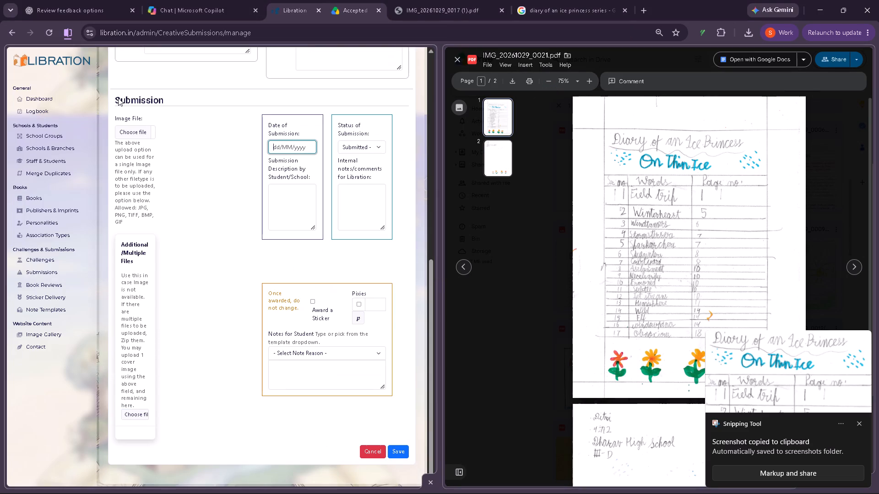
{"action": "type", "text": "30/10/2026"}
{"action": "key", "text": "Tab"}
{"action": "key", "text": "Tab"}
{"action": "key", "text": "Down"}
Award a sticker and 300 Pixies for the submission, and save the entry.
{"action": "left_click", "coordinate": [318, 309]}
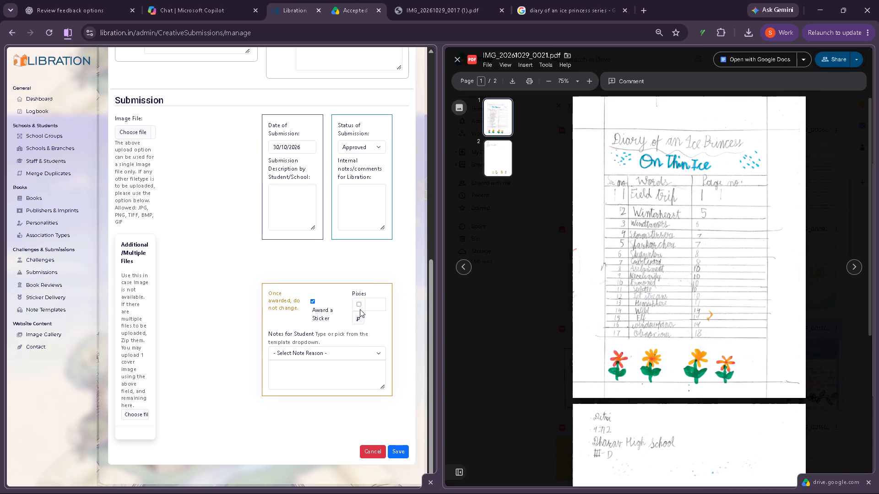
{"action": "left_click", "coordinate": [359, 303]}
{"action": "key", "text": "Tab"}
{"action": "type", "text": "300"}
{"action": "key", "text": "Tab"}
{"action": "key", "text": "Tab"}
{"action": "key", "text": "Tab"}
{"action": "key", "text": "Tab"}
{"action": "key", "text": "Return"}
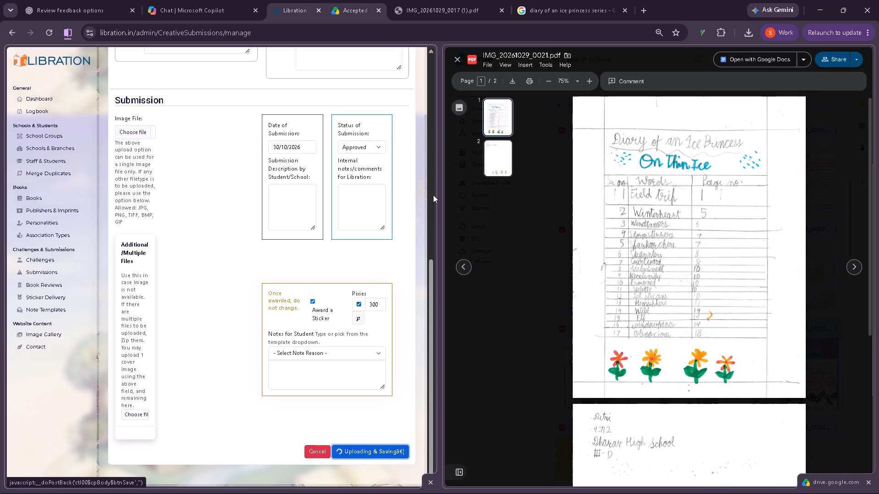
Rename the finished PDF in Drive as IMG_20261029_0021(done).pdf.
{"action": "left_click", "coordinate": [542, 55]}
{"action": "key", "text": "Right"}
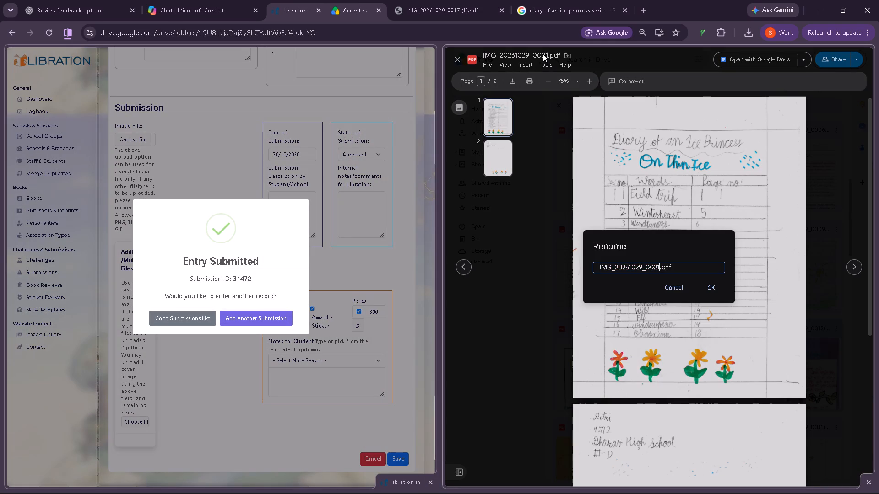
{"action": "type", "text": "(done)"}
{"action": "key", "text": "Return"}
Go to IMG_20261029_0022.pdf and capture a screenshot of its first page, the Challenge 5b Superhero ID Card artwork.
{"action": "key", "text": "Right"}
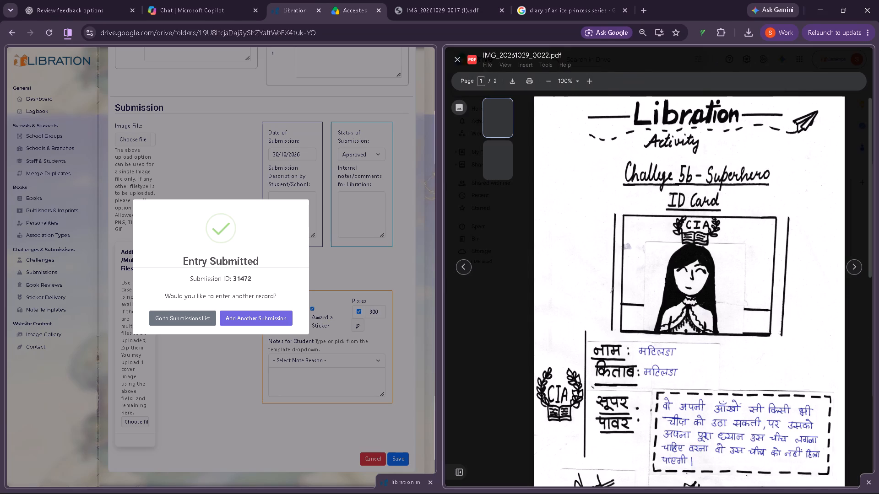
{"action": "double_click", "coordinate": [546, 81]}
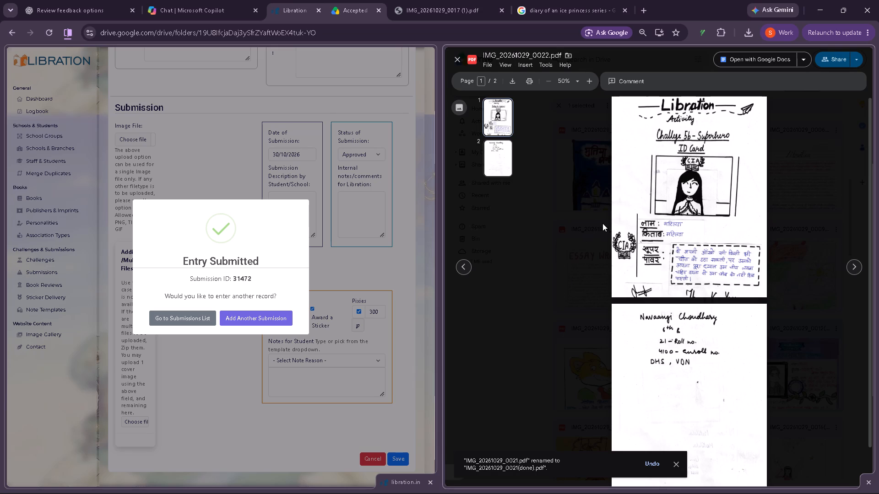
{"action": "key", "text": "shift+super+s"}
{"action": "left_click_drag", "start_coordinate": [612, 96], "coordinate": [769, 300]}
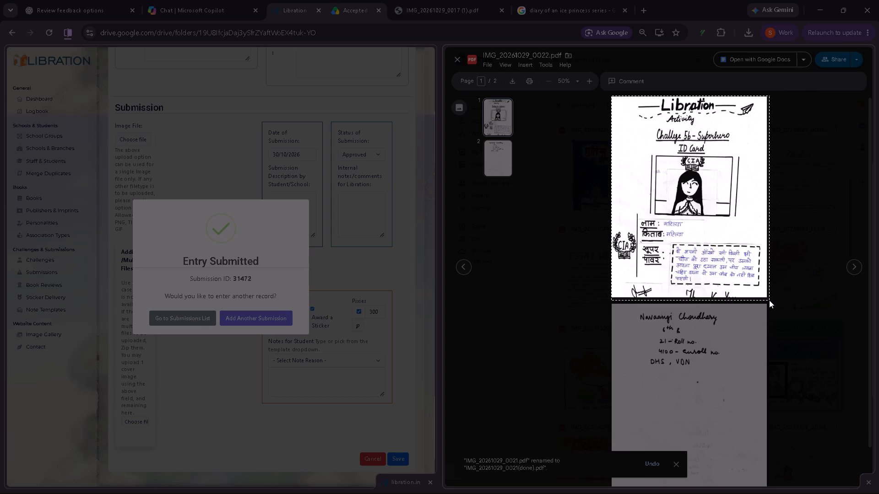
{"action": "left_click_drag", "start_coordinate": [769, 300], "coordinate": [766, 297]}
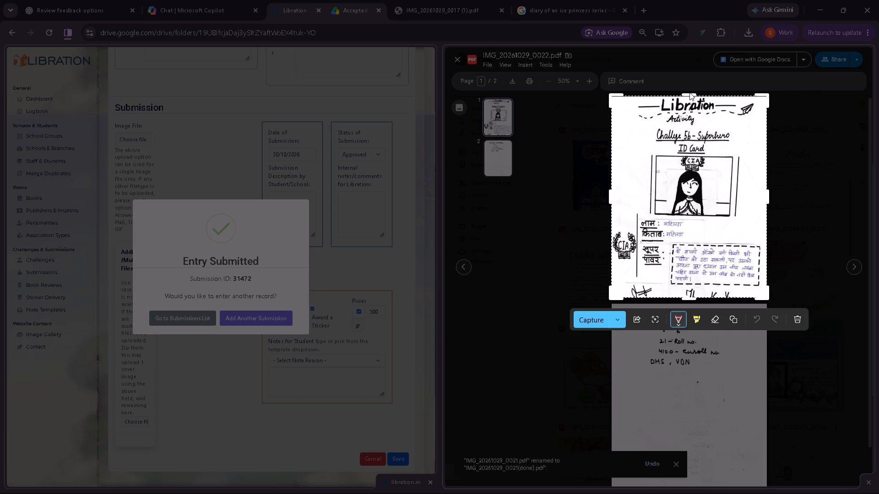
{"action": "left_click", "coordinate": [691, 95]}
{"action": "left_click", "coordinate": [596, 310]}
{"action": "left_click", "coordinate": [599, 318]}
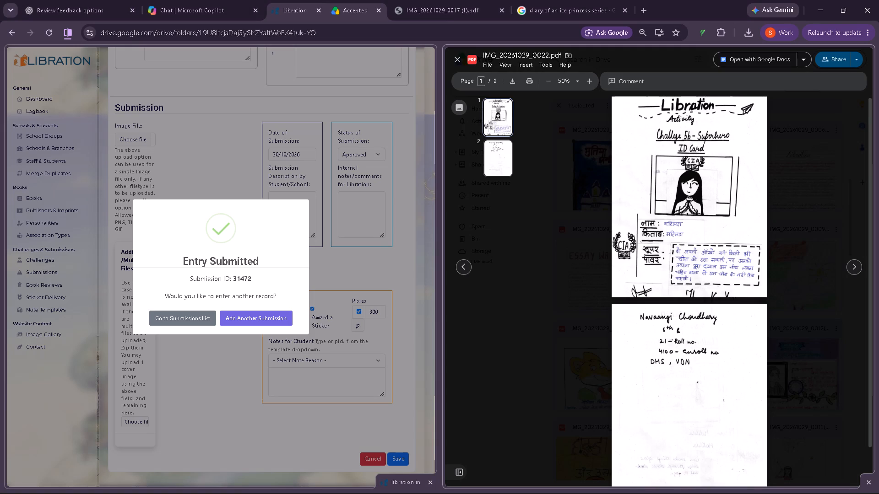
Enlarge the PDF to 100% for reading and start another creative submission.
{"action": "left_click", "coordinate": [583, 81]}
{"action": "left_click", "coordinate": [583, 81]}
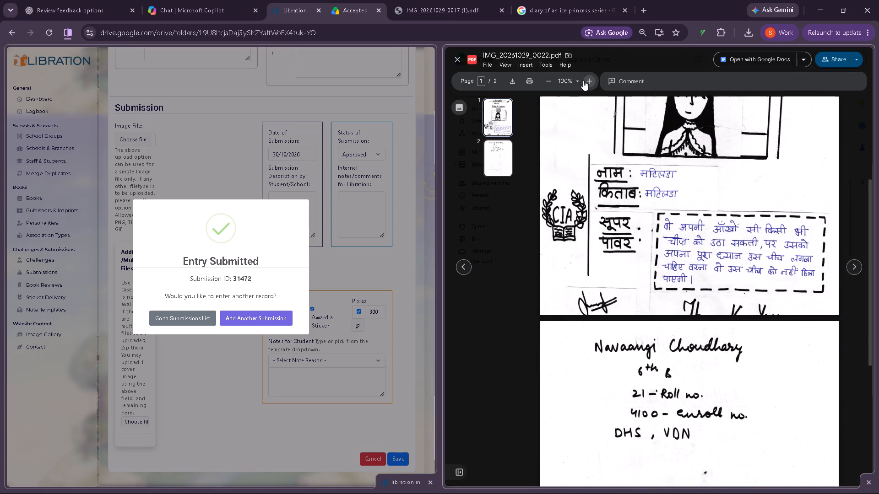
{"action": "left_click", "coordinate": [267, 317]}
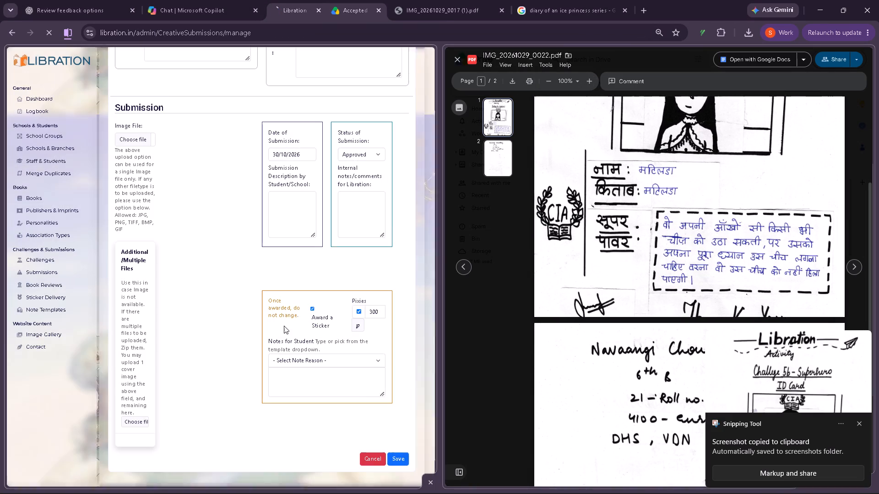
Search the existing students by the first name written on the PDF's second page.
{"action": "scroll", "coordinate": [638, 344], "scroll_direction": "down", "scroll_amount": 3}
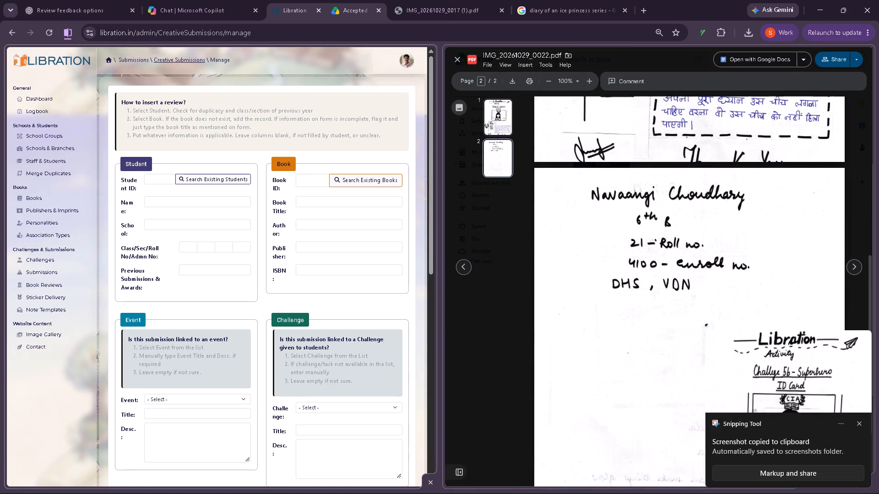
{"action": "scroll", "coordinate": [638, 344], "scroll_direction": "up", "scroll_amount": 2}
{"action": "left_click", "coordinate": [228, 179]}
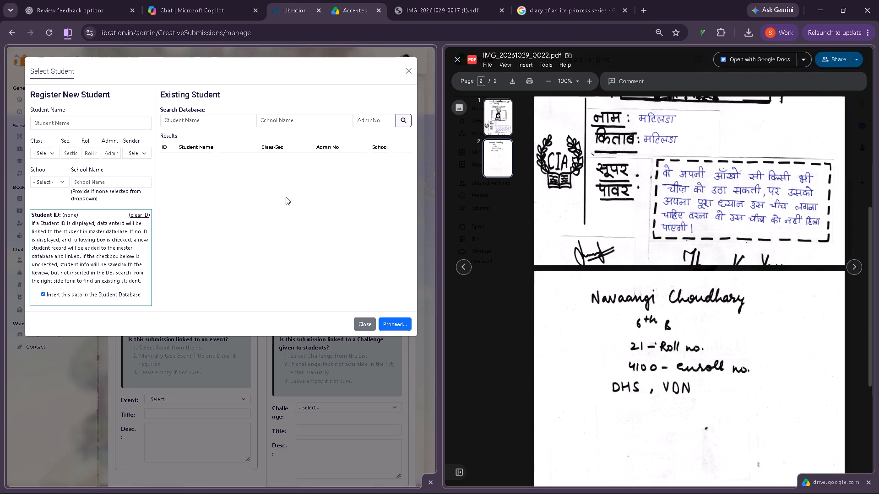
{"action": "left_click", "coordinate": [224, 117]}
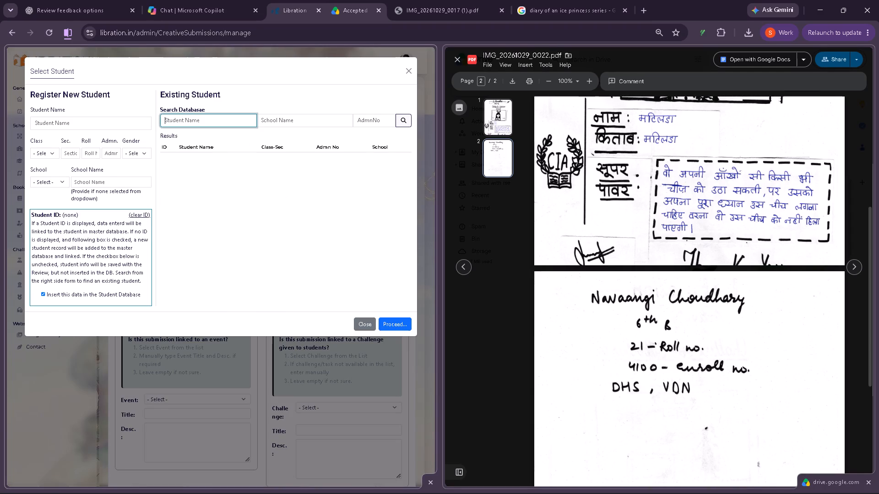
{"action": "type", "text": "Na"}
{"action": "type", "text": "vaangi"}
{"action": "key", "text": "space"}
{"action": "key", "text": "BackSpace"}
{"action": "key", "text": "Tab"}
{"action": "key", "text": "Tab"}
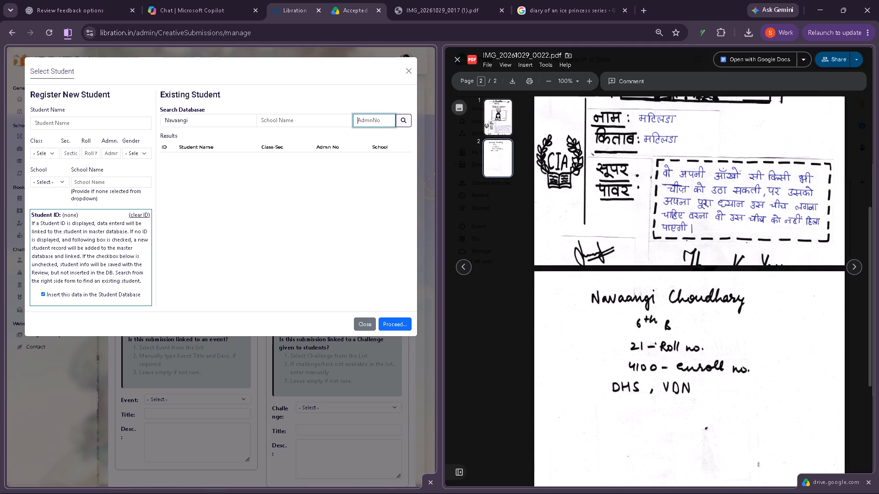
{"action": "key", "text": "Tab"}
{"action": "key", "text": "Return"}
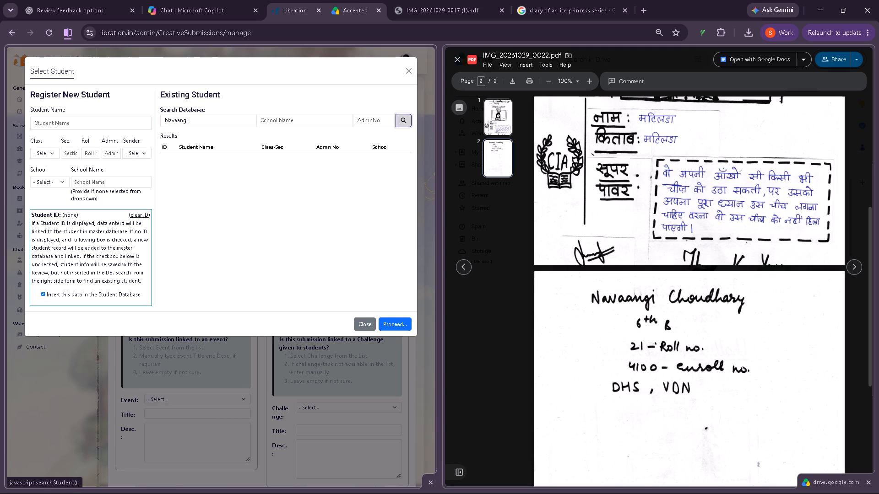
{"action": "left_click", "coordinate": [400, 122]}
Clear the student search and enter the student's full name from the PDF as a new student registration.
{"action": "left_click", "coordinate": [234, 122]}
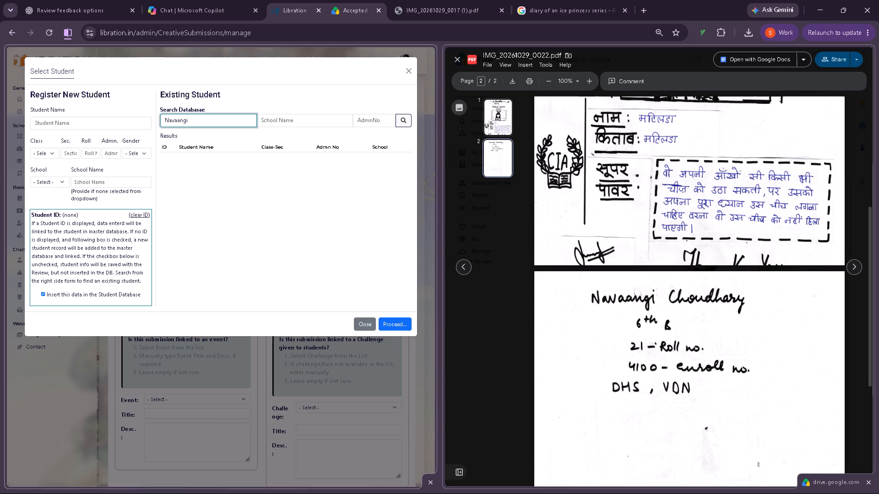
{"action": "key", "text": "ctrl+a"}
{"action": "key", "text": "ctrl+x"}
{"action": "left_click", "coordinate": [97, 126]}
{"action": "key", "text": "ctrl+v"}
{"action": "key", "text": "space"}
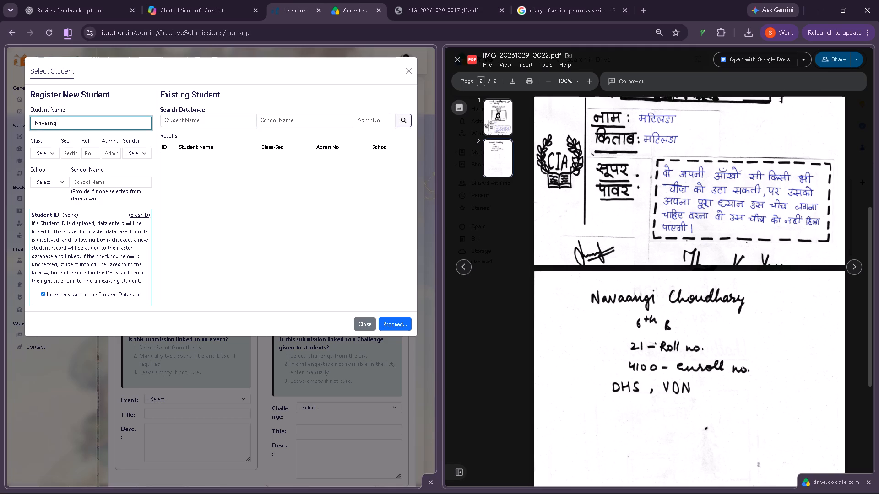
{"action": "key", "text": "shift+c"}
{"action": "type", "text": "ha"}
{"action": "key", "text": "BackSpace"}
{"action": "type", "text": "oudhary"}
Register the new student with class 6, section B, school DHS VDN, and the roll and admission numbers written on the PDF.
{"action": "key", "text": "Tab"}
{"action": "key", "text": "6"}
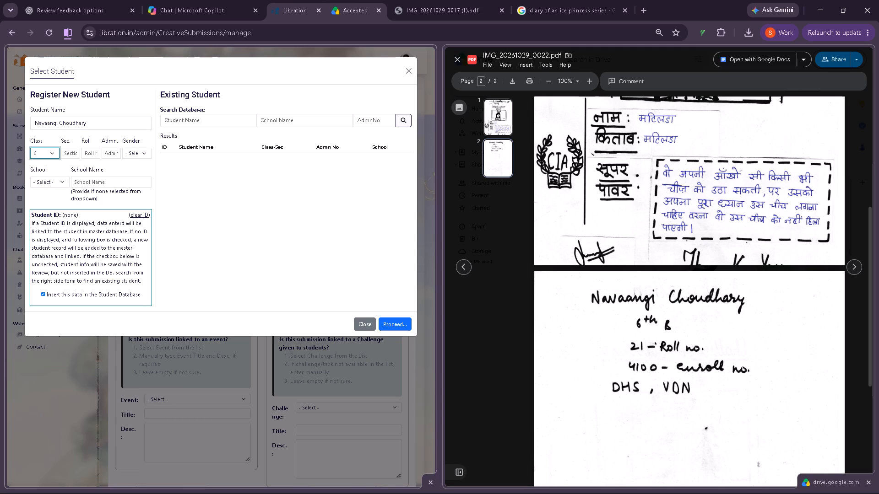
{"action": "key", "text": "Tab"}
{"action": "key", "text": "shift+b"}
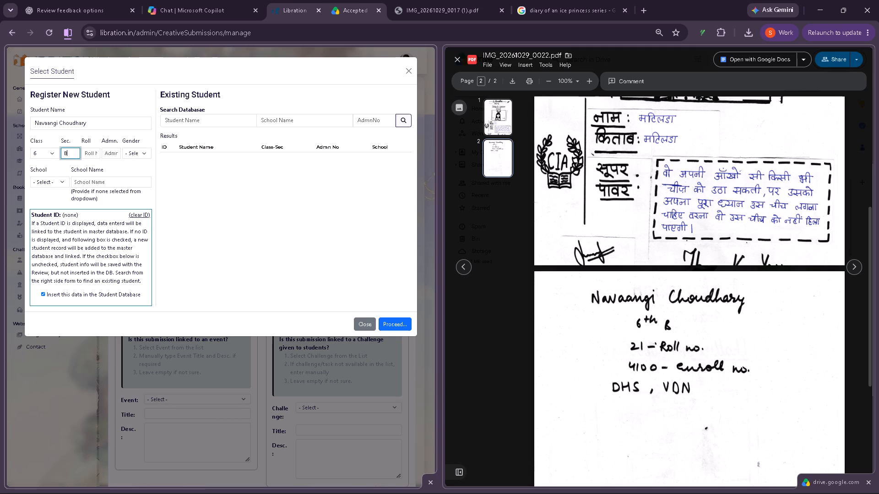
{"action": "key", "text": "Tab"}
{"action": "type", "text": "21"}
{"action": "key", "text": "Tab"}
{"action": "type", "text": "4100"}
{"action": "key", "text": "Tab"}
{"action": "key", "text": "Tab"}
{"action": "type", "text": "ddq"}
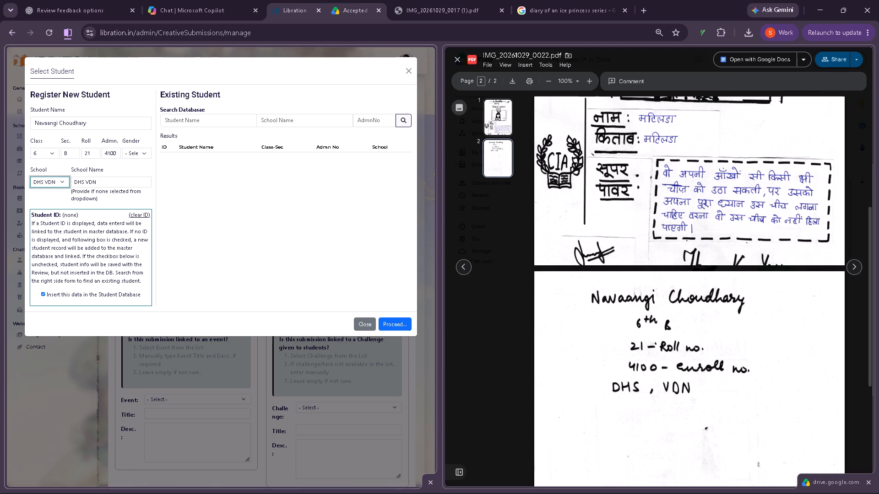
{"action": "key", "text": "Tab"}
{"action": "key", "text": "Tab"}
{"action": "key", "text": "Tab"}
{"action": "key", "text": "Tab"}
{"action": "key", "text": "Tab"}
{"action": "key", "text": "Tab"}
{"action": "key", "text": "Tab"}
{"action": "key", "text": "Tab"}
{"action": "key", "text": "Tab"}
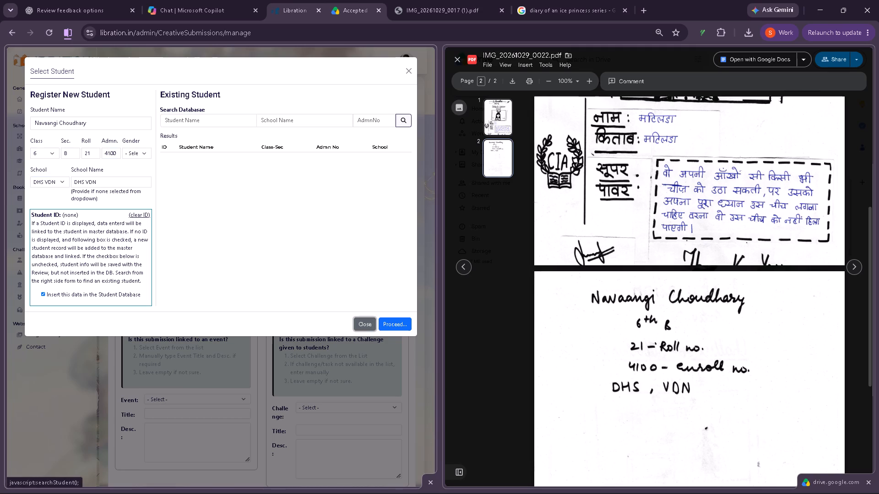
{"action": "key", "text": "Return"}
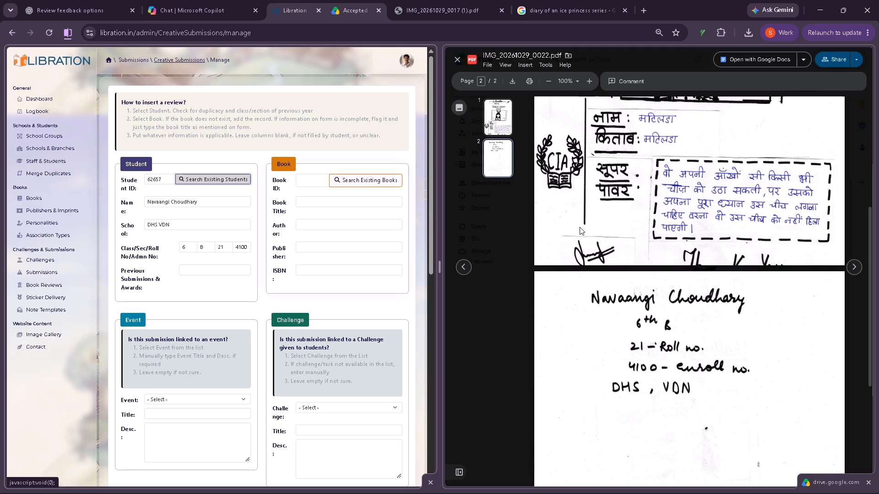
Check the book named on the ID card artwork and link the existing book Matilda by Roald Dahl to the submission.
{"action": "scroll", "coordinate": [677, 252], "scroll_direction": "up", "scroll_amount": 8}
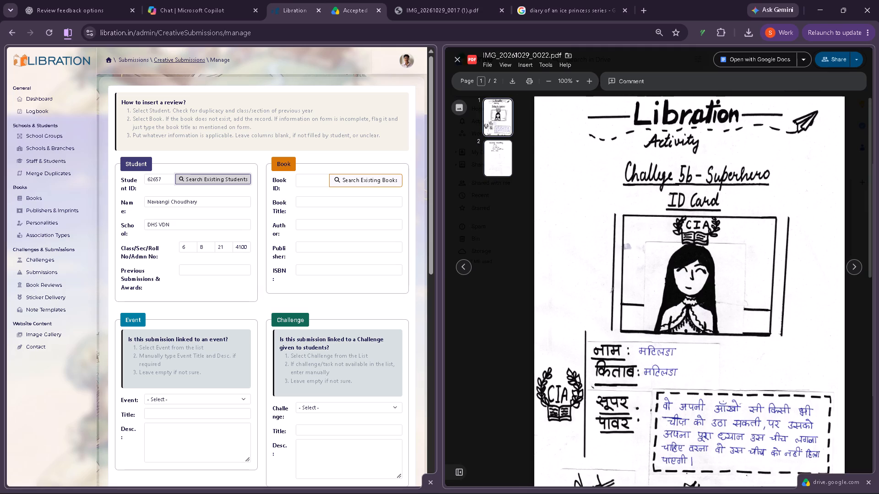
{"action": "scroll", "coordinate": [677, 252], "scroll_direction": "down", "scroll_amount": 1}
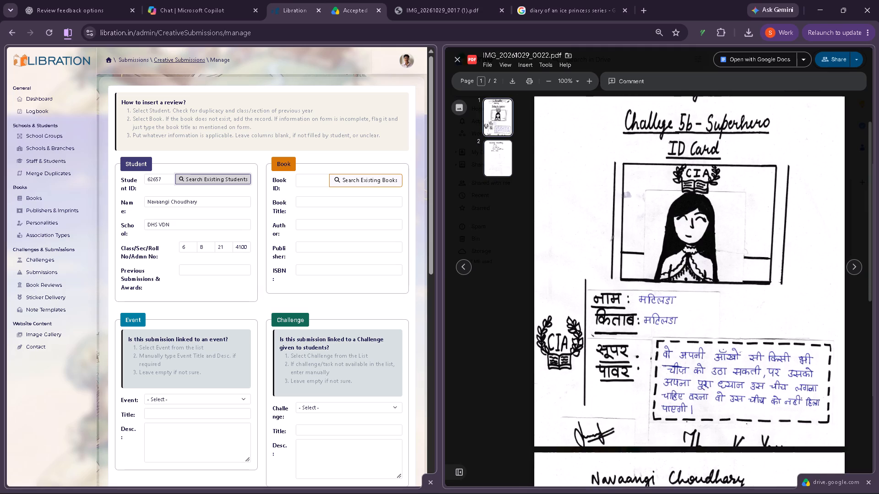
{"action": "scroll", "coordinate": [677, 252], "scroll_direction": "down", "scroll_amount": 6}
{"action": "scroll", "coordinate": [677, 252], "scroll_direction": "up", "scroll_amount": 5}
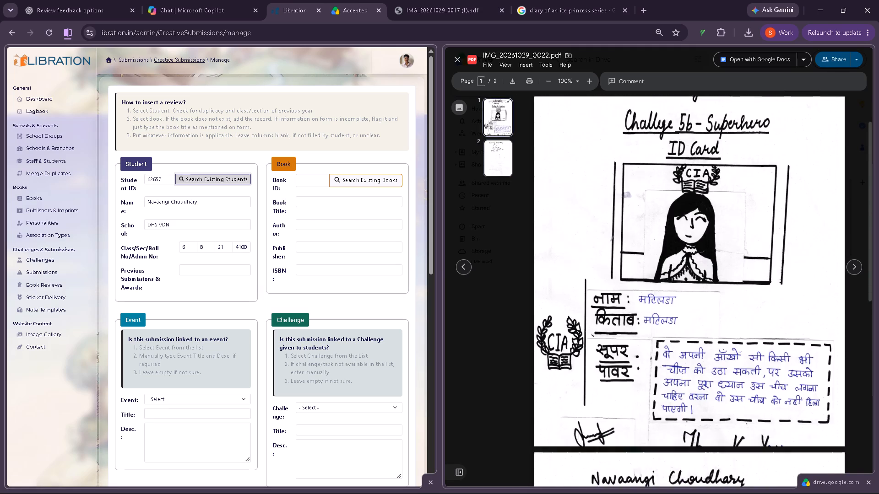
{"action": "scroll", "coordinate": [678, 252], "scroll_direction": "up", "scroll_amount": 2}
{"action": "left_click", "coordinate": [385, 175]}
{"action": "left_click", "coordinate": [277, 126]}
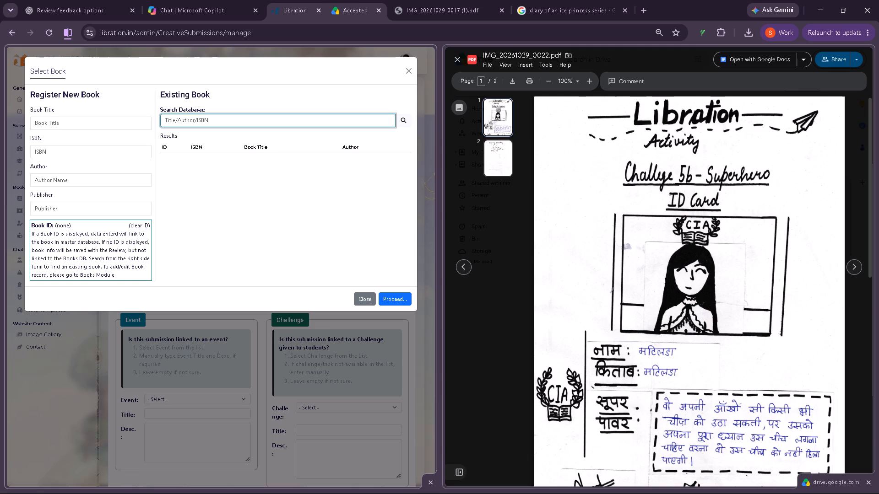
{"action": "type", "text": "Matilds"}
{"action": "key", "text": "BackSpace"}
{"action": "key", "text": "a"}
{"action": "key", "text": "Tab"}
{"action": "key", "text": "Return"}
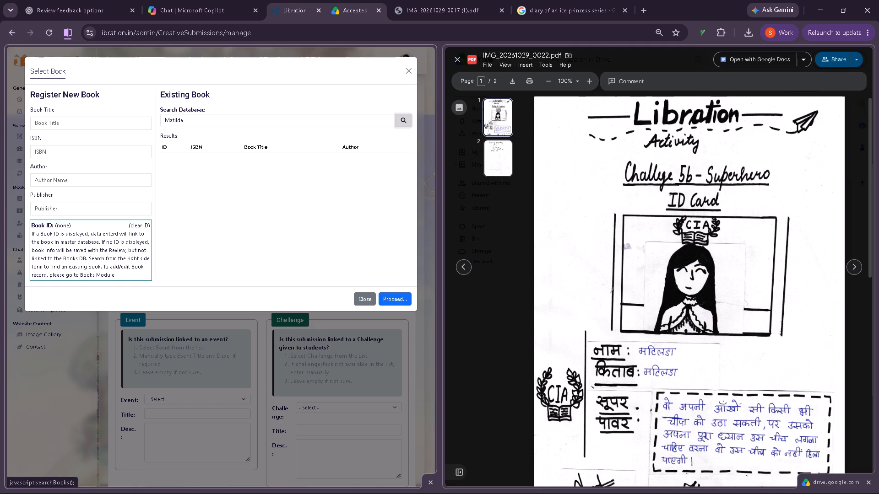
{"action": "left_click", "coordinate": [300, 160]}
{"action": "left_click", "coordinate": [400, 304]}
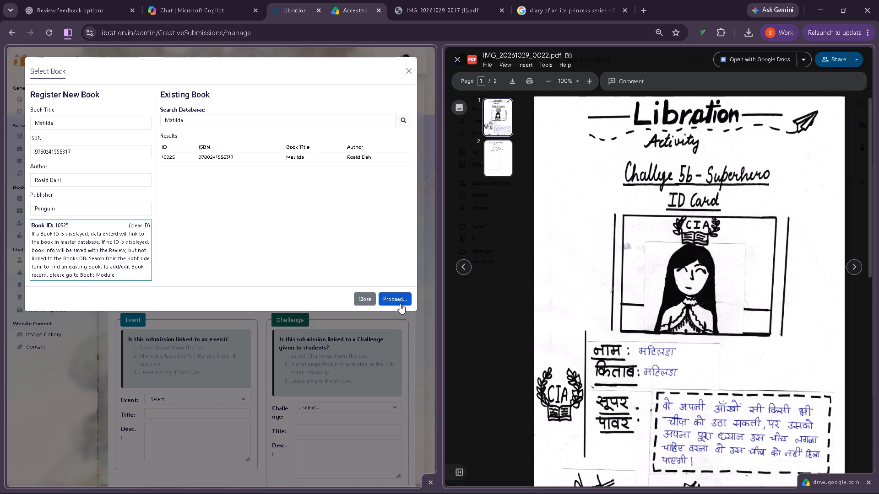
Link the submission to challenge [5b] Superhero ID-Card and enter the challenge title Superhero ID-Card.
{"action": "scroll", "coordinate": [395, 307], "scroll_direction": "down", "scroll_amount": 2}
{"action": "left_click", "coordinate": [367, 304]}
{"action": "scroll", "coordinate": [363, 236], "scroll_direction": "down", "scroll_amount": 4}
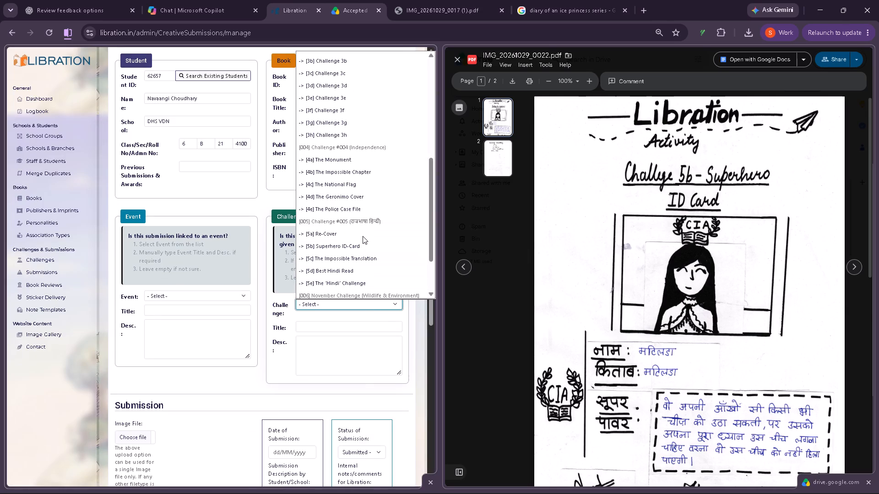
{"action": "scroll", "coordinate": [363, 236], "scroll_direction": "down", "scroll_amount": 3}
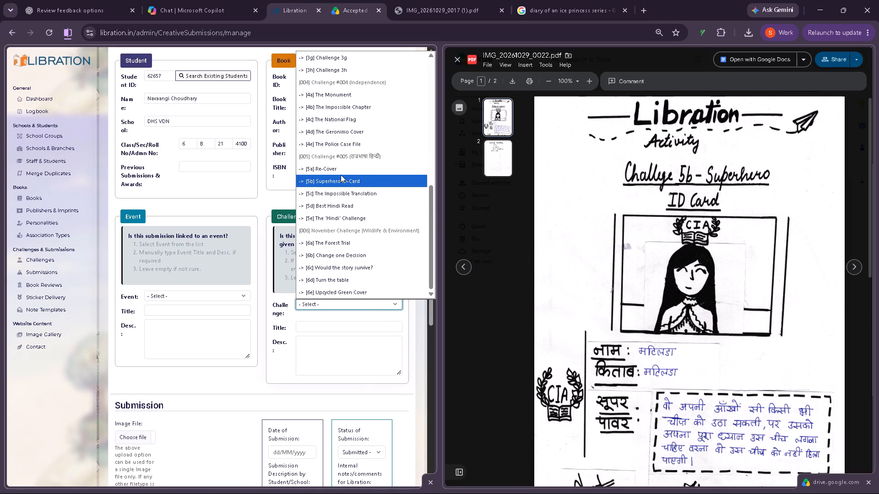
{"action": "left_click", "coordinate": [340, 169]}
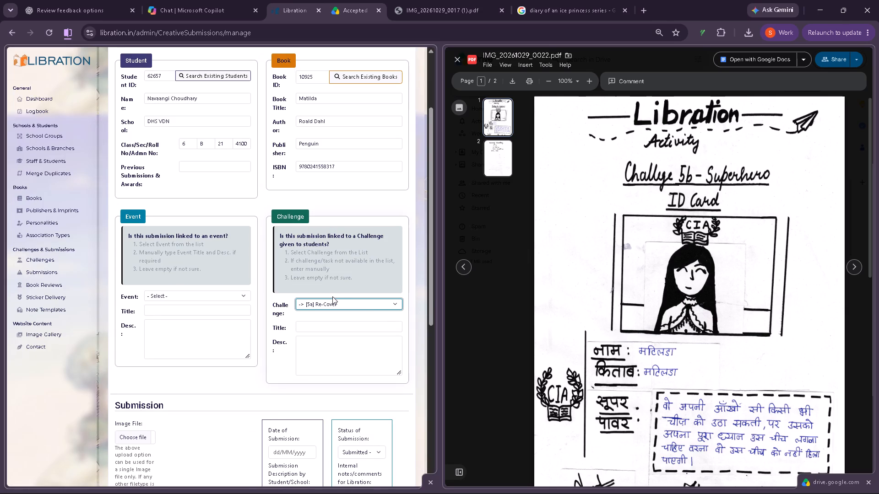
{"action": "key", "text": "Down"}
{"action": "key", "text": "Tab"}
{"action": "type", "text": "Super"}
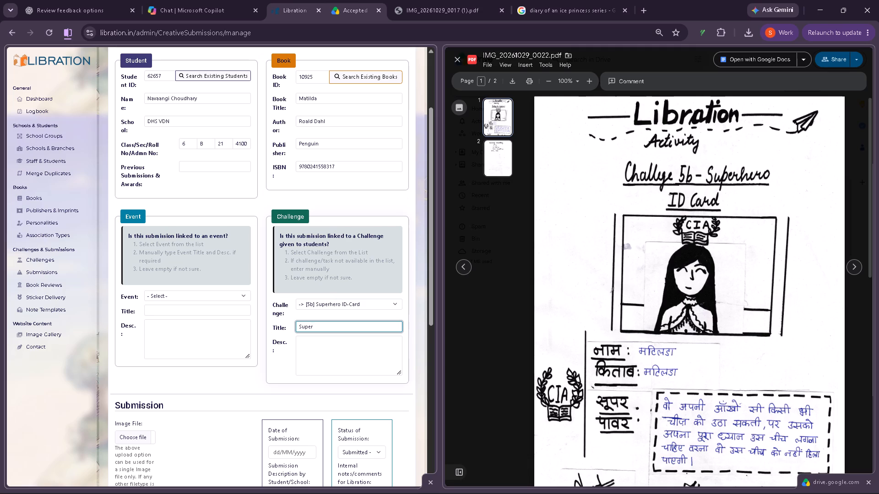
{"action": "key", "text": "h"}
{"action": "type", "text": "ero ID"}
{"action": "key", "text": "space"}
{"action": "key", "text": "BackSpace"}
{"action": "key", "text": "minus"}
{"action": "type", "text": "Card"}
Attach the newest artwork screenshot, Screenshot 2026-11-03 094849.png from Downloads, as the submission's image file.
{"action": "scroll", "coordinate": [312, 266], "scroll_direction": "down", "scroll_amount": 7}
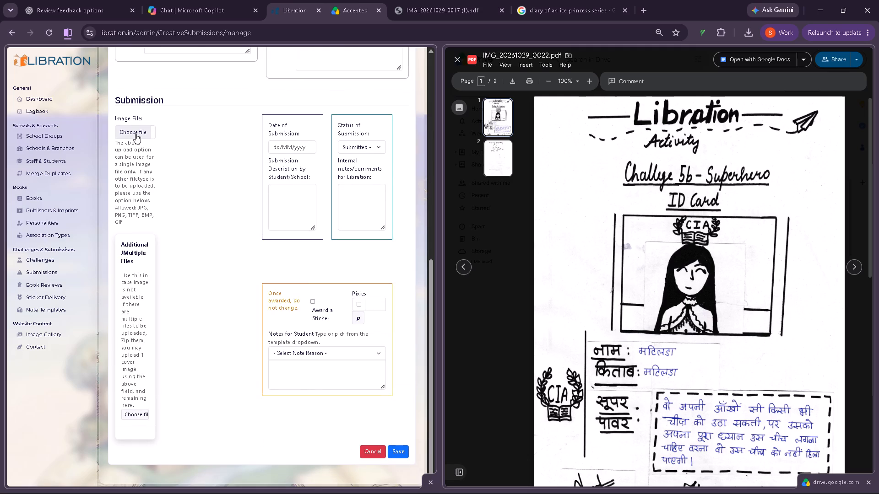
{"action": "left_click", "coordinate": [138, 134]}
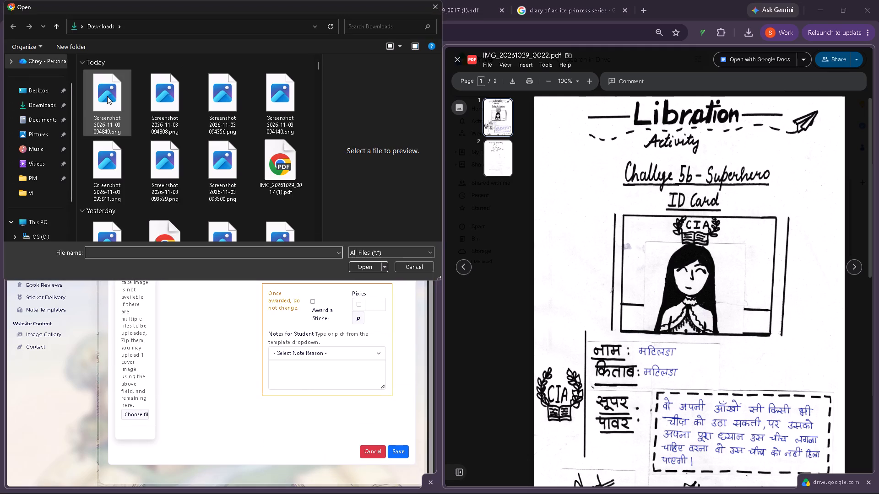
{"action": "left_click", "coordinate": [107, 96]}
{"action": "key", "text": "Return"}
Set the date of submission to 30/10/2026 and the submission status to Approved.
{"action": "left_click", "coordinate": [288, 145]}
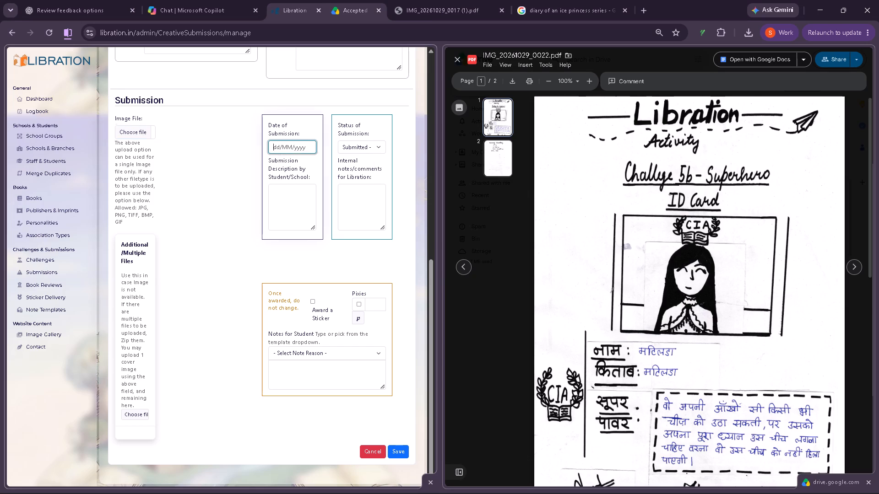
{"action": "left_click", "coordinate": [274, 159]}
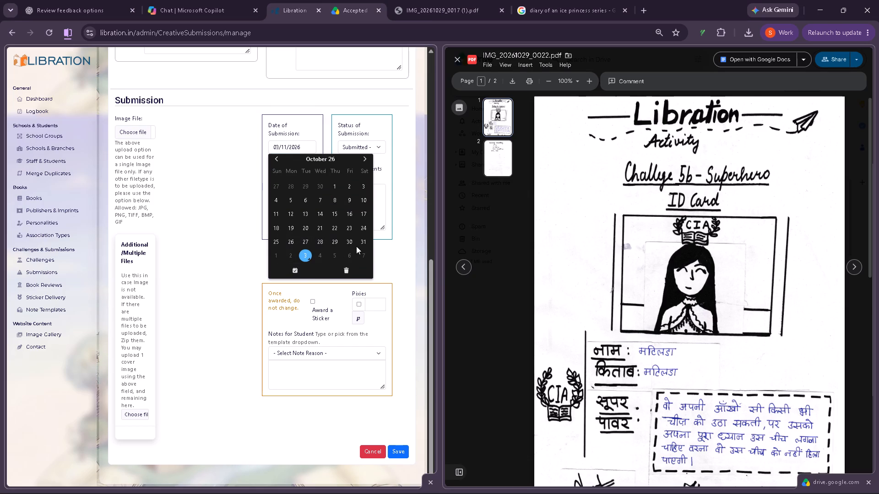
{"action": "left_click", "coordinate": [353, 243]}
{"action": "left_click", "coordinate": [369, 147]}
{"action": "left_click", "coordinate": [365, 171]}
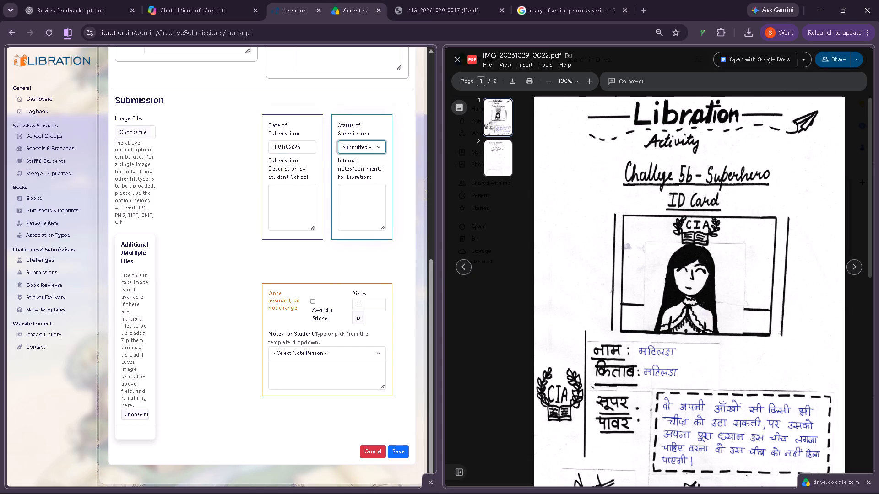
Award the student a sticker and 300 Pixies for the submission.
{"action": "scroll", "coordinate": [368, 208], "scroll_direction": "down", "scroll_amount": 4}
{"action": "left_click", "coordinate": [320, 317]}
{"action": "left_click", "coordinate": [361, 305]}
{"action": "left_click", "coordinate": [373, 305]}
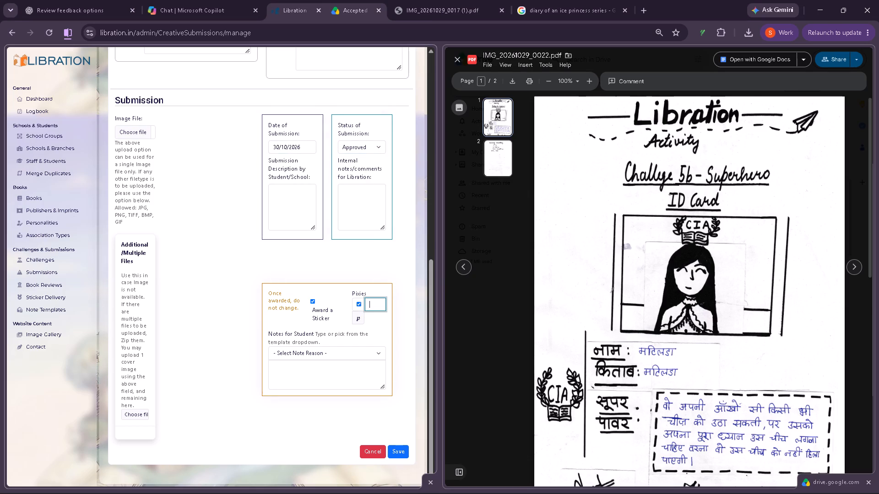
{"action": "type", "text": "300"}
Save the submission and start another creative submission.
{"action": "left_click", "coordinate": [394, 447]}
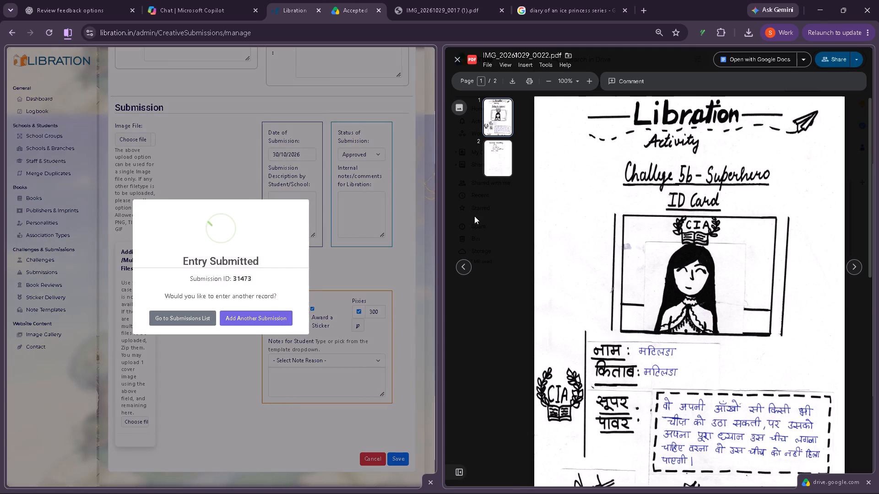
{"action": "left_click", "coordinate": [260, 321]}
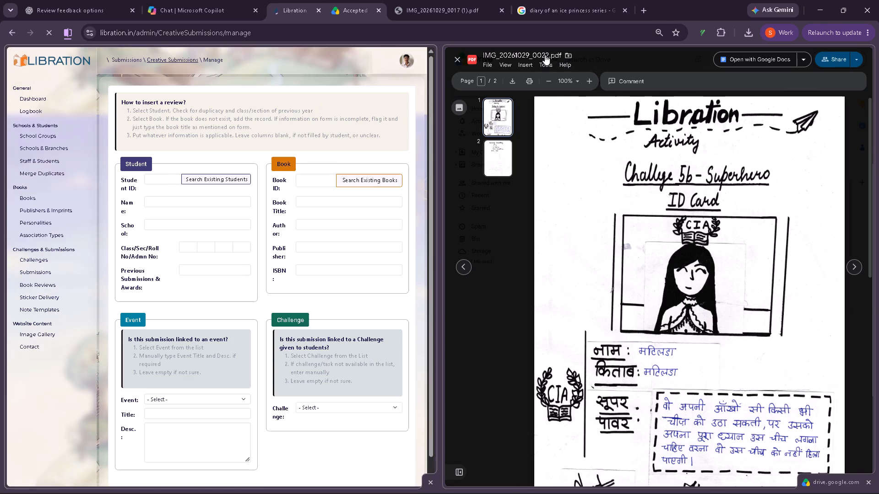
Mark the finished PDF IMG_20261029_0022.pdf as done by renaming it IMG_20261029_0022(done.)pdf.
{"action": "left_click", "coordinate": [545, 55]}
{"action": "key", "text": "Right"}
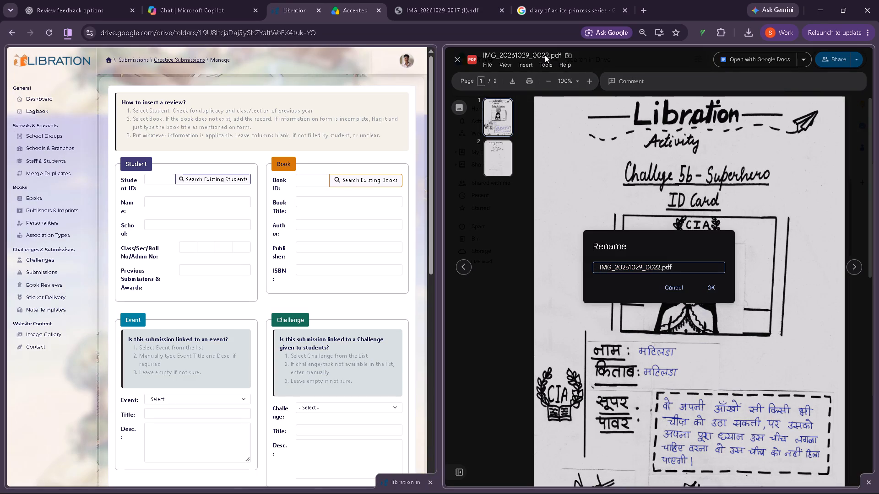
{"action": "key", "text": "shift+parenleft"}
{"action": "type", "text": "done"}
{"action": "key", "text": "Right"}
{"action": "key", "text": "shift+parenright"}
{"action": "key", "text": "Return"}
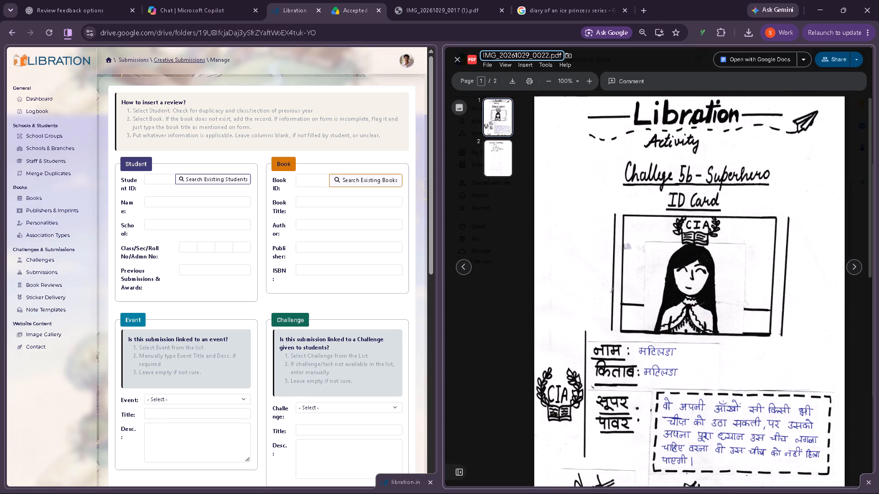
Move on to the next scan, IMG_20261029_0023.pdf, at 75% zoom and bring up the handwritten student details on page 2.
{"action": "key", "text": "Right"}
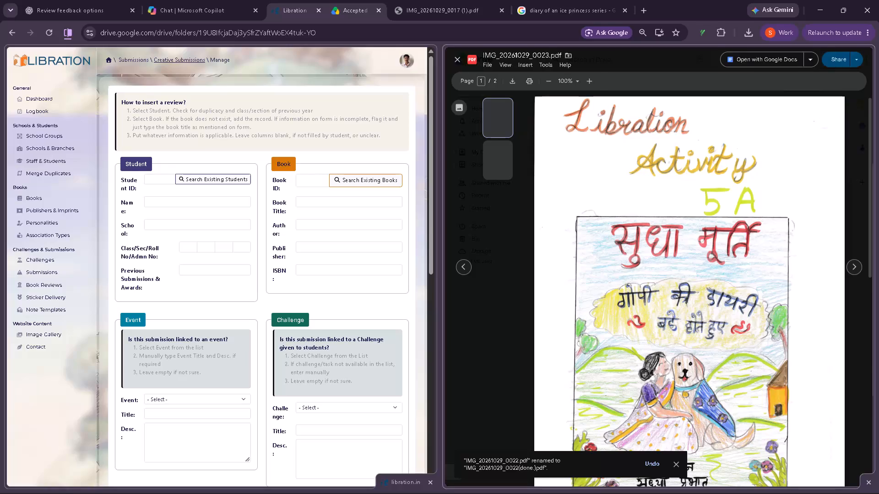
{"action": "left_click", "coordinate": [548, 84]}
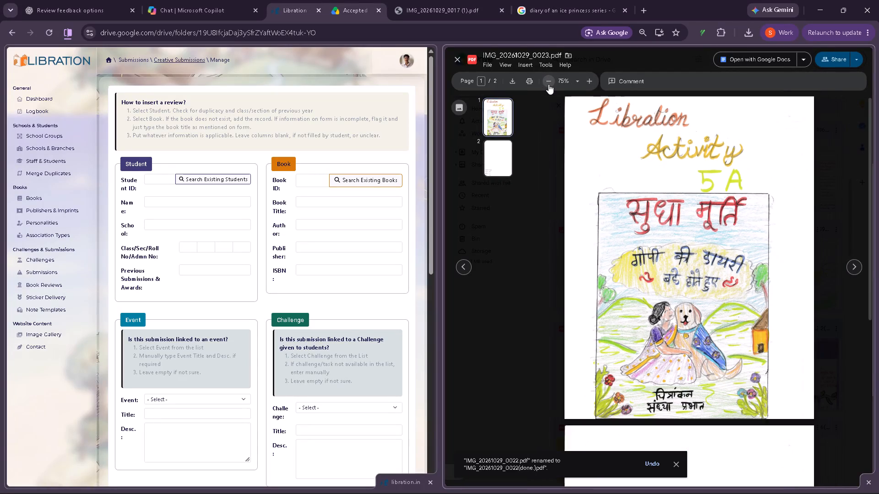
{"action": "scroll", "coordinate": [689, 220], "scroll_direction": "down", "scroll_amount": 5}
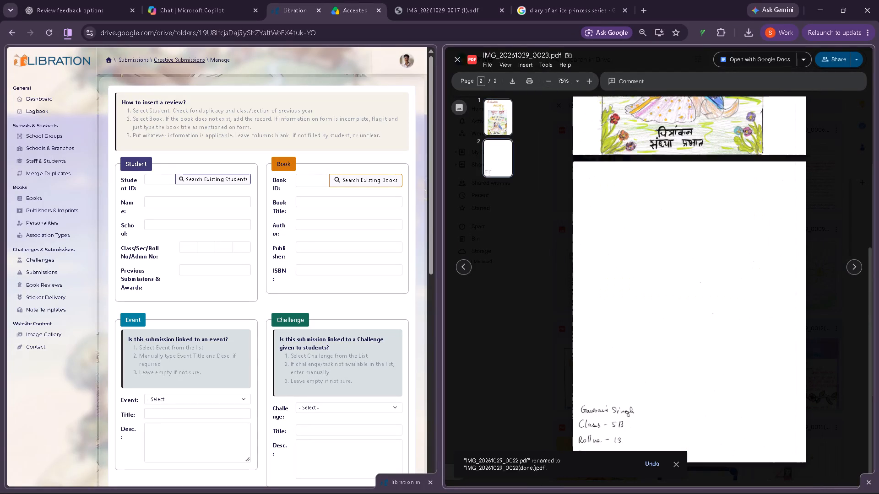
{"action": "scroll", "coordinate": [689, 220], "scroll_direction": "down", "scroll_amount": 2}
{"action": "scroll", "coordinate": [689, 220], "scroll_direction": "up", "scroll_amount": 7}
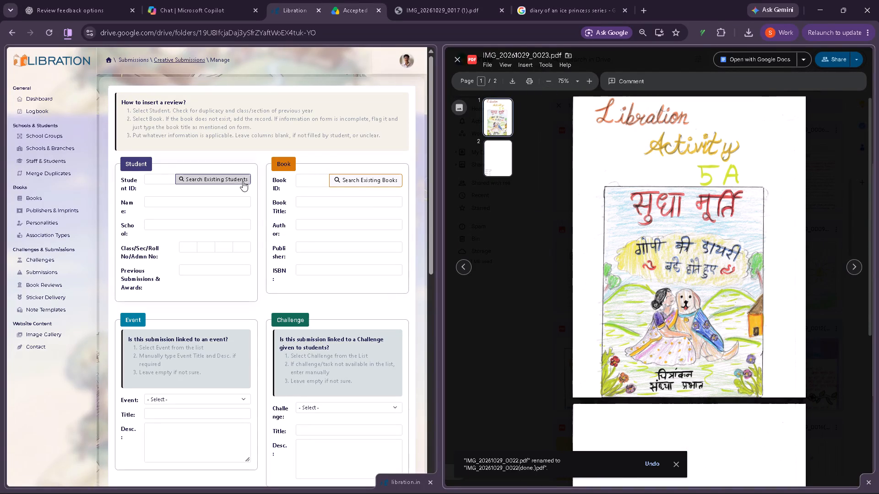
{"action": "scroll", "coordinate": [678, 197], "scroll_direction": "down", "scroll_amount": 7}
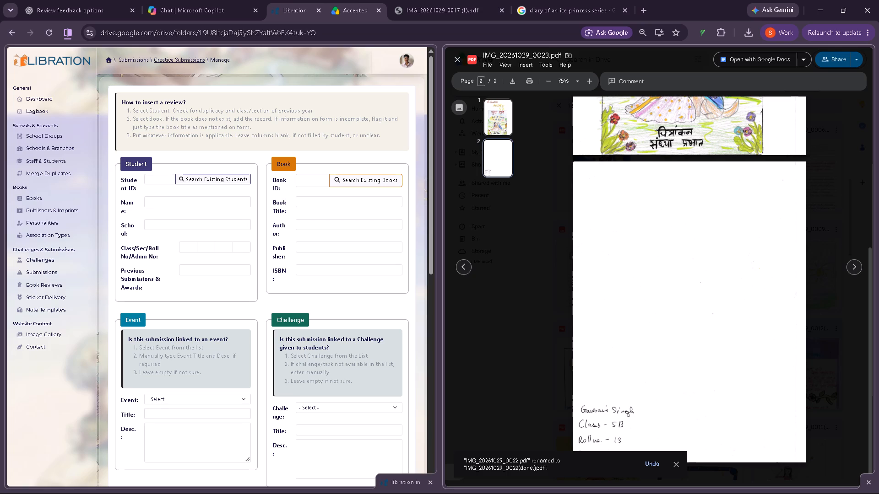
{"action": "left_click", "coordinate": [681, 464]}
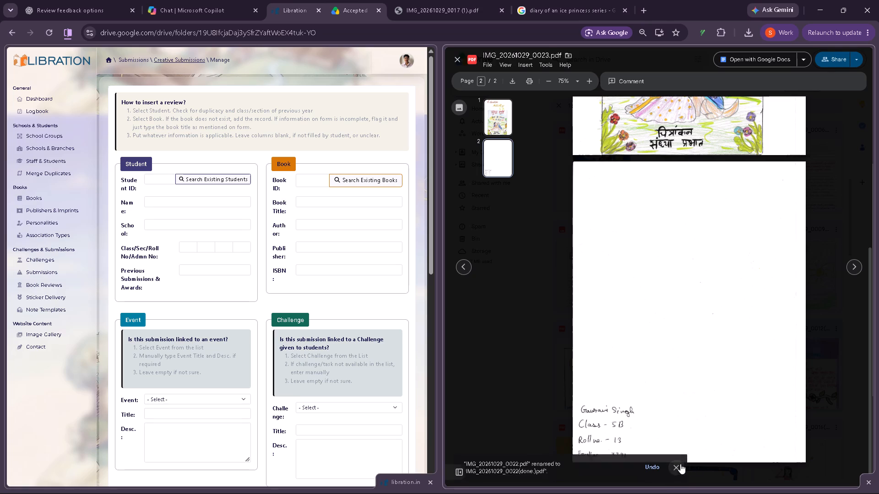
Search the existing students for the name handwritten on the scan.
{"action": "left_click", "coordinate": [239, 179]}
{"action": "left_click", "coordinate": [242, 119]}
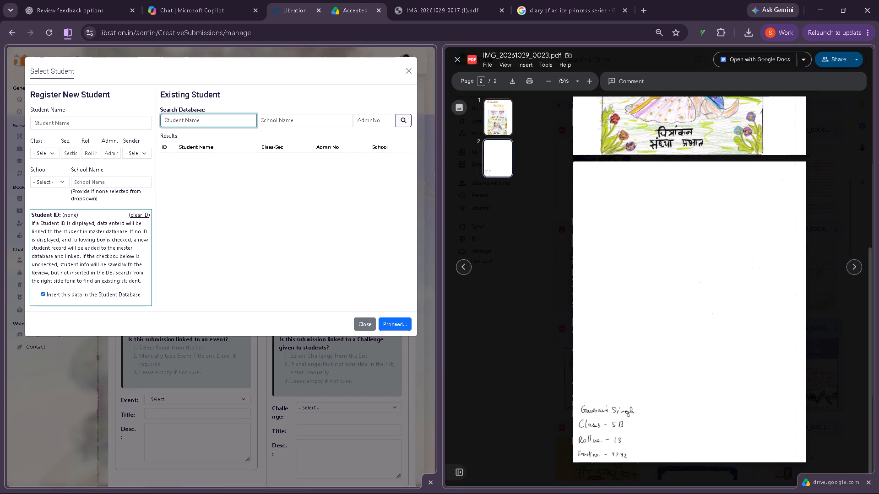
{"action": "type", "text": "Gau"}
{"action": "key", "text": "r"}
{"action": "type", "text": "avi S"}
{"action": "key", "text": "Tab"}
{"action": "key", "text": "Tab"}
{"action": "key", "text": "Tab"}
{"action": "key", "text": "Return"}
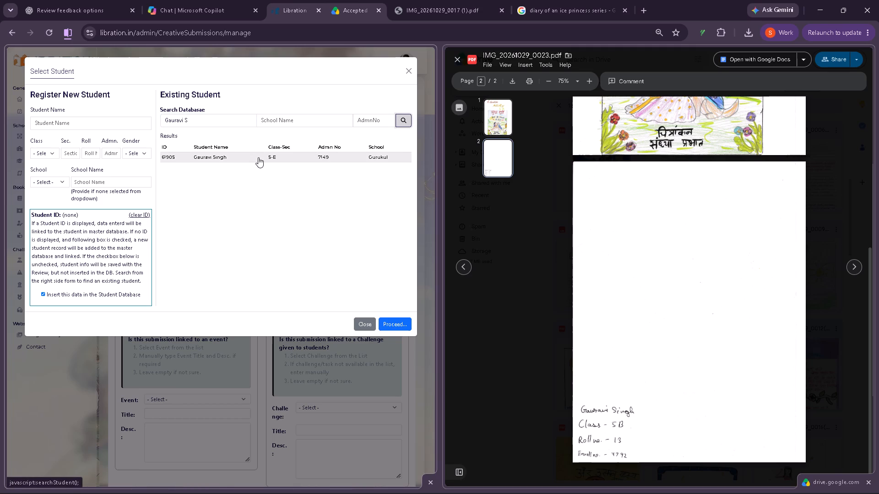
Fill in a new student record with the student's full name, class 5, section B, and the roll and admission numbers from the scan.
{"action": "left_click", "coordinate": [244, 123]}
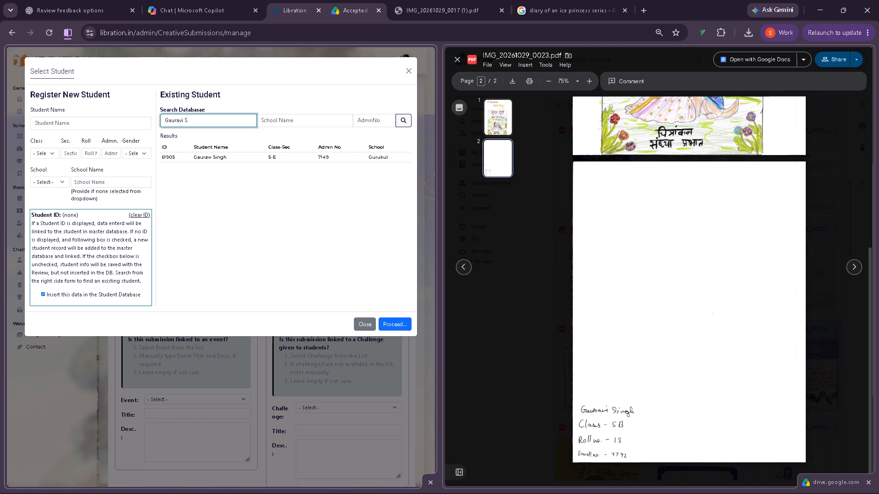
{"action": "key", "text": "ctrl+a"}
{"action": "key", "text": "ctrl+x"}
{"action": "left_click", "coordinate": [137, 124]}
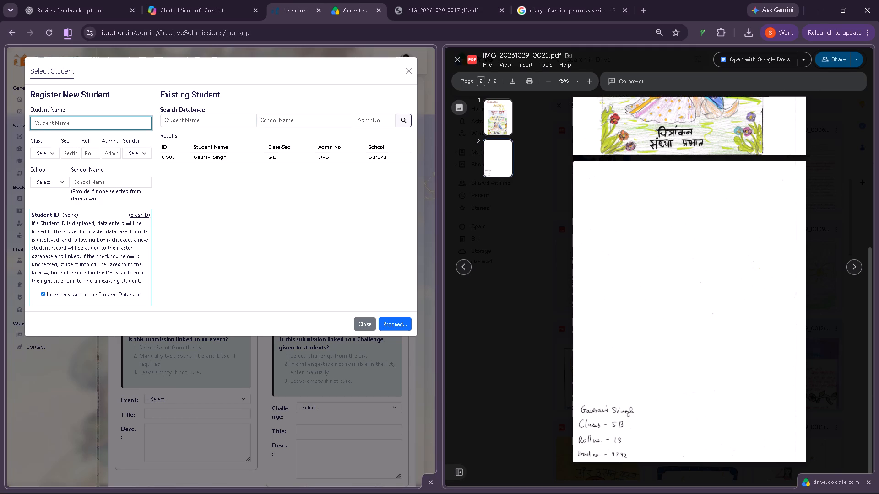
{"action": "key", "text": "ctrl+v"}
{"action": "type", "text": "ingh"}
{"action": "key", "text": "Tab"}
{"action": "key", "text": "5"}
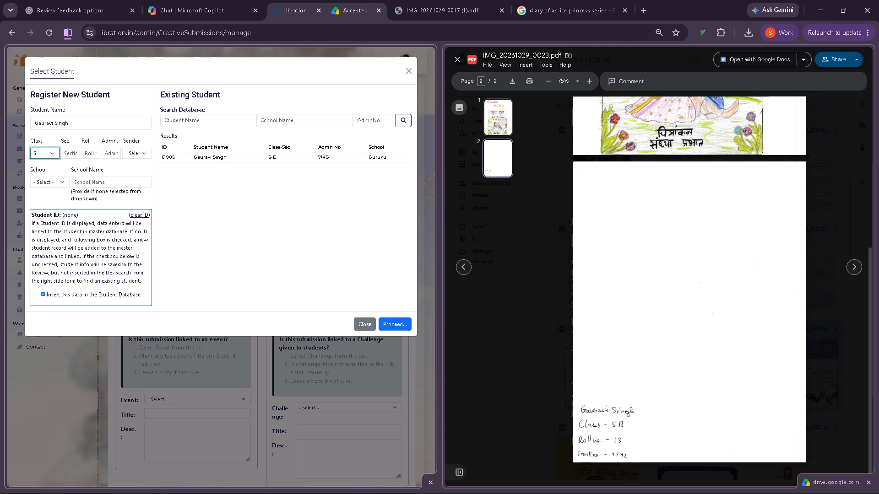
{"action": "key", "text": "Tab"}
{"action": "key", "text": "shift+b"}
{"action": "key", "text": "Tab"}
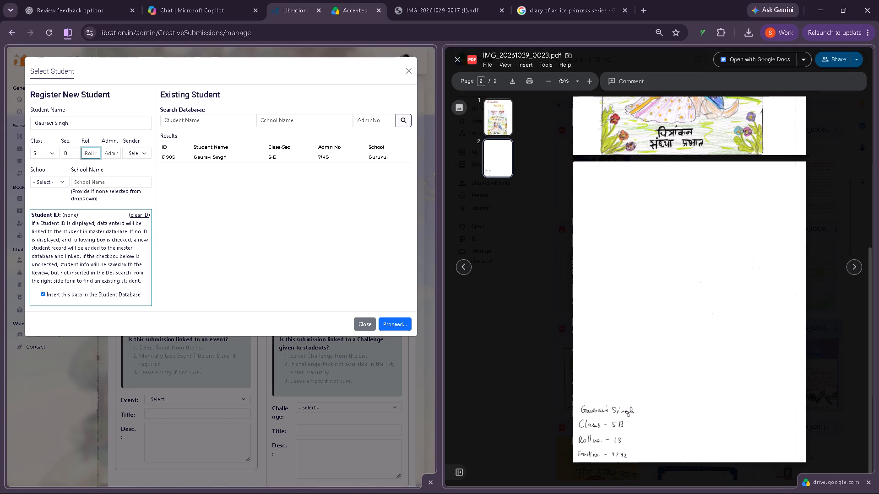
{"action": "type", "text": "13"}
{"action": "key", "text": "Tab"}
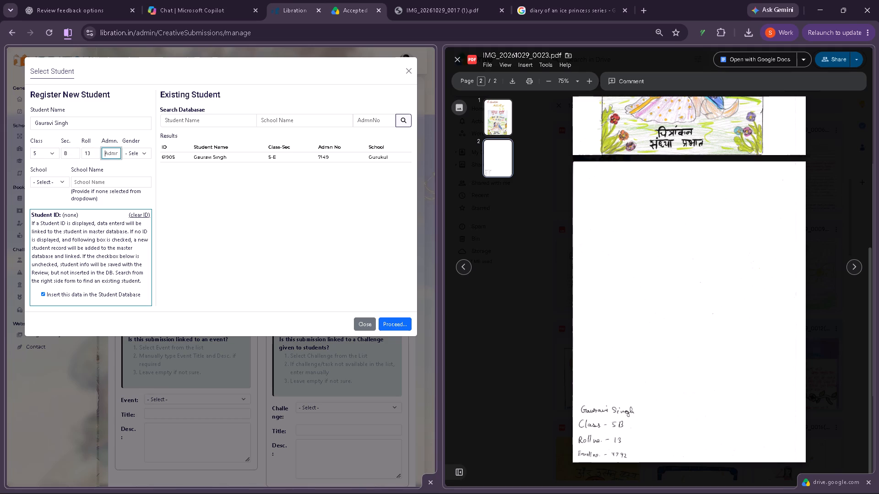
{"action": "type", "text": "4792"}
Set the new student's school to DHS VDN and register the student for this submission.
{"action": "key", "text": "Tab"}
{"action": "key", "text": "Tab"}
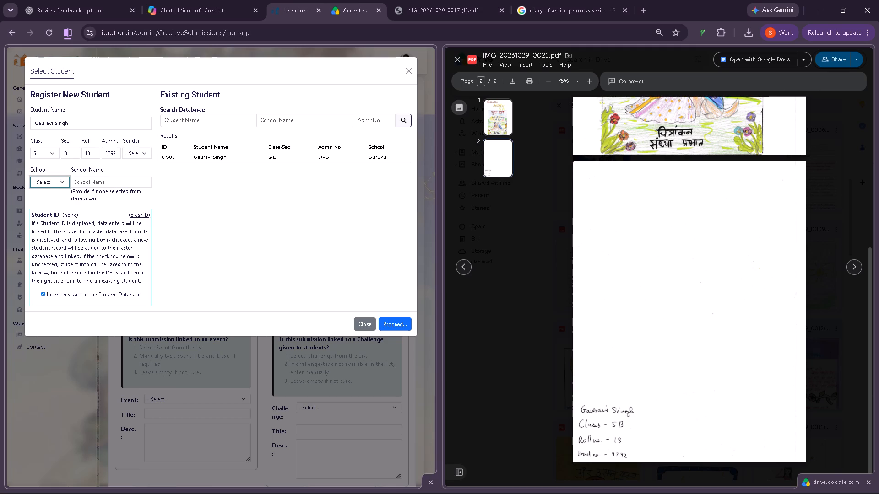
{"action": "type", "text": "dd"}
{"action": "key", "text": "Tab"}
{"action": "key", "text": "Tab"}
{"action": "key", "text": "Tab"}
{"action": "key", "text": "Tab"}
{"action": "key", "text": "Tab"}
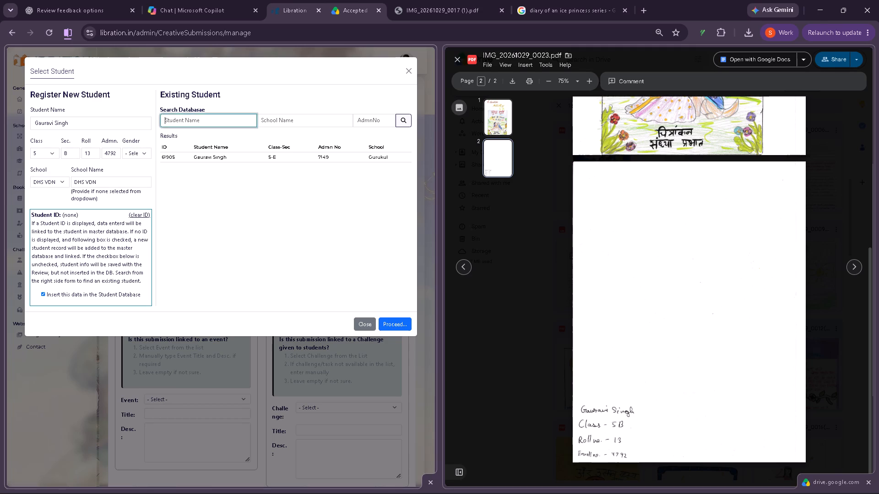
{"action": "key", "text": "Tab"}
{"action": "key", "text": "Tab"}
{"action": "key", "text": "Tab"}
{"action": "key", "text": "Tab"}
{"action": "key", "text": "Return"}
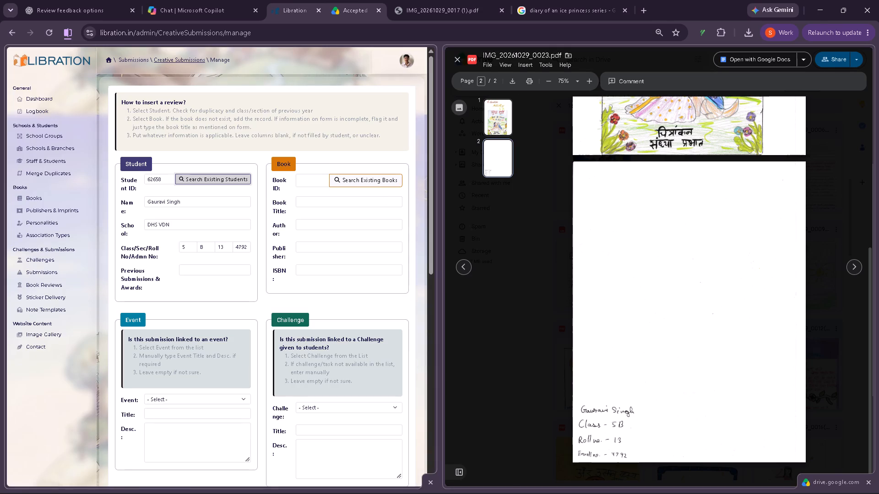
Start a new book entry for the submission with the title Gopi Diary, based on the cover artwork on page 1.
{"action": "scroll", "coordinate": [740, 320], "scroll_direction": "up", "scroll_amount": 8}
{"action": "scroll", "coordinate": [740, 320], "scroll_direction": "down", "scroll_amount": 1}
{"action": "scroll", "coordinate": [742, 320], "scroll_direction": "up", "scroll_amount": 3}
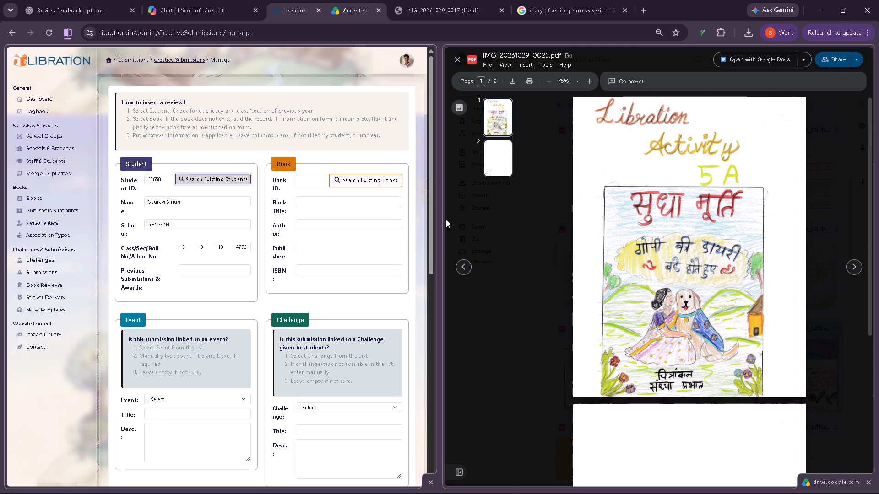
{"action": "left_click", "coordinate": [390, 180]}
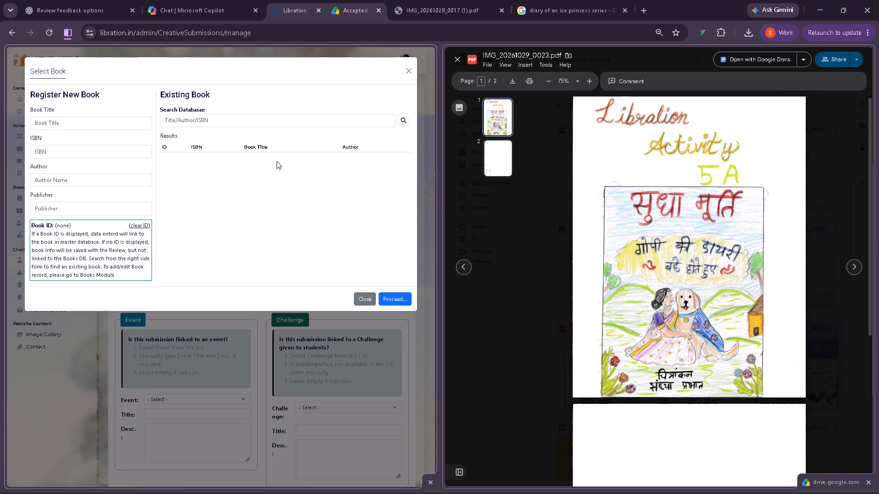
{"action": "left_click", "coordinate": [245, 122]}
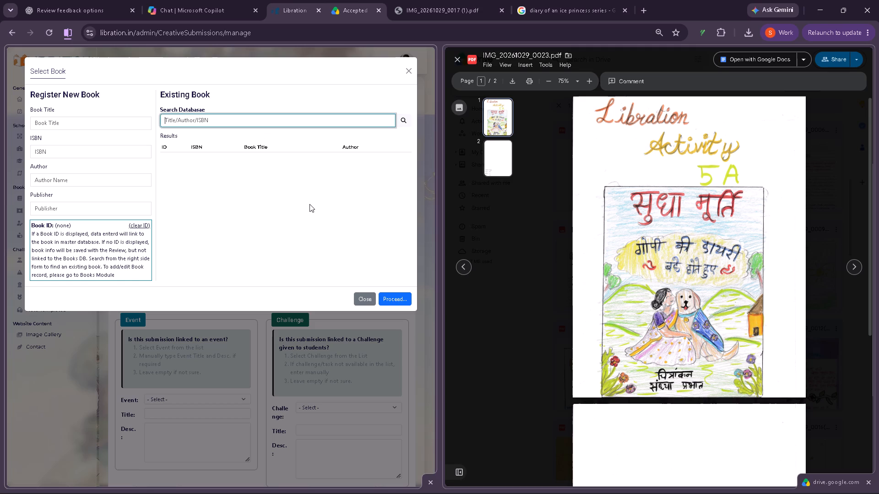
{"action": "left_click", "coordinate": [126, 120]}
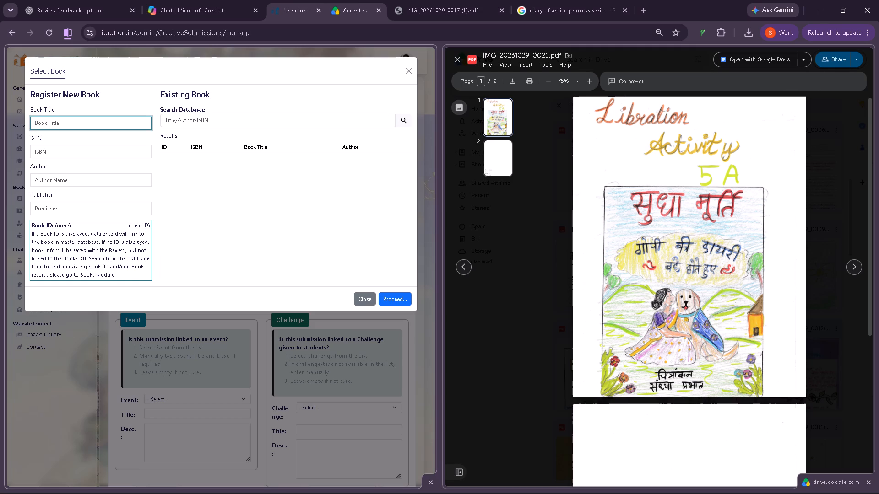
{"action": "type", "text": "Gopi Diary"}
Enter Sudha Murty as the author of the new book and proceed with it for the submission.
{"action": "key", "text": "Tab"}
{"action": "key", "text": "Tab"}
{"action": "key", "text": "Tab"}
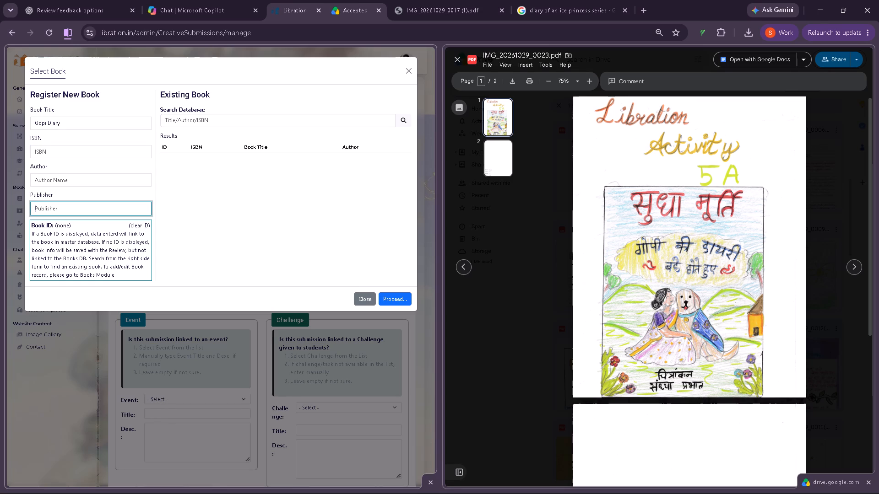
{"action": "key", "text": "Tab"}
{"action": "left_click", "coordinate": [99, 186]}
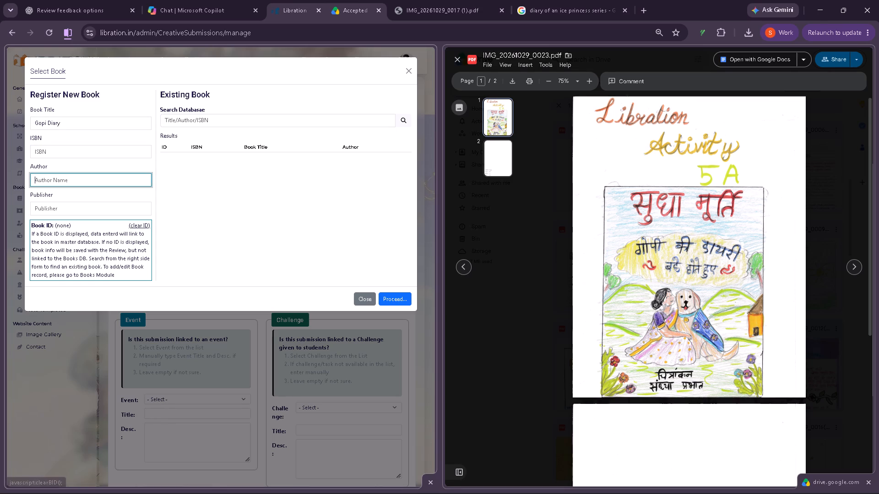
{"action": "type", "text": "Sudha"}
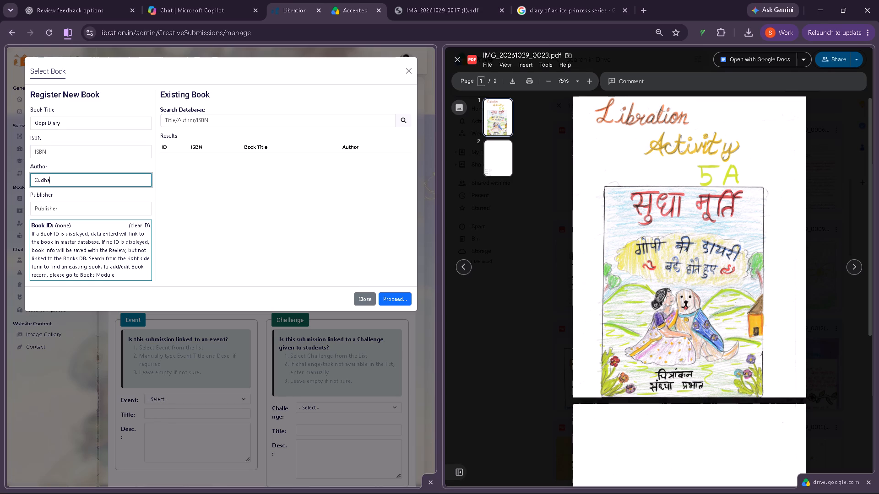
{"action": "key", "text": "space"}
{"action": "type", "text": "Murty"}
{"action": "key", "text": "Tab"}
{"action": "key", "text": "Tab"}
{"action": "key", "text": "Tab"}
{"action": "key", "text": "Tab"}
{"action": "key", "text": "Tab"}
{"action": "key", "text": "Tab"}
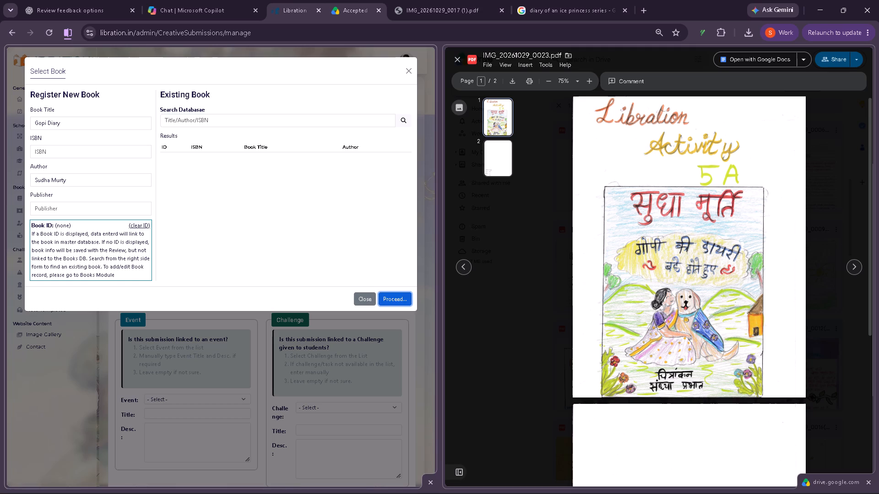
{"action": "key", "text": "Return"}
Link the submission to challenge [5a] Re-Cover and enter Re-Cover as the challenge title.
{"action": "scroll", "coordinate": [83, 329], "scroll_direction": "down", "scroll_amount": 3}
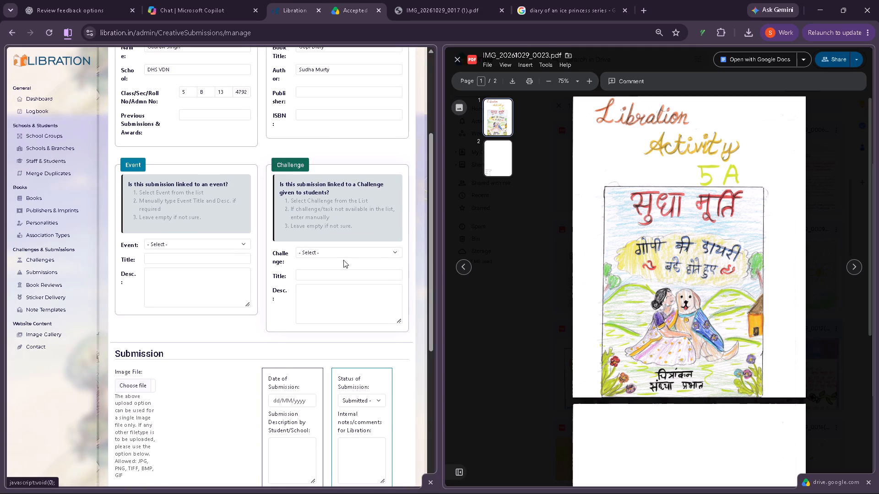
{"action": "left_click", "coordinate": [344, 252]}
{"action": "scroll", "coordinate": [358, 170], "scroll_direction": "down", "scroll_amount": 5}
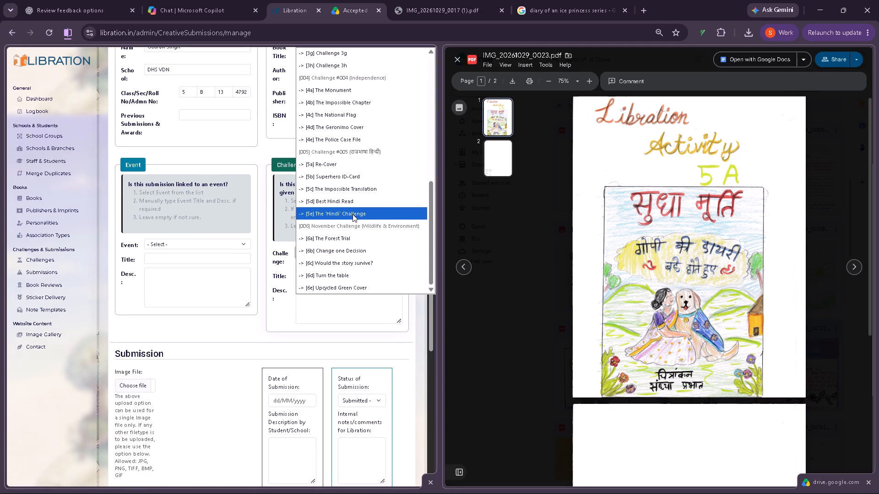
{"action": "left_click", "coordinate": [353, 169]}
{"action": "key", "text": "Tab"}
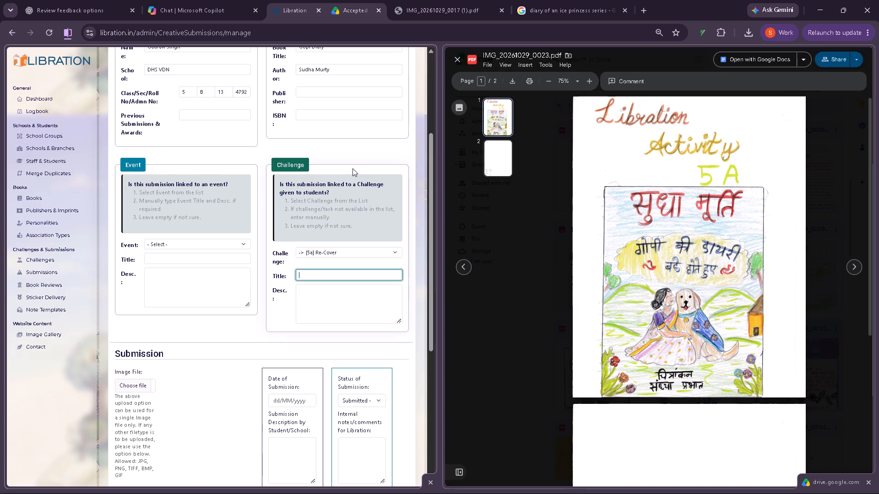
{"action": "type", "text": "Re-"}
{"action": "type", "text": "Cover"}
Capture a screenshot of the framed book cover drawing on page 1 of the scan, cropped to its border.
{"action": "scroll", "coordinate": [218, 257], "scroll_direction": "down", "scroll_amount": 3}
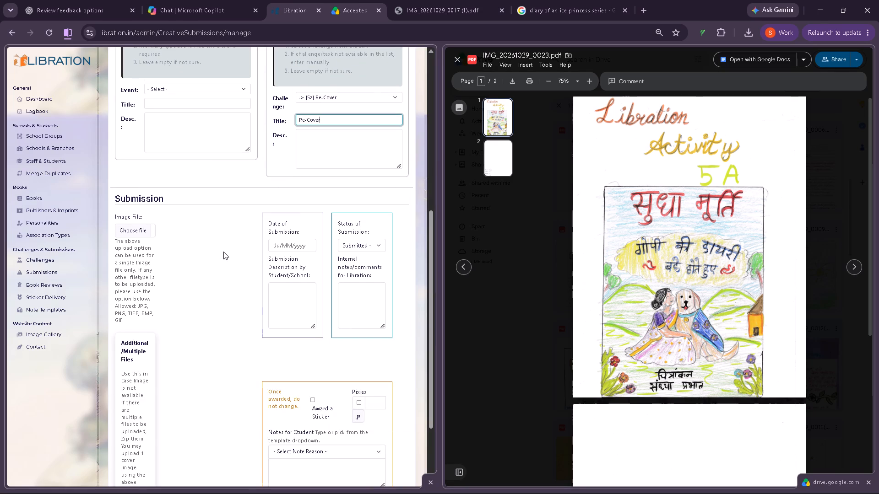
{"action": "key", "text": "shift+super+s"}
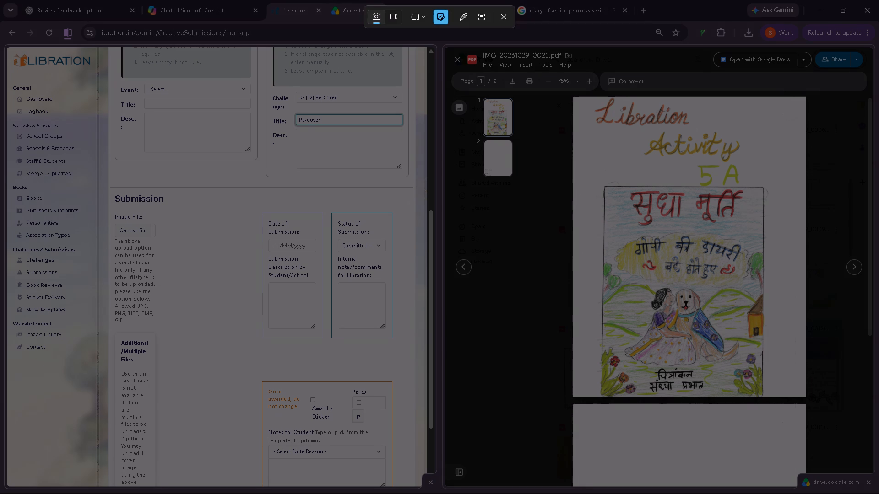
{"action": "left_click_drag", "start_coordinate": [605, 187], "coordinate": [645, 245]}
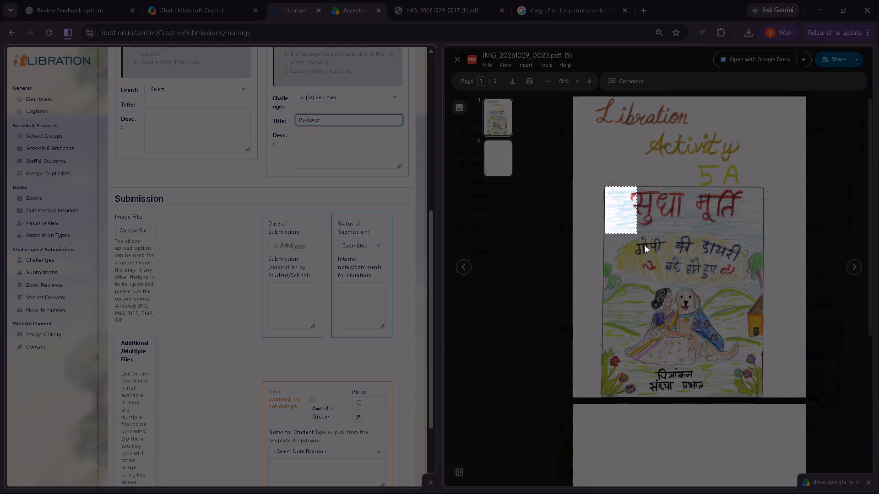
{"action": "left_click_drag", "start_coordinate": [645, 245], "coordinate": [759, 400]}
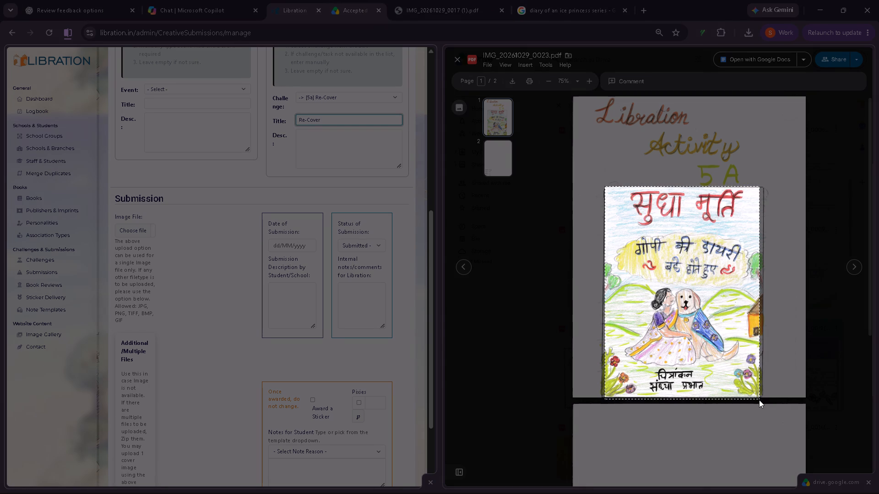
{"action": "left_click_drag", "start_coordinate": [759, 400], "coordinate": [762, 395]}
{"action": "left_click", "coordinate": [682, 184]}
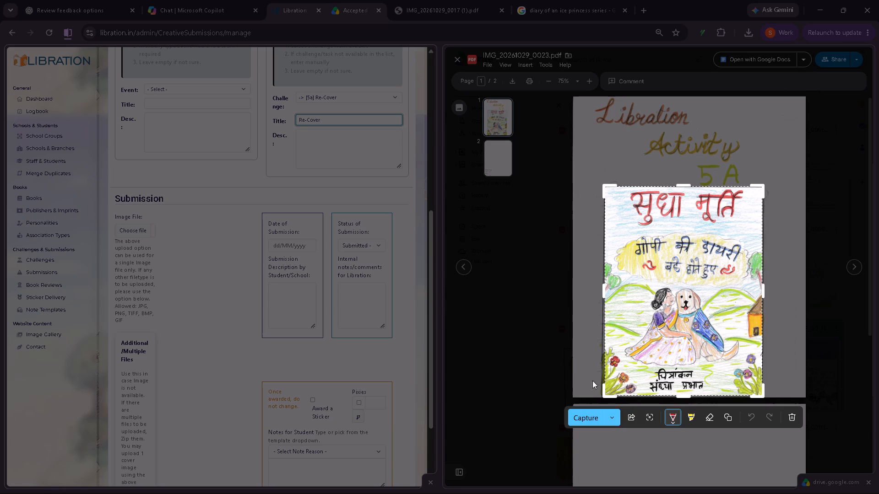
{"action": "left_click", "coordinate": [588, 412]}
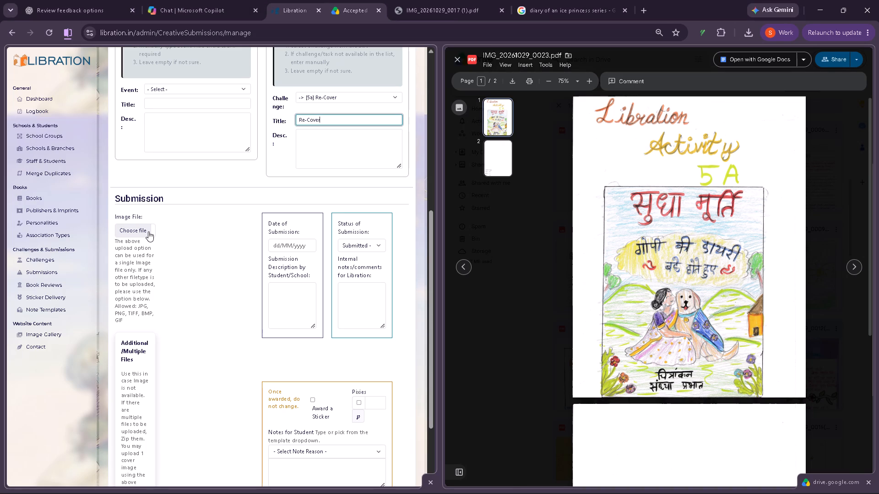
Attach the newest screenshot from Downloads as the submission's image file.
{"action": "left_click", "coordinate": [140, 231]}
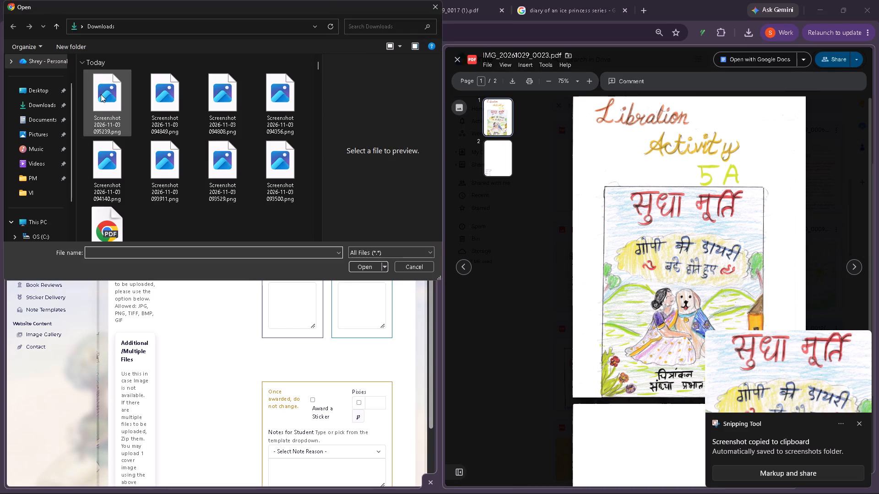
{"action": "left_click", "coordinate": [101, 93]}
{"action": "key", "text": "Return"}
Set the date of submission to 30/10/2026 and the submission status to Approved.
{"action": "key", "text": "Tab"}
{"action": "key", "text": "Tab"}
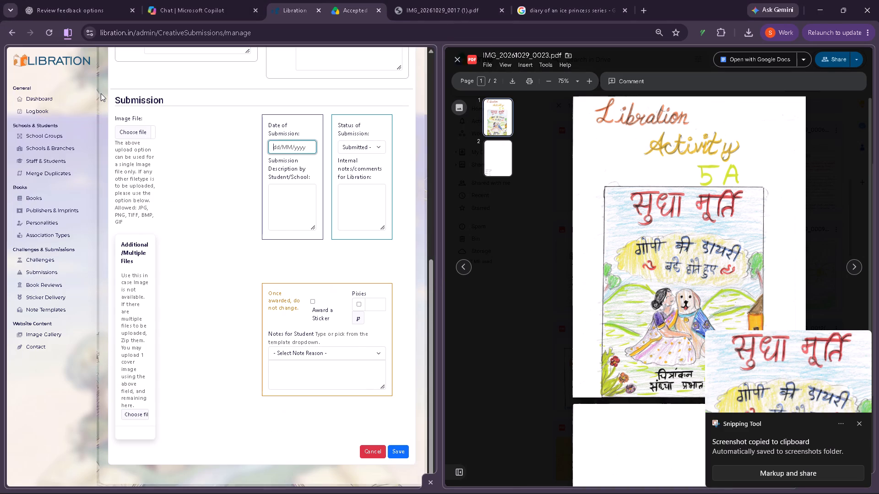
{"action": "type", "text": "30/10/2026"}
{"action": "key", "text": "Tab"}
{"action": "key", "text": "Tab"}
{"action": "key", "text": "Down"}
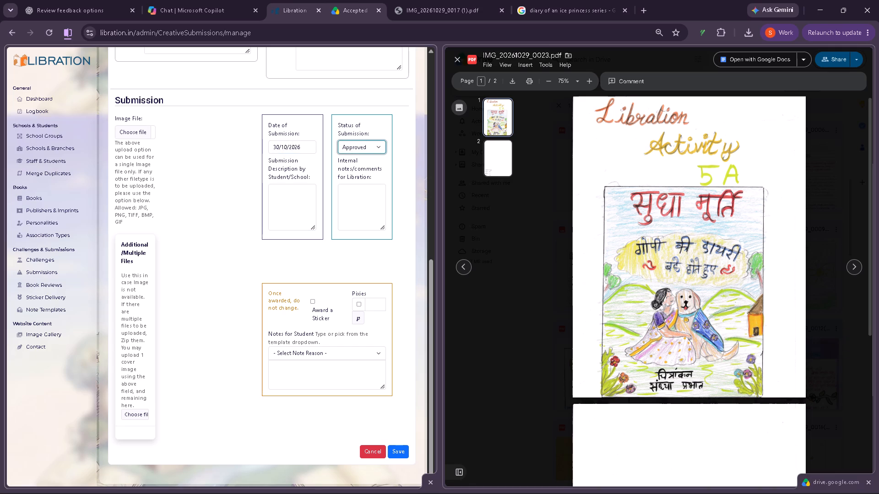
Award a sticker and 300 Pixies to the student and save the submission.
{"action": "left_click", "coordinate": [312, 310]}
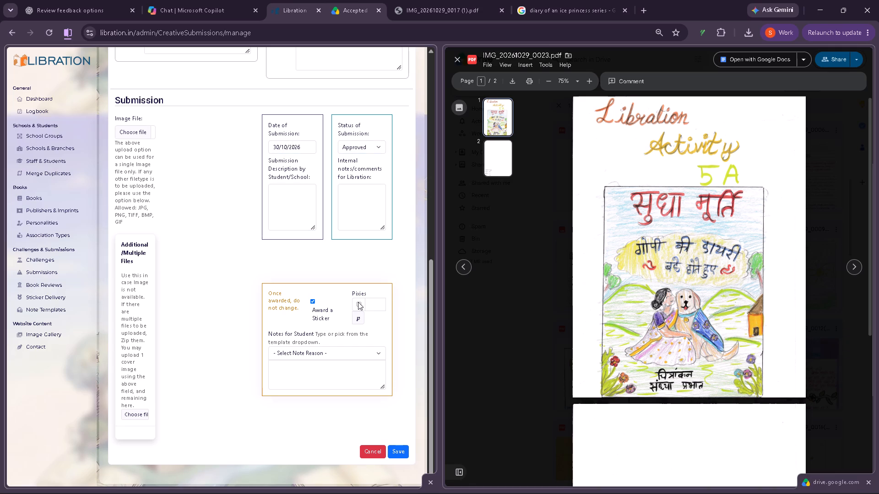
{"action": "left_click", "coordinate": [358, 302]}
{"action": "key", "text": "Tab"}
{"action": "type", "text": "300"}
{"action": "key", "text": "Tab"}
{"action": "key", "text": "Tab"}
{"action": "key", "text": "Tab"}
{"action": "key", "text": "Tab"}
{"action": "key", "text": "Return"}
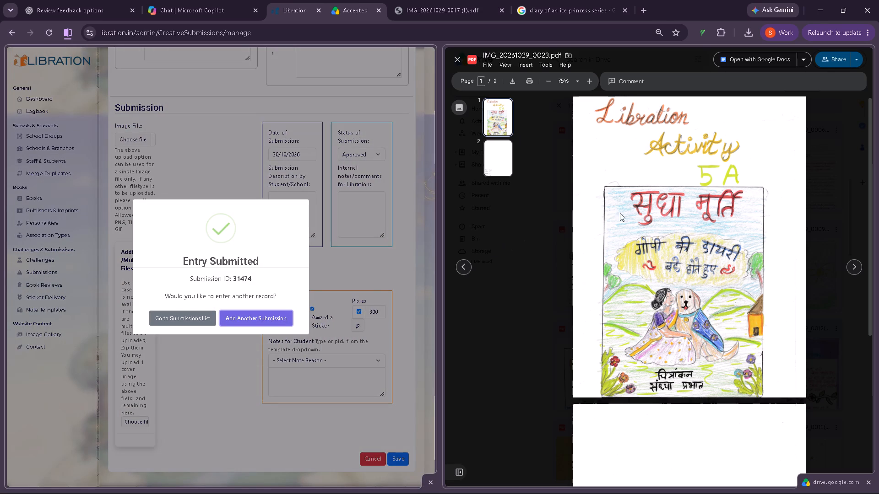
Mark the processed scan as done by renaming it to IMG_20261029_0023(done).pdf.
{"action": "scroll", "coordinate": [656, 205], "scroll_direction": "down", "scroll_amount": 6}
{"action": "scroll", "coordinate": [638, 222], "scroll_direction": "up", "scroll_amount": 5}
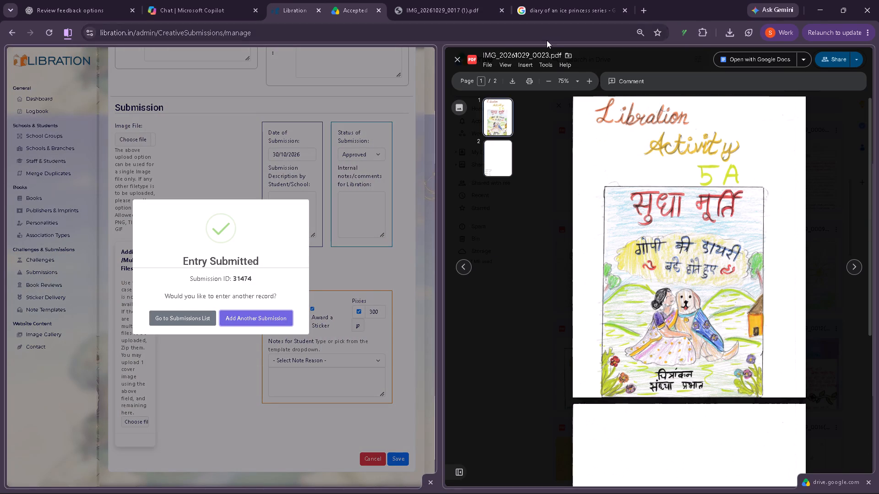
{"action": "left_click", "coordinate": [544, 52]}
{"action": "key", "text": "Right"}
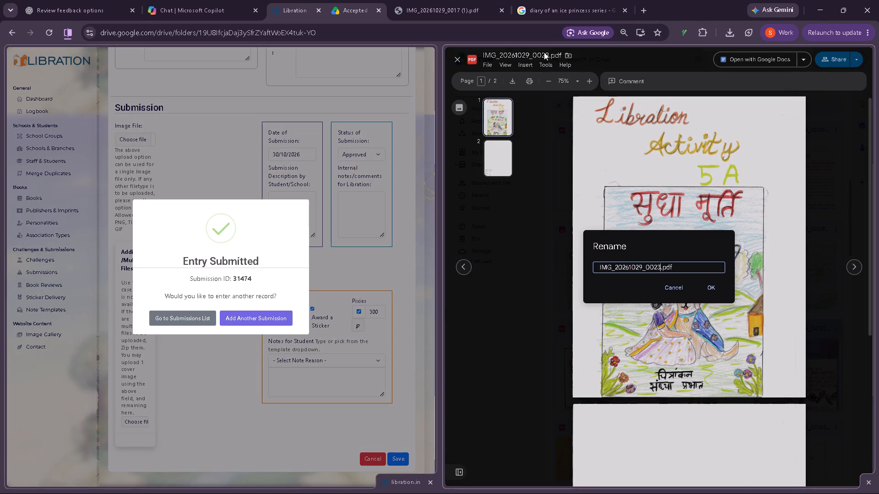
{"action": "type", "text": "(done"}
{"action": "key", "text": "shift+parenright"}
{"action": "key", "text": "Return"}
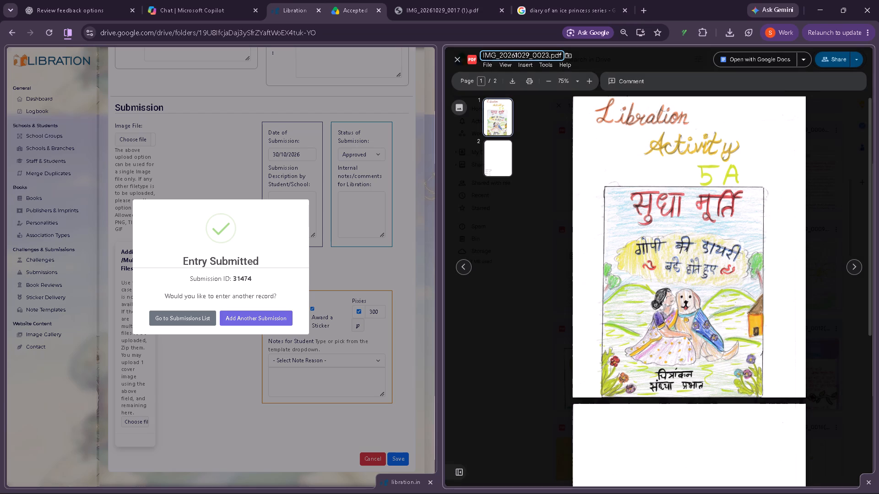
Open the next scan in the Drive folder, IMG_20261029_0024.pdf.
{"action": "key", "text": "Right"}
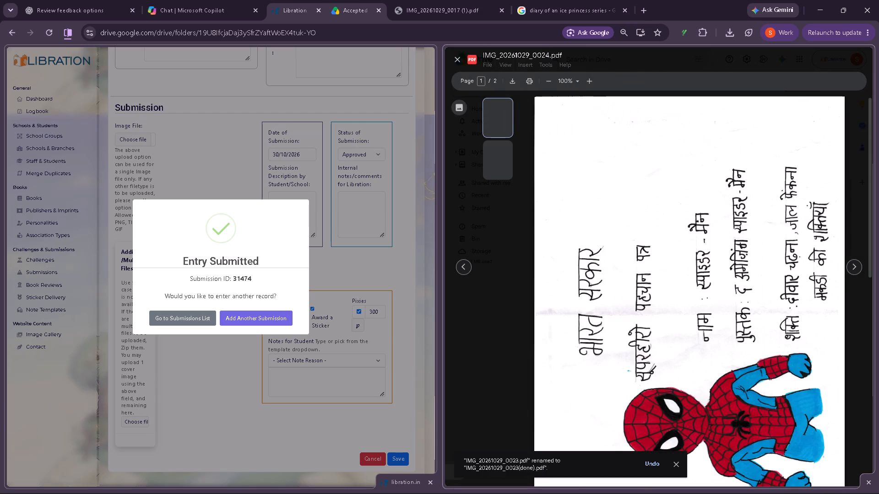
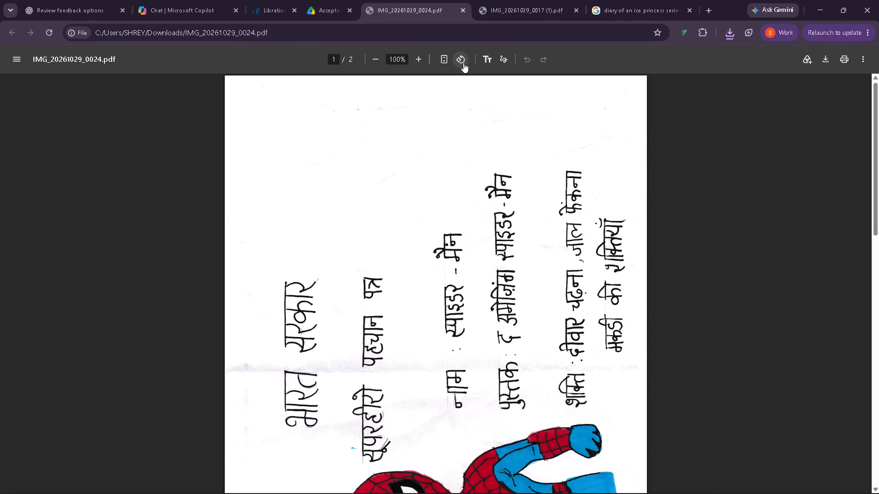
Rotate the IMG_20261029_0024.pdf scan upright at 80% zoom and capture the whole Spider-Man ID card page as a screenshot.
{"action": "left_click", "coordinate": [463, 63]}
{"action": "left_click", "coordinate": [469, 63]}
{"action": "left_click", "coordinate": [460, 63]}
{"action": "left_click", "coordinate": [460, 63]}
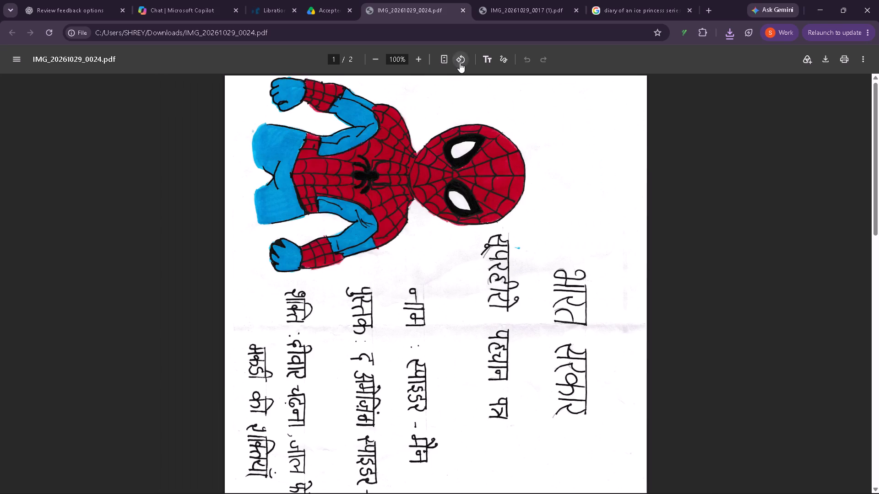
{"action": "left_click", "coordinate": [372, 56]}
{"action": "left_click", "coordinate": [372, 56]}
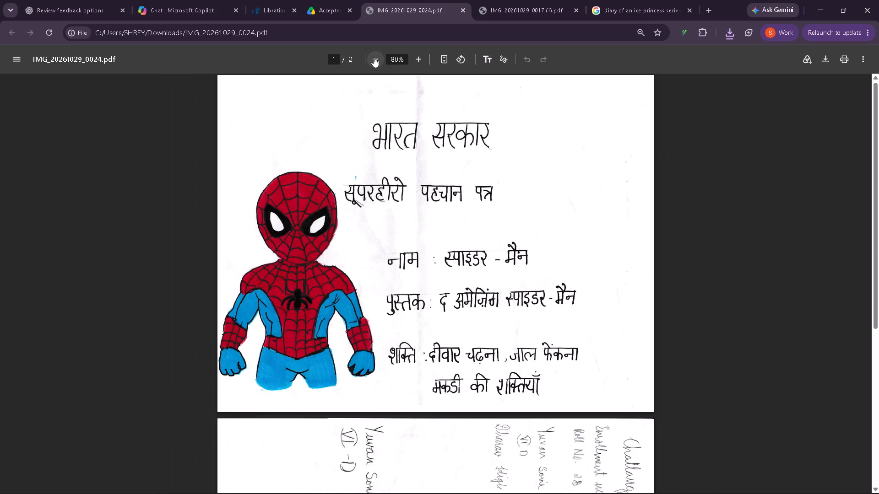
{"action": "key", "text": "shift+super+s"}
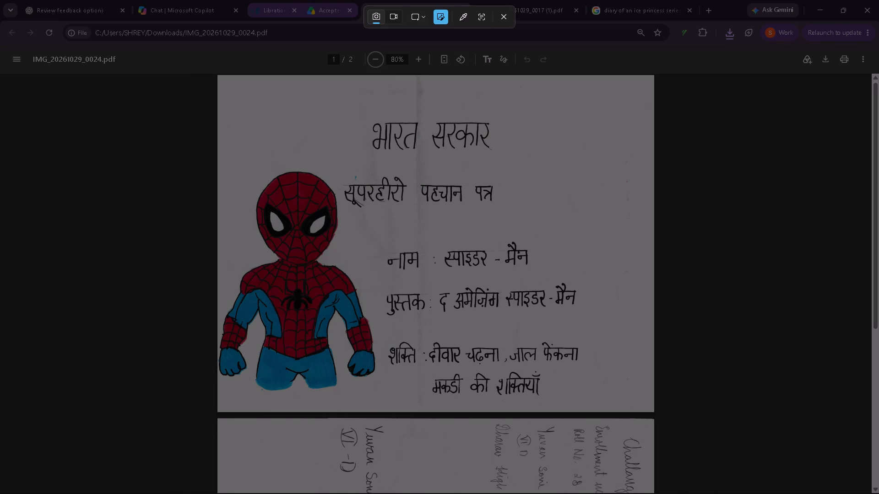
{"action": "left_click_drag", "start_coordinate": [217, 75], "coordinate": [466, 304]}
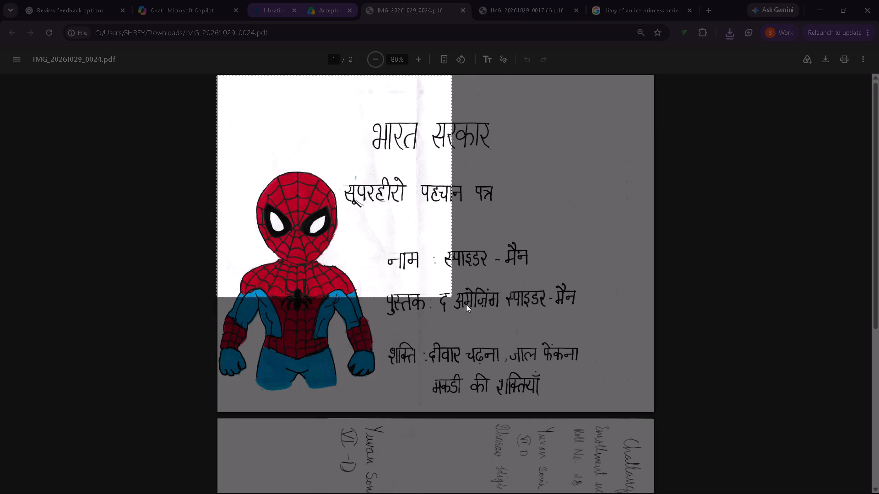
{"action": "left_click_drag", "start_coordinate": [466, 304], "coordinate": [651, 412]}
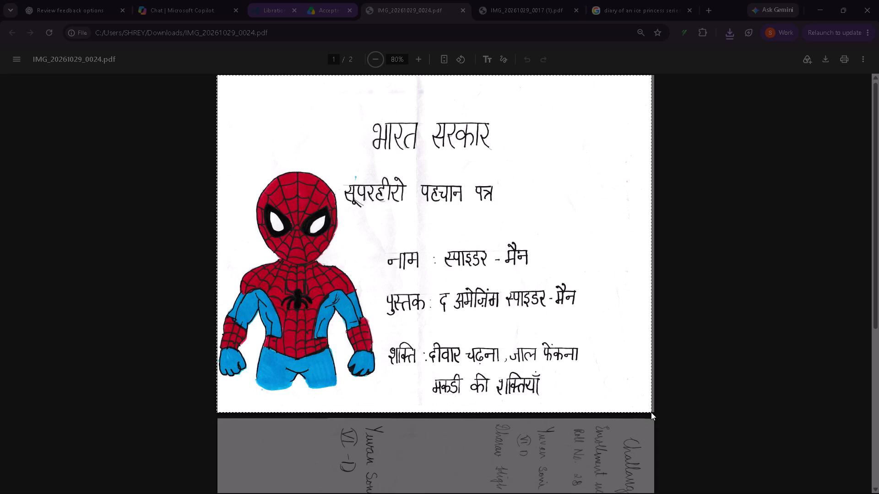
{"action": "left_click_drag", "start_coordinate": [651, 412], "coordinate": [654, 411]}
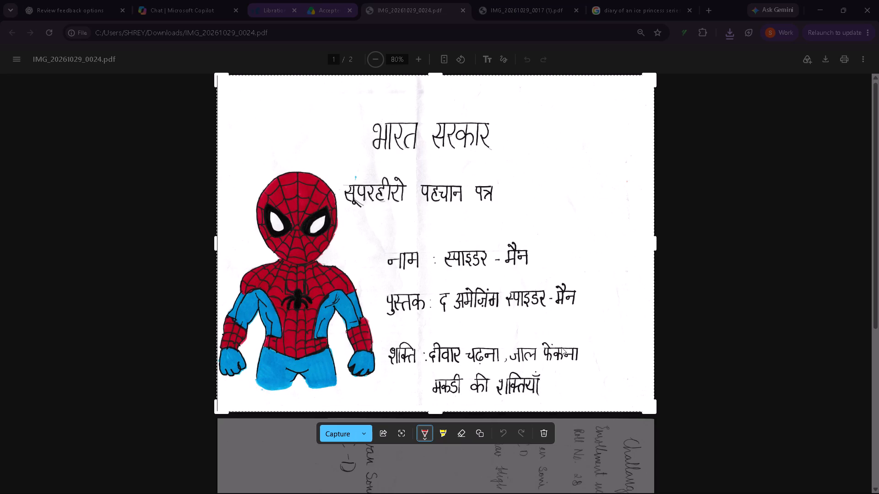
{"action": "left_click", "coordinate": [216, 241]}
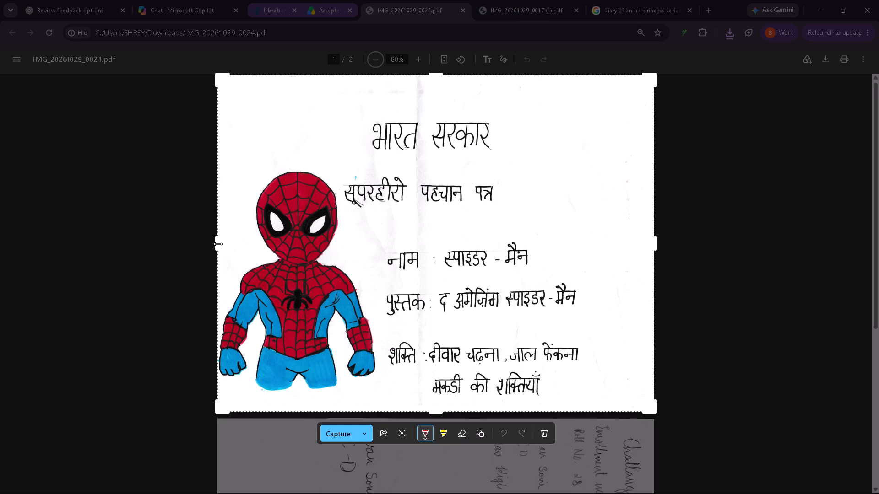
{"action": "left_click", "coordinate": [330, 430]}
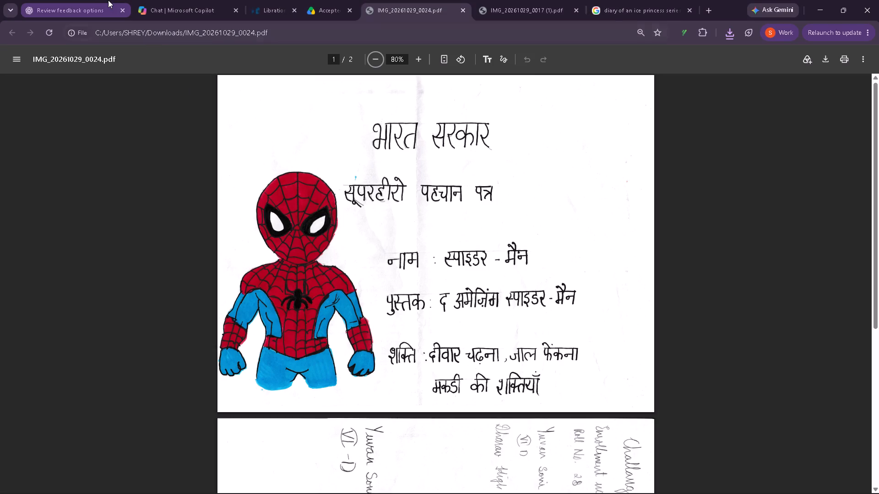
Return to Libration and start another creative submission.
{"action": "left_click", "coordinate": [273, 14]}
{"action": "left_click", "coordinate": [256, 320]}
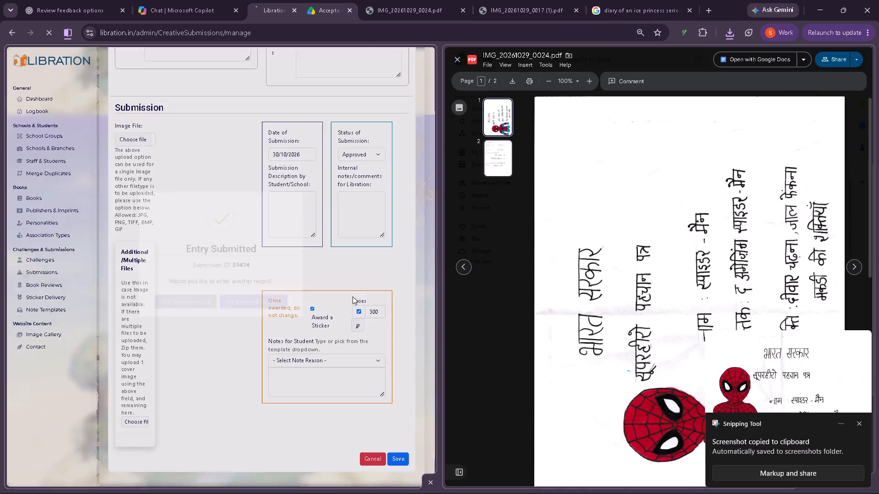
Find the student named on the scan's second page in the student database and link the class 6-D, DHS VDN record.
{"action": "scroll", "coordinate": [649, 166], "scroll_direction": "down", "scroll_amount": 6}
{"action": "scroll", "coordinate": [651, 174], "scroll_direction": "up", "scroll_amount": 1}
{"action": "scroll", "coordinate": [651, 174], "scroll_direction": "down", "scroll_amount": 4}
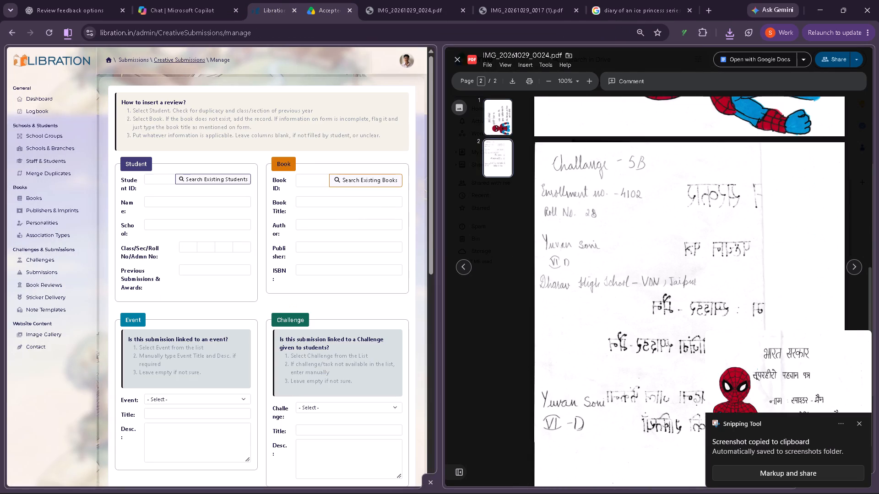
{"action": "left_click", "coordinate": [217, 181]}
{"action": "left_click", "coordinate": [212, 120]}
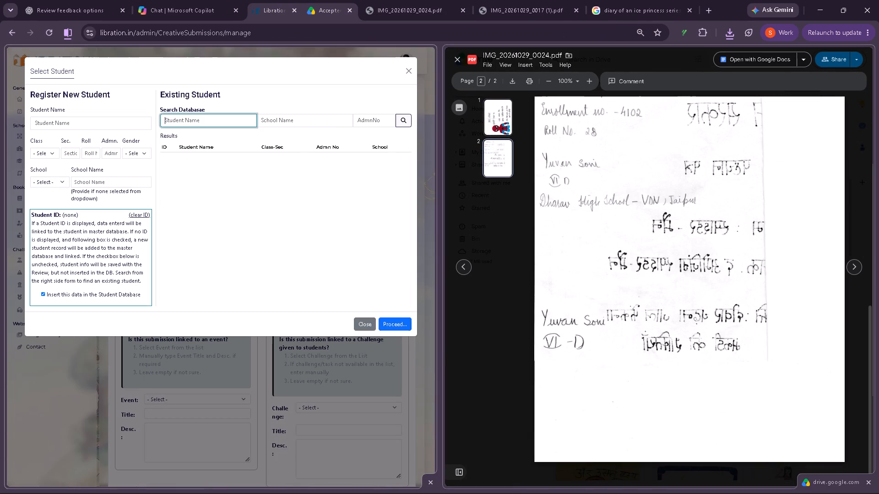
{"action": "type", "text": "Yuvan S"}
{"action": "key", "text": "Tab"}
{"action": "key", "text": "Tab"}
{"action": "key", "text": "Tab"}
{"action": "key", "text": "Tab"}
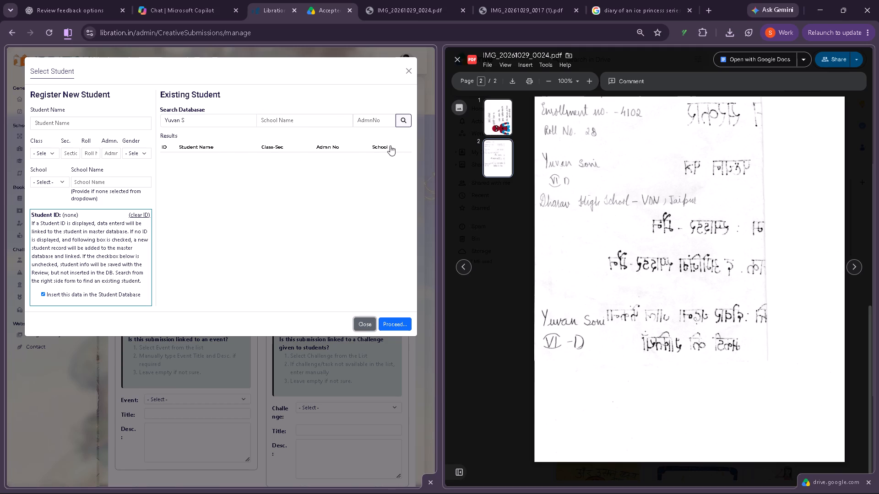
{"action": "left_click", "coordinate": [403, 123]}
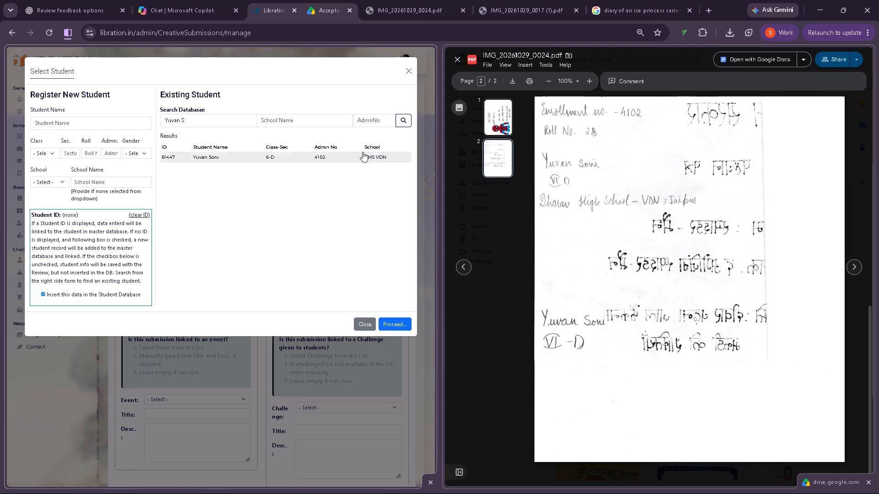
{"action": "left_click", "coordinate": [349, 158]}
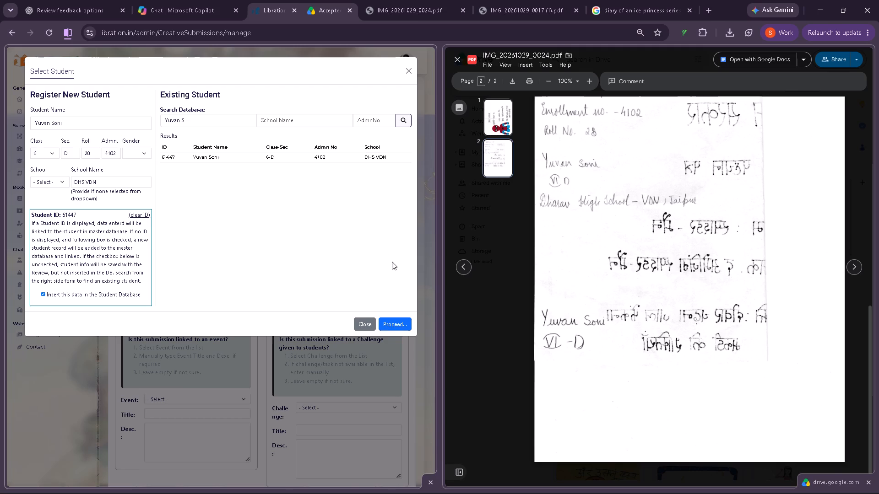
{"action": "left_click", "coordinate": [401, 320]}
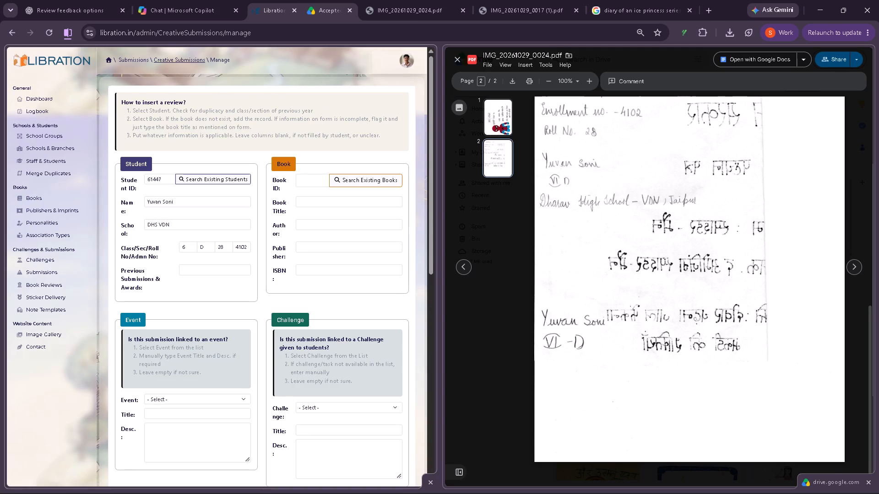
Enter the book title from the scan as The Amazing Spider Man.
{"action": "scroll", "coordinate": [645, 286], "scroll_direction": "up", "scroll_amount": 13}
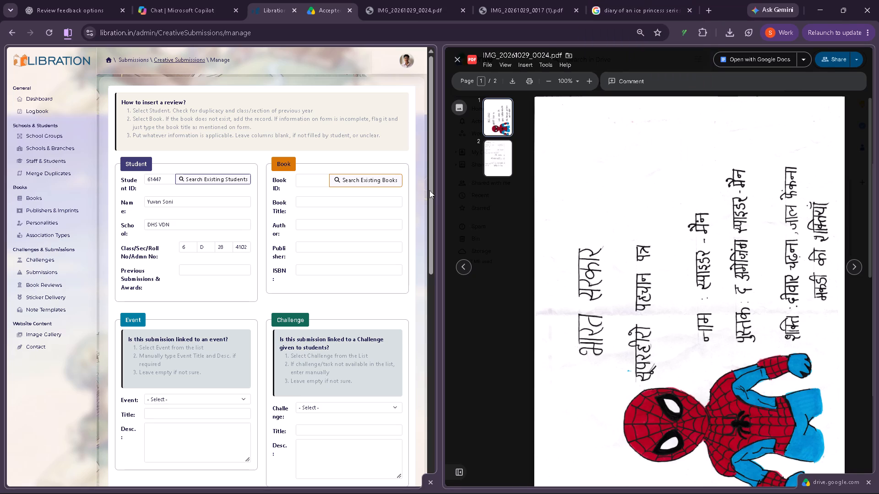
{"action": "left_click", "coordinate": [346, 201]}
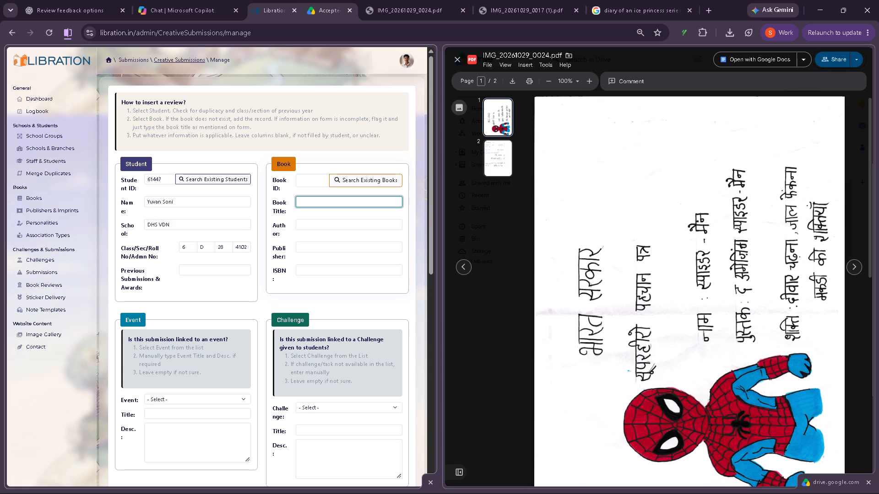
{"action": "type", "text": "The"}
{"action": "key", "text": "space"}
{"action": "key", "text": "shift+a"}
{"action": "type", "text": "maz"}
{"action": "type", "text": "ing Spider"}
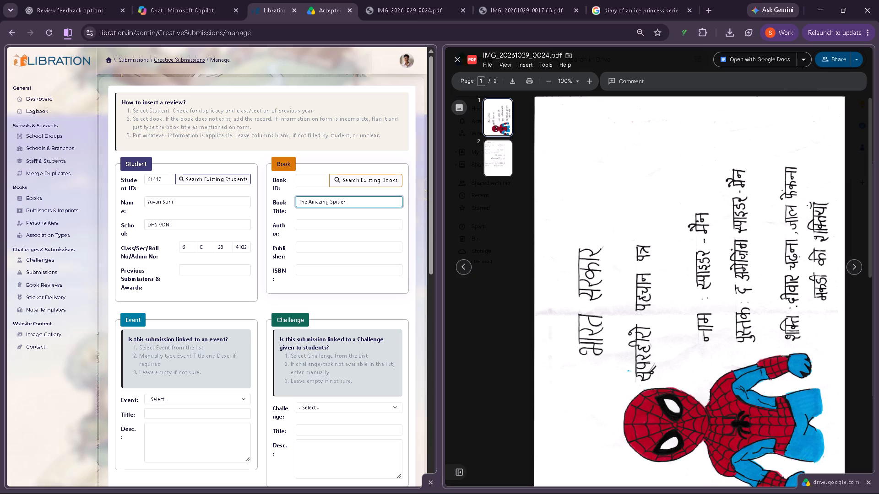
{"action": "key", "text": "space"}
{"action": "type", "text": "Man"}
Link the submission to challenge [5b] Superhero ID-Card and enter Superhero ID-Card as the challenge title.
{"action": "scroll", "coordinate": [372, 216], "scroll_direction": "down", "scroll_amount": 3}
{"action": "left_click", "coordinate": [344, 252]}
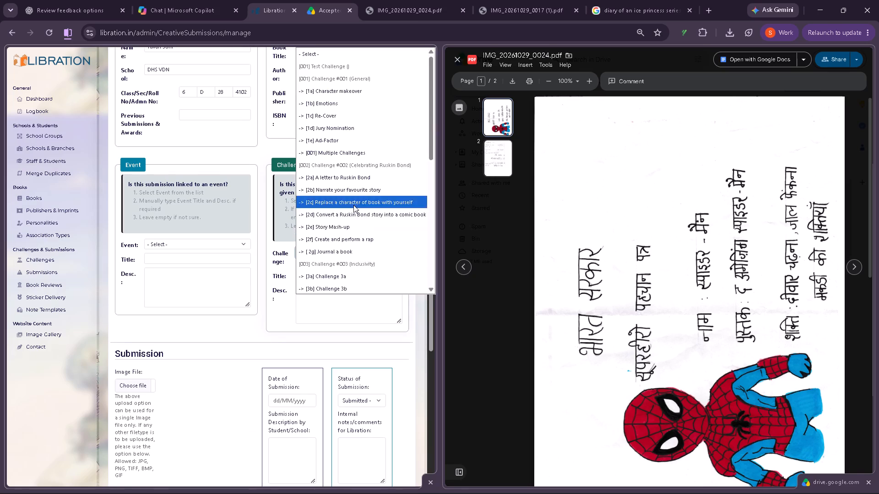
{"action": "scroll", "coordinate": [353, 205], "scroll_direction": "down", "scroll_amount": 7}
{"action": "left_click", "coordinate": [364, 179]}
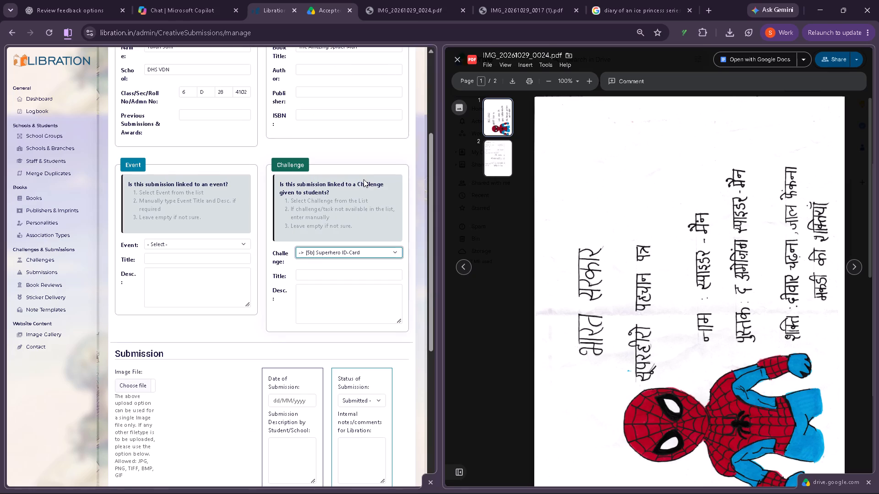
{"action": "key", "text": "Tab"}
{"action": "type", "text": "Super"}
{"action": "type", "text": "hero I"}
{"action": "type", "text": "d-"}
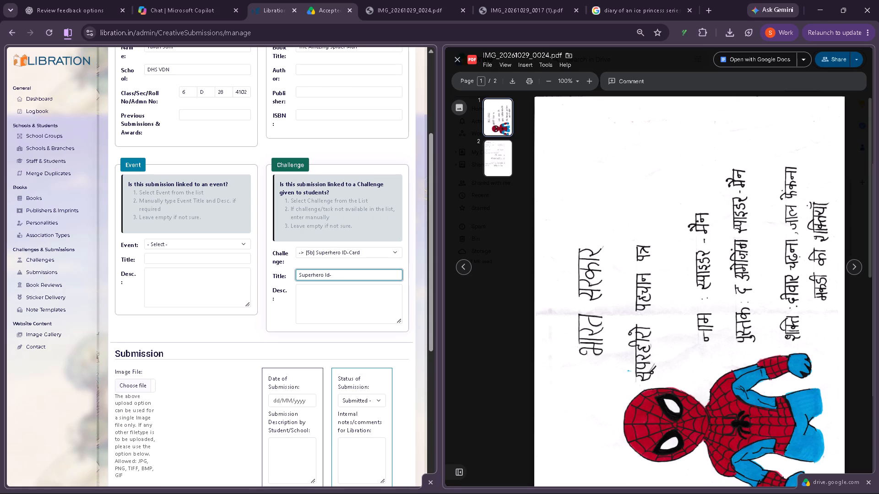
{"action": "key", "text": "BackSpace"}
{"action": "key", "text": "BackSpace"}
{"action": "type", "text": "D-Card"}
Attach the newly captured artwork, Screenshot 2026-11-03 095407.png, as the submission's image file.
{"action": "key", "text": "Tab"}
{"action": "key", "text": "Tab"}
{"action": "key", "text": "Return"}
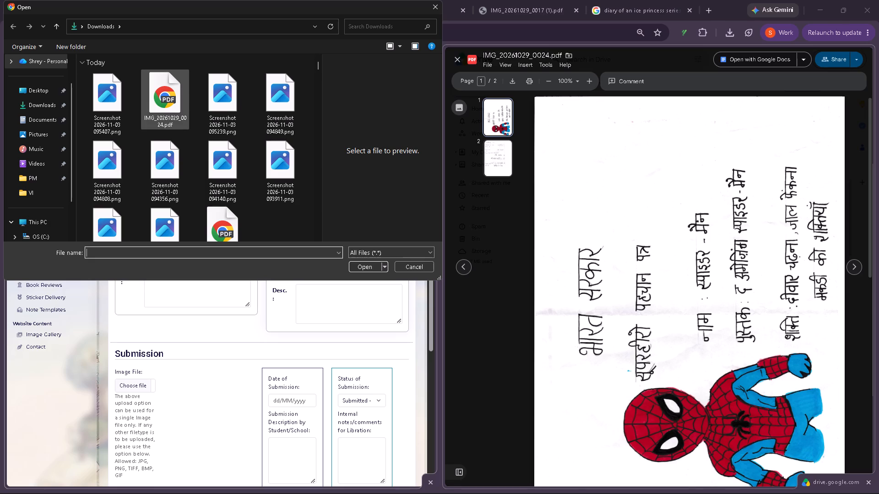
{"action": "left_click", "coordinate": [88, 96]}
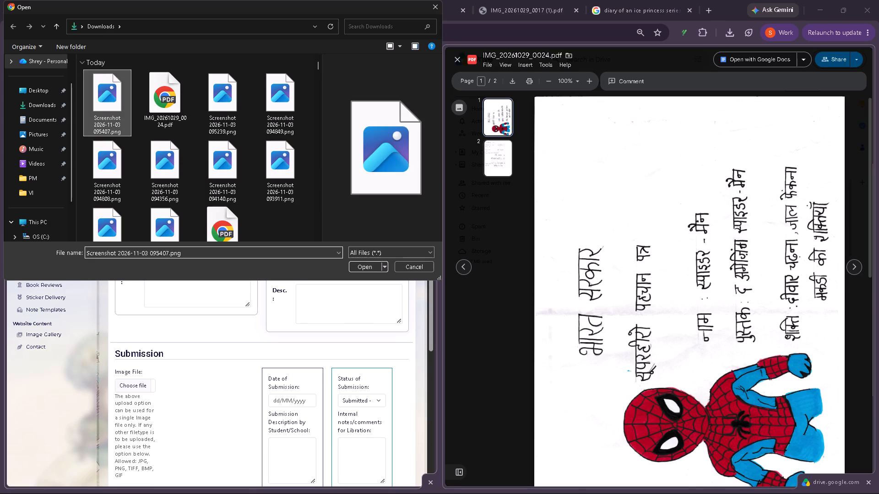
{"action": "key", "text": "Return"}
Set the date of submission to 30/10/2026 and the submission status to Approved.
{"action": "key", "text": "Tab"}
{"action": "key", "text": "Tab"}
{"action": "type", "text": "30/10/2026"}
{"action": "key", "text": "Tab"}
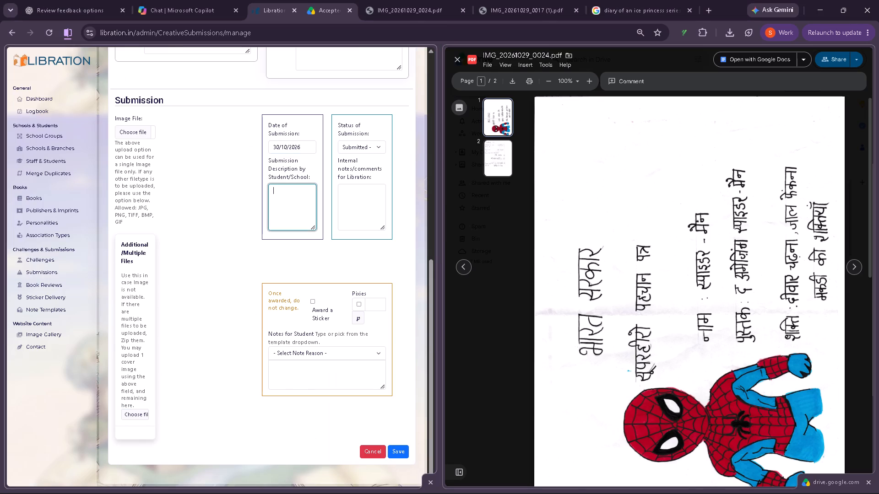
{"action": "key", "text": "Tab"}
{"action": "key", "text": "Down"}
Award a sticker and 300 Pixies to the student and save the submission.
{"action": "left_click", "coordinate": [325, 316]}
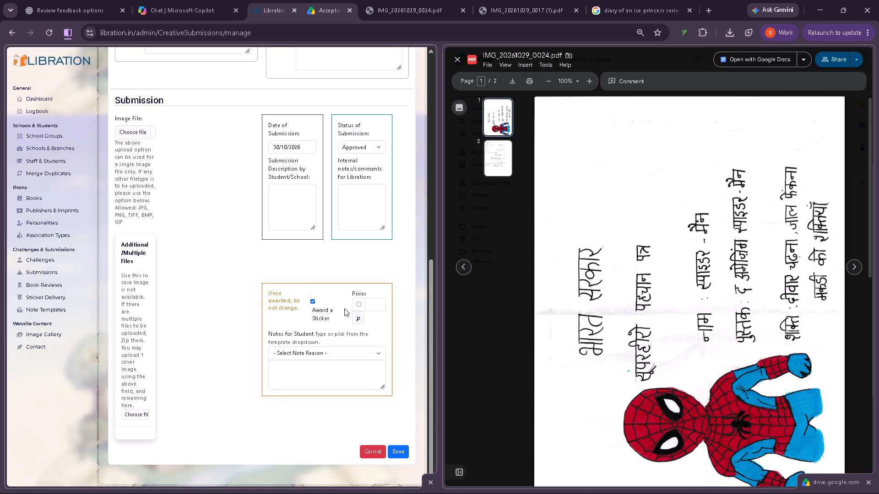
{"action": "left_click", "coordinate": [358, 303]}
{"action": "key", "text": "Tab"}
{"action": "type", "text": "300"}
{"action": "key", "text": "Tab"}
{"action": "key", "text": "Tab"}
{"action": "key", "text": "Tab"}
{"action": "key", "text": "Tab"}
{"action": "key", "text": "Return"}
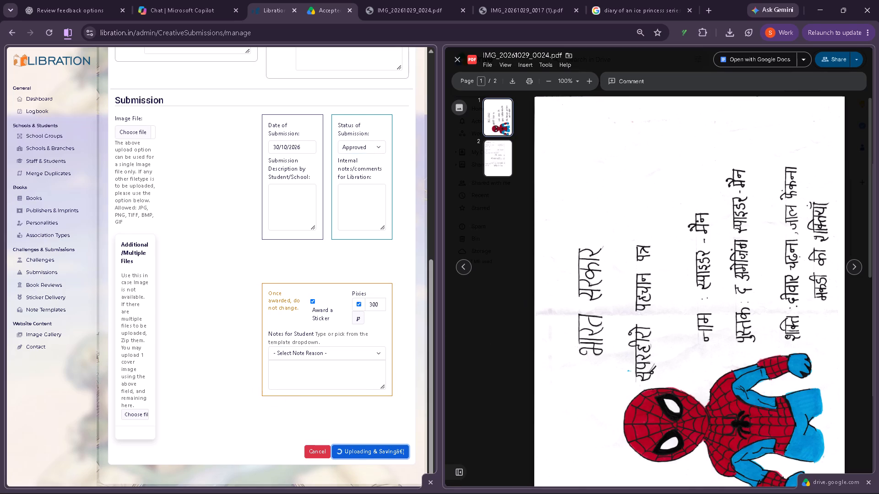
Mark the processed scan as done by renaming it to IMG_20261029_0024(done).pdf.
{"action": "left_click", "coordinate": [537, 54]}
{"action": "key", "text": "Right"}
{"action": "key", "text": "shift+parenleft"}
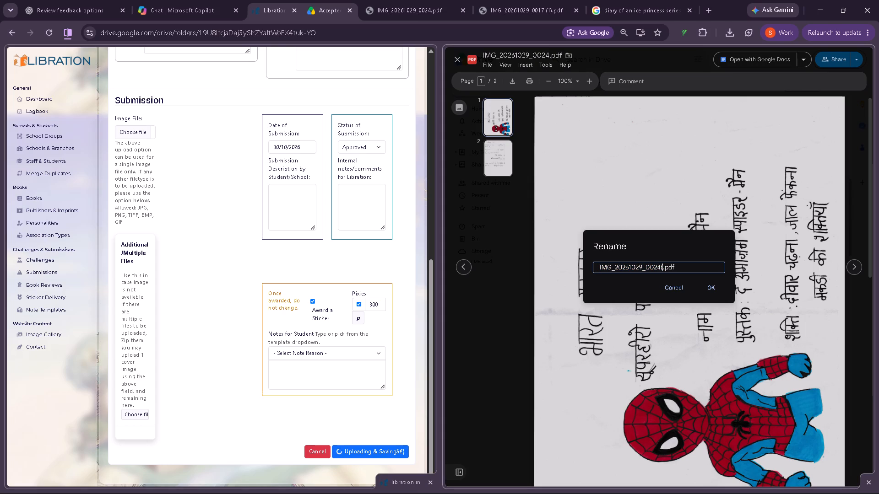
{"action": "type", "text": "done)"}
{"action": "key", "text": "Return"}
Open the next scan in the Drive folder, IMG_20261029_0025.pdf.
{"action": "key", "text": "Right"}
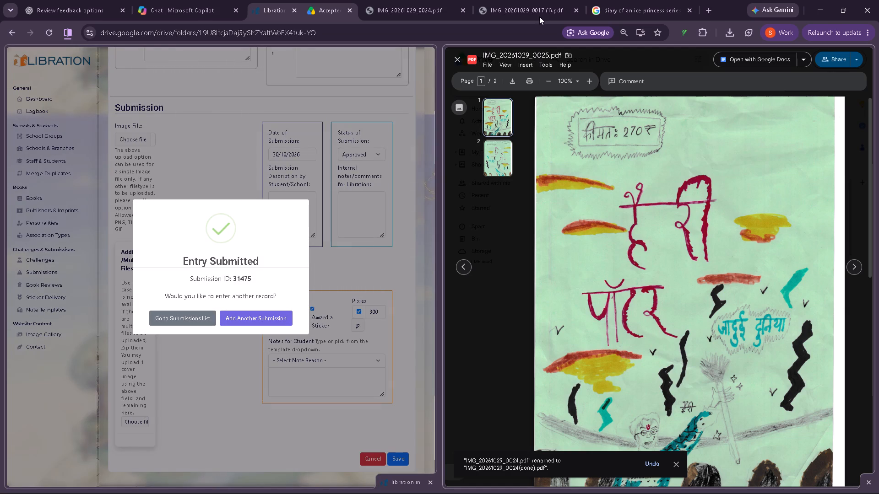
Start another creative submission and bring up the student details on the new scan's second page.
{"action": "left_click", "coordinate": [272, 315]}
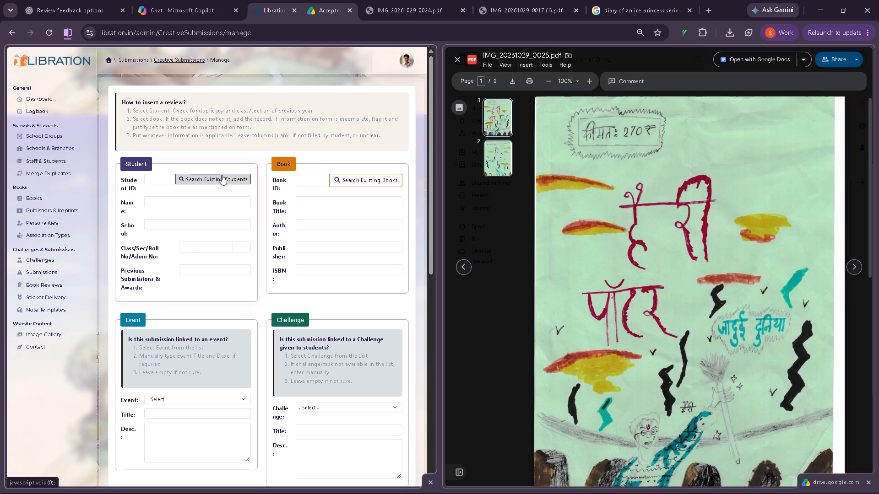
{"action": "scroll", "coordinate": [659, 258], "scroll_direction": "down", "scroll_amount": 7}
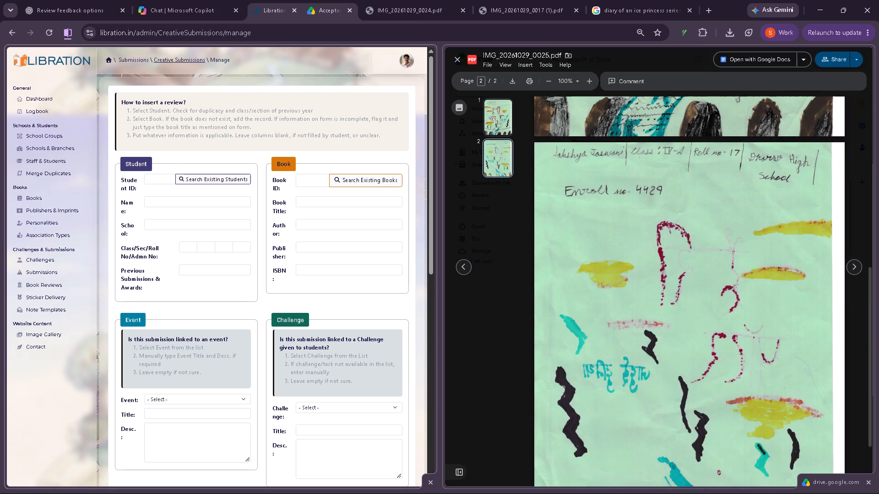
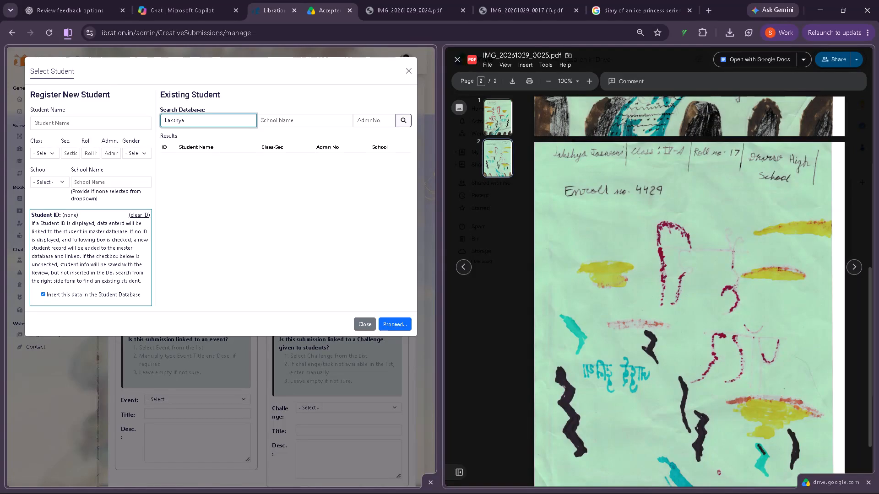
Search the existing student database for the student's first name with the school DHS.
{"action": "key", "text": "BackSpace"}
{"action": "key", "text": "Tab"}
{"action": "key", "text": "Tab"}
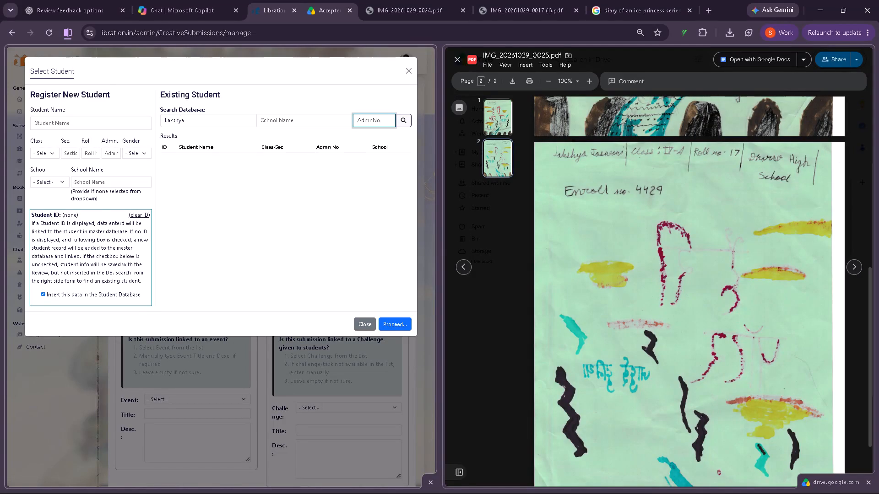
{"action": "left_click", "coordinate": [299, 122]}
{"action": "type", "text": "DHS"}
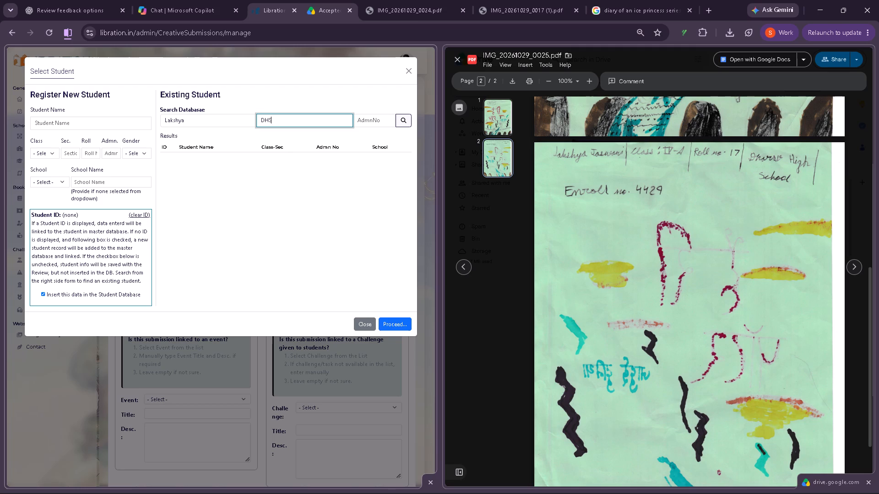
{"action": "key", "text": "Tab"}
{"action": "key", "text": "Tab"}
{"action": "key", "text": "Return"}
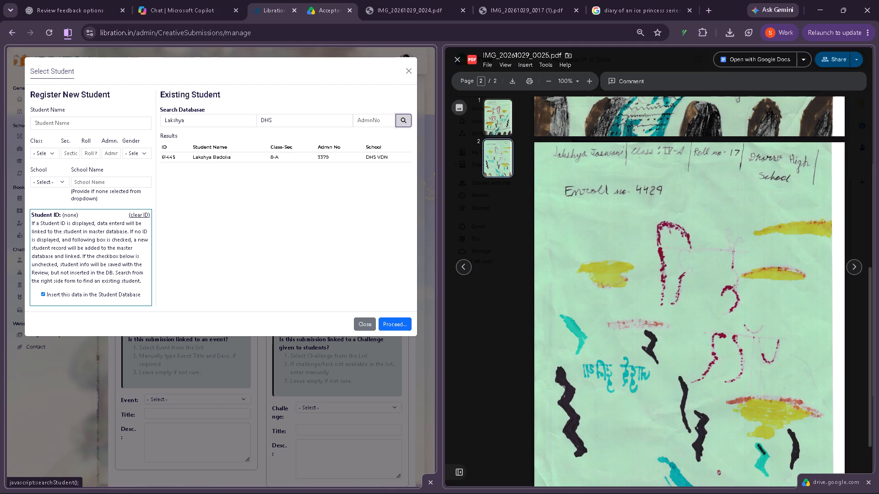
Enter the student's full name from the scan as a new student registration, reusing the first name from the search.
{"action": "left_click", "coordinate": [233, 123]}
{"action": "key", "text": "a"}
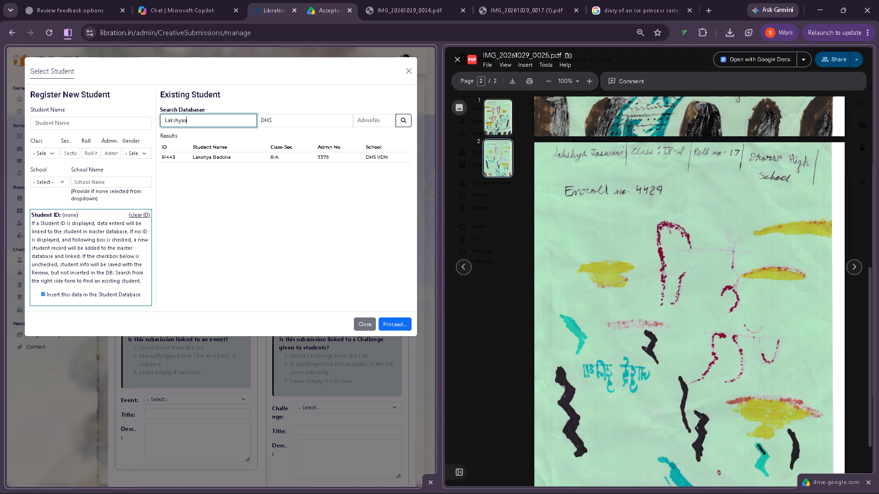
{"action": "key", "text": "BackSpace"}
{"action": "key", "text": "ctrl+a"}
{"action": "key", "text": "ctrl+x"}
{"action": "left_click", "coordinate": [99, 123], "text": "ctrl"}
{"action": "key", "text": "ctrl+v"}
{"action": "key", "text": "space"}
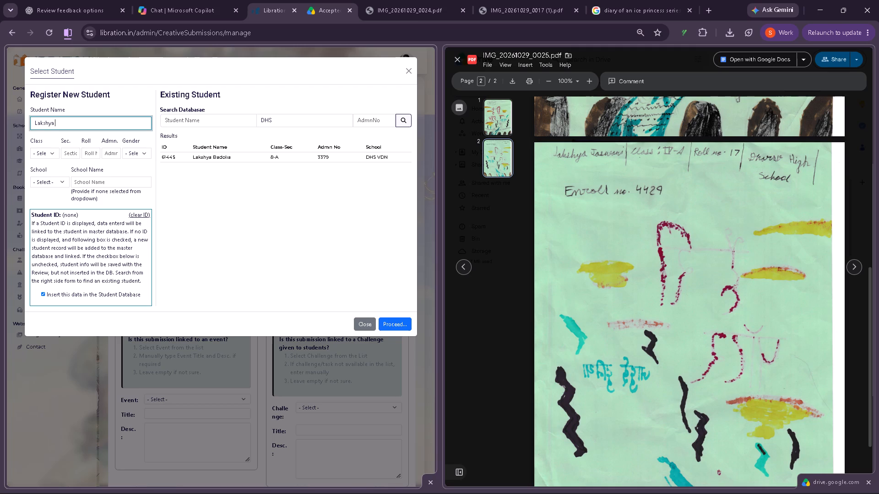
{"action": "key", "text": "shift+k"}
{"action": "key", "text": "BackSpace"}
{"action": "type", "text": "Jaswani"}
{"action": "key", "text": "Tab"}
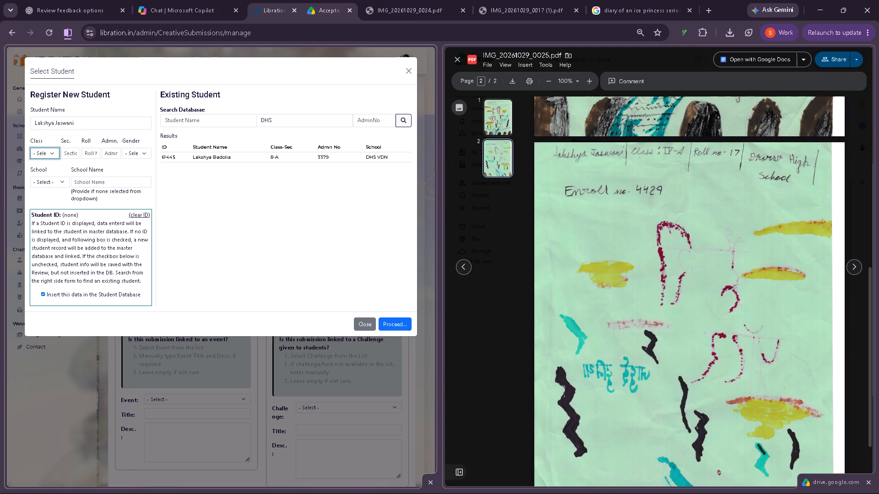
Complete the registration with class 4, section A, the scan's roll and enrolment numbers, and school DHS VDN, and proceed.
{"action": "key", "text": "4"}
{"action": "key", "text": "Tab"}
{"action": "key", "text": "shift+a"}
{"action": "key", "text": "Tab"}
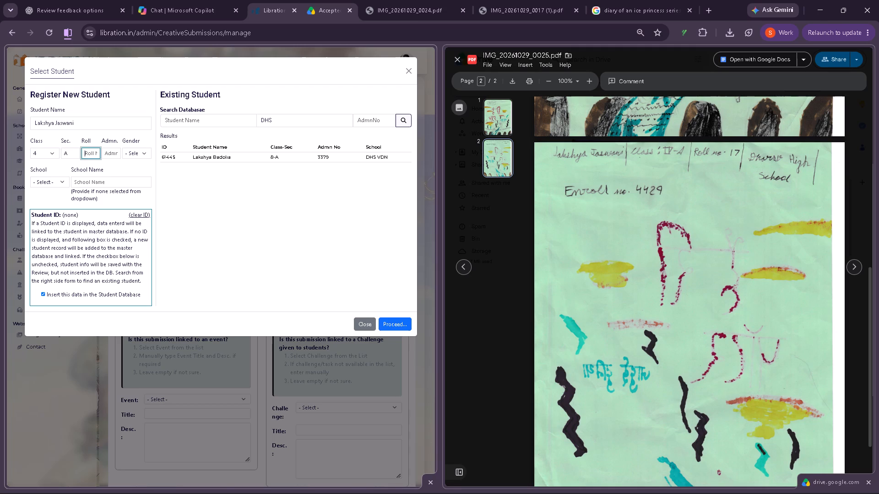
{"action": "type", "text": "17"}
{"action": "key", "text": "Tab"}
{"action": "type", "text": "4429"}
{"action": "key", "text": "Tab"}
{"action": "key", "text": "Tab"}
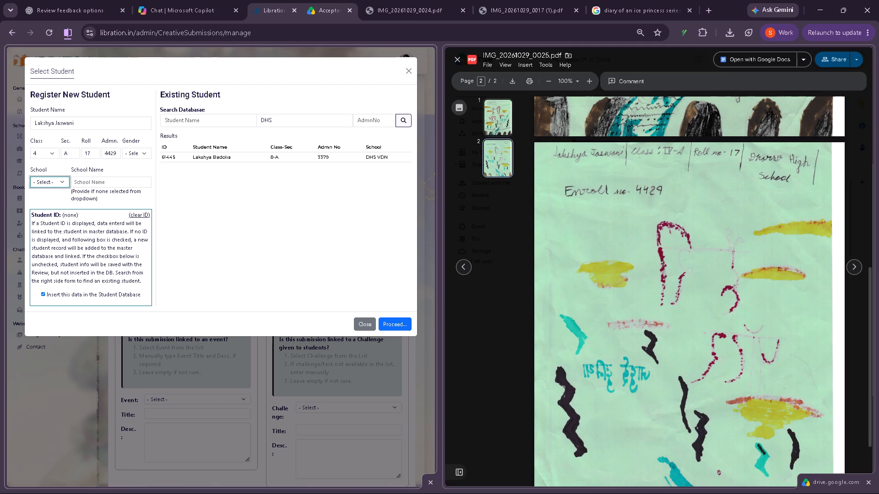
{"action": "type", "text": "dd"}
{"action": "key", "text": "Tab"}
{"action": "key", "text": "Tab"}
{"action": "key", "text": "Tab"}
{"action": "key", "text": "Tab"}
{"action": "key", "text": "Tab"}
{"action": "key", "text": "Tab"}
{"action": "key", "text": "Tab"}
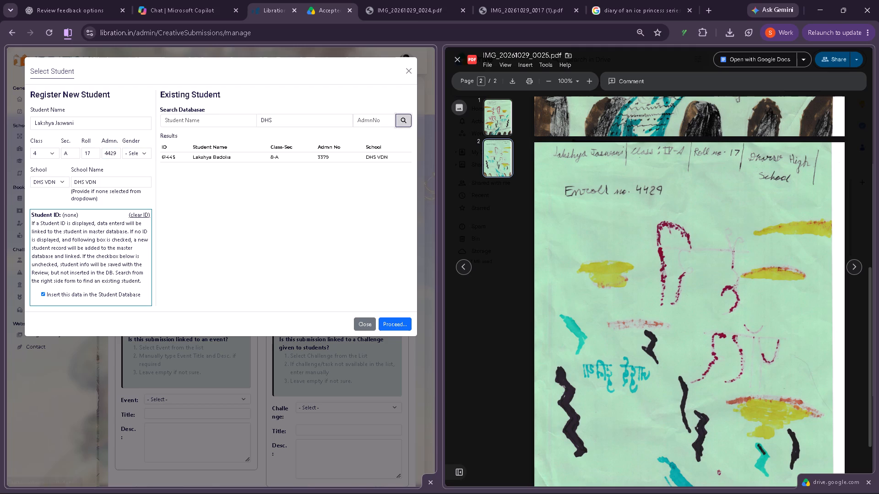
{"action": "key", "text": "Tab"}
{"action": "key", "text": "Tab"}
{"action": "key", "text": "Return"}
Add the book Harry Potter by J K Rowling to the submission as a newly entered book.
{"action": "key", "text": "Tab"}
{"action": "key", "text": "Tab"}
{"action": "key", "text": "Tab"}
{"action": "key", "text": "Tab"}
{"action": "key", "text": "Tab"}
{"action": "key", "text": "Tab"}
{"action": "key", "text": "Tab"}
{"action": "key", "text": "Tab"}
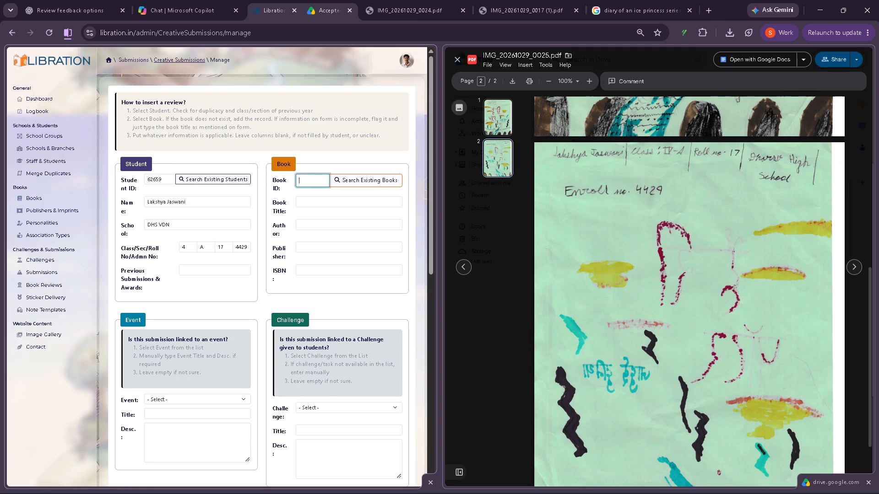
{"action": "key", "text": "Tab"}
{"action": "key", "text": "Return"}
{"action": "left_click", "coordinate": [84, 120]}
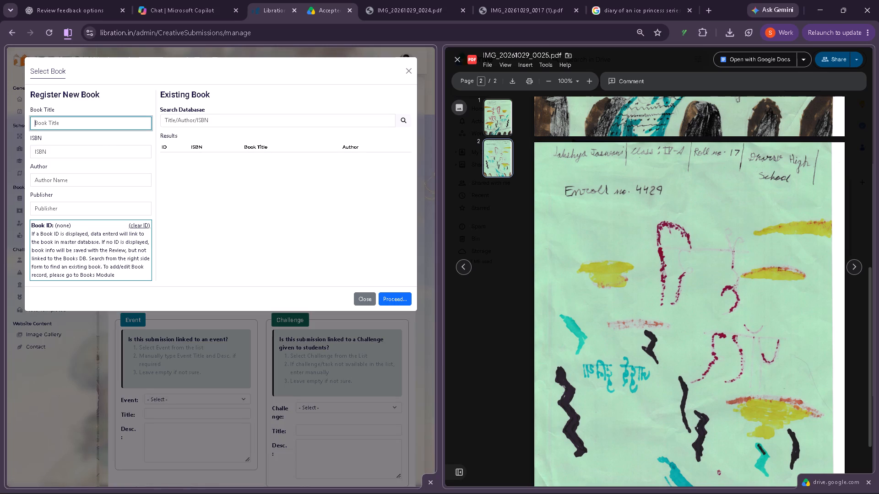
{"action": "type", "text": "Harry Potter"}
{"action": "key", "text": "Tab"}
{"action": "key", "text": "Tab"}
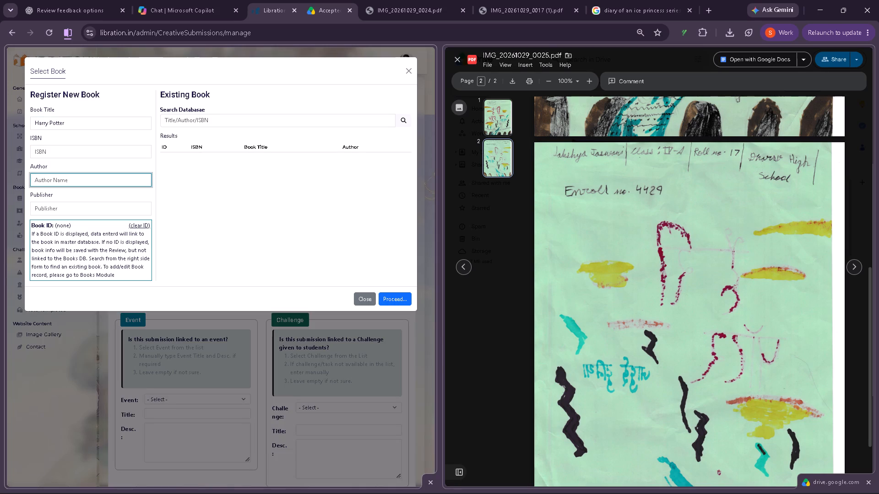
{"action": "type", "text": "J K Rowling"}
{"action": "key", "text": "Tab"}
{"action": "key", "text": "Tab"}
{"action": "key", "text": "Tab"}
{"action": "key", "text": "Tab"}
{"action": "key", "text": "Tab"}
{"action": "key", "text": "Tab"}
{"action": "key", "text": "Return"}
Link the submission to challenge [5a] Re-Cover and enter Re-Cover as the challenge title.
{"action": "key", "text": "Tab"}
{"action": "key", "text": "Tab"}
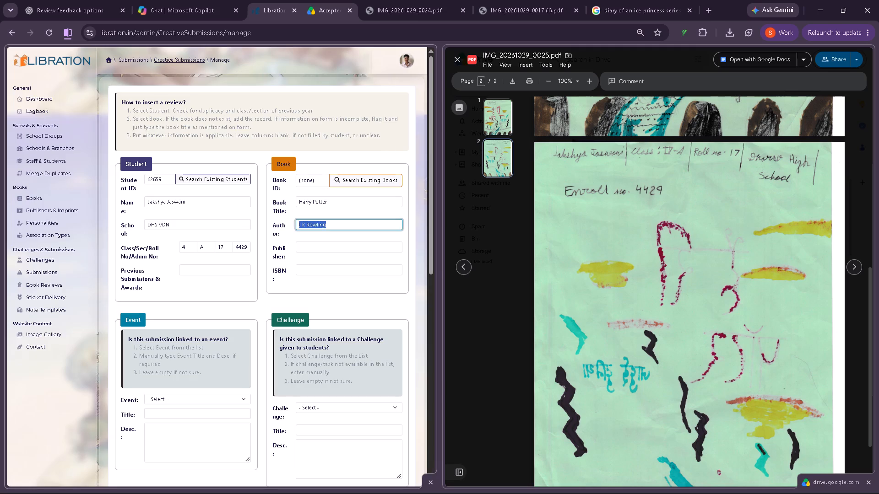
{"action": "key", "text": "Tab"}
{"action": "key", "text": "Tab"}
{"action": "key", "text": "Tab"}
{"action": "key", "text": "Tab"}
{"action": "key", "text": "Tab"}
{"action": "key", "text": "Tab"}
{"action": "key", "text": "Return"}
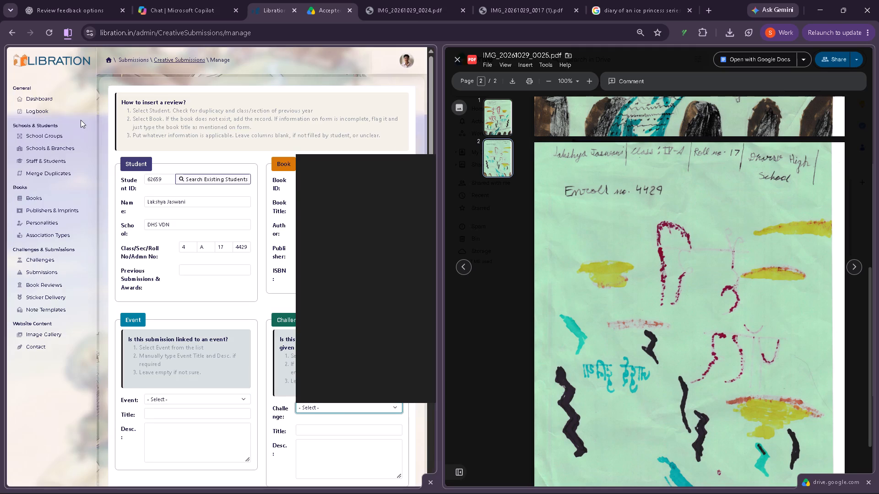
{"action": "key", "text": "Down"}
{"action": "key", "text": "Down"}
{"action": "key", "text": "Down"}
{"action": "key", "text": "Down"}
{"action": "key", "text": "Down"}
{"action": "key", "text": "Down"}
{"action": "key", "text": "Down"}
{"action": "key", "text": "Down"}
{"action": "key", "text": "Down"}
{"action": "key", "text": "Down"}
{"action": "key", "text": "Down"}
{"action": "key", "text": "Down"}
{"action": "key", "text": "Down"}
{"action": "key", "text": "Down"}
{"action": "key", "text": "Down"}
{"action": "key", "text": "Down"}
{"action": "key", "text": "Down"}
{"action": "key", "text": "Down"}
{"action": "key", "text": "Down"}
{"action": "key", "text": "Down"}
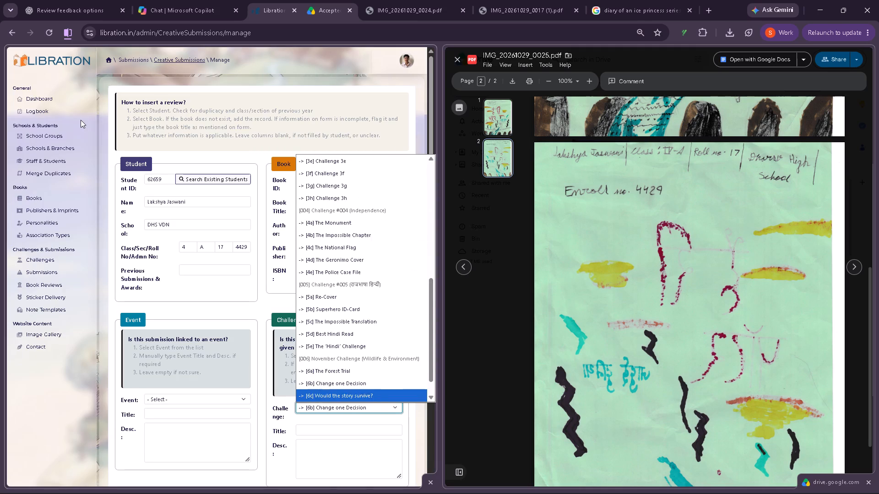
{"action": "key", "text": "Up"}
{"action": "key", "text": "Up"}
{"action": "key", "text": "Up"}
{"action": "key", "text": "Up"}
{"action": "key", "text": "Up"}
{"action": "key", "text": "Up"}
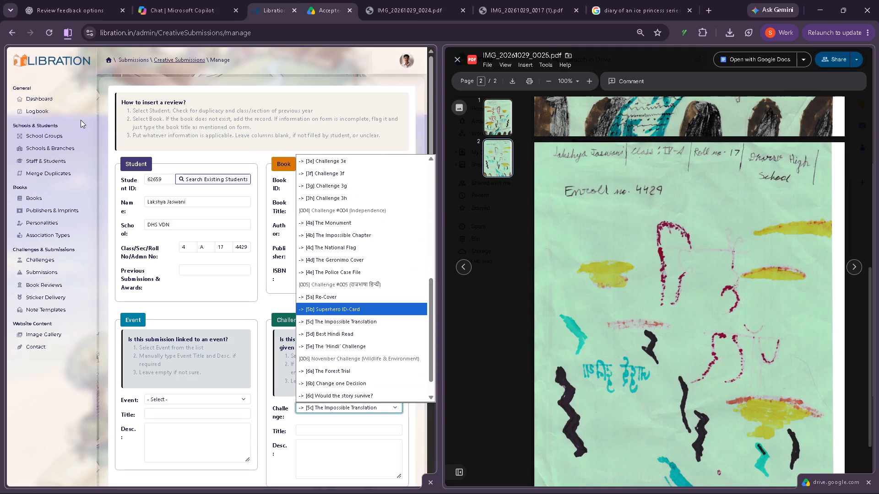
{"action": "scroll", "coordinate": [678, 237], "scroll_direction": "up", "scroll_amount": 8}
{"action": "scroll", "coordinate": [683, 237], "scroll_direction": "down", "scroll_amount": 1}
{"action": "scroll", "coordinate": [683, 237], "scroll_direction": "up", "scroll_amount": 1}
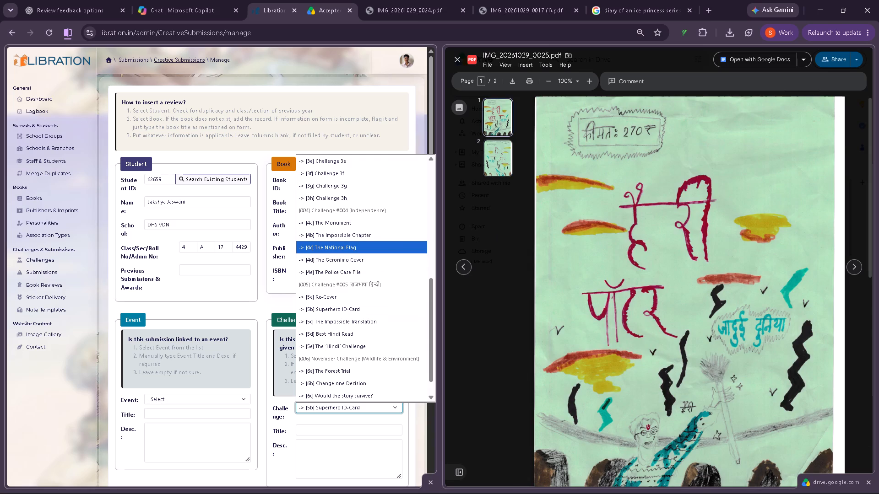
{"action": "key", "text": "Up"}
{"action": "key", "text": "Return"}
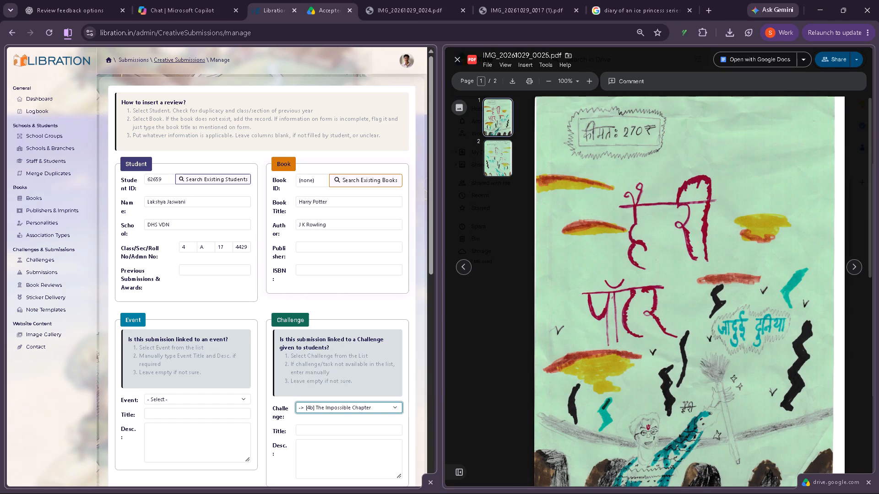
{"action": "key", "text": "Down"}
{"action": "key", "text": "Down"}
{"action": "key", "text": "Down"}
{"action": "key", "text": "Down"}
{"action": "key", "text": "Down"}
{"action": "key", "text": "Down"}
{"action": "key", "text": "Up"}
{"action": "key", "text": "Up"}
{"action": "key", "text": "Tab"}
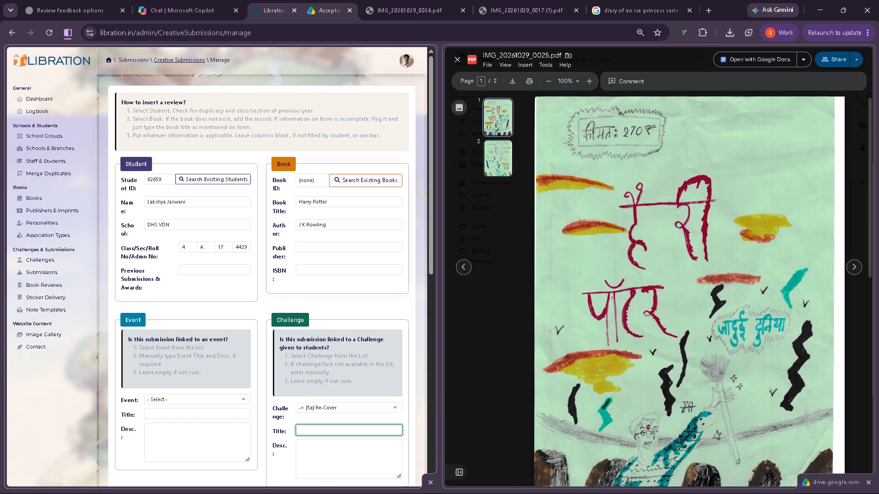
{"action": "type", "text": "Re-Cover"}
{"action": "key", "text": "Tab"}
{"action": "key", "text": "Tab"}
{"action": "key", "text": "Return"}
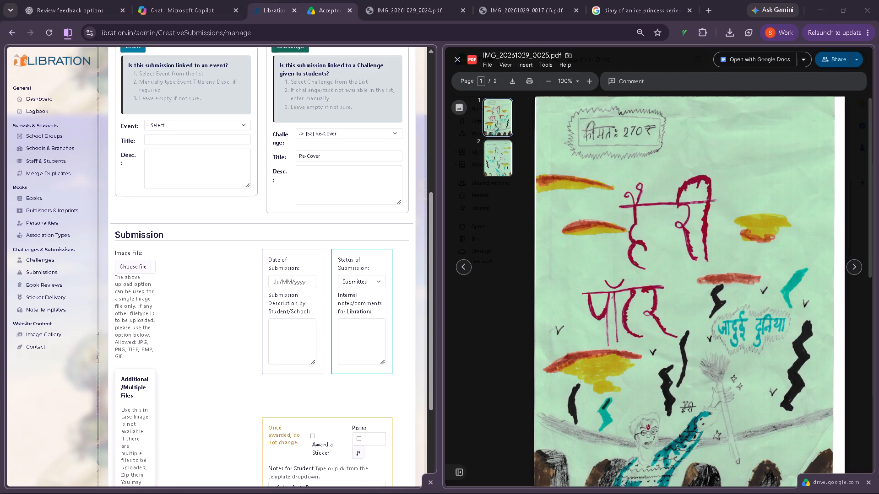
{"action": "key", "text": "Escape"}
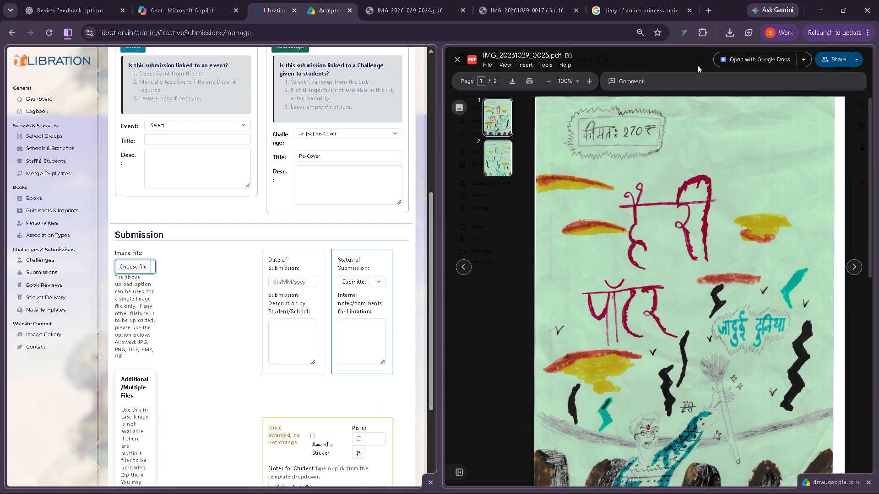
Shrink the scan to 50% and capture a screenshot of the full front cover artwork on page 1.
{"action": "double_click", "coordinate": [549, 86]}
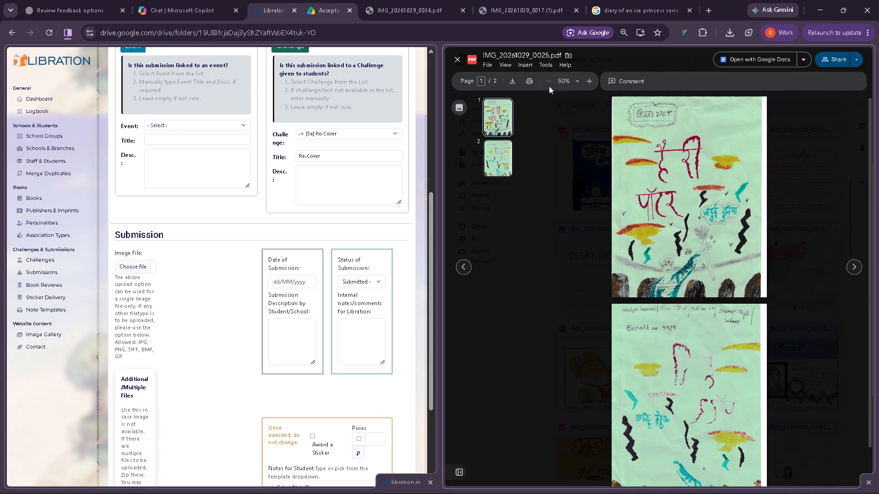
{"action": "key", "text": "shift+super+s"}
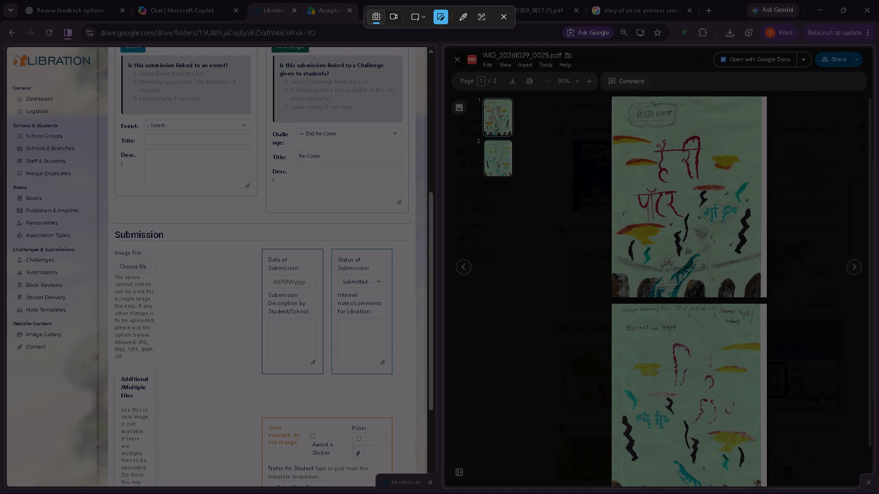
{"action": "left_click_drag", "start_coordinate": [613, 96], "coordinate": [759, 296]}
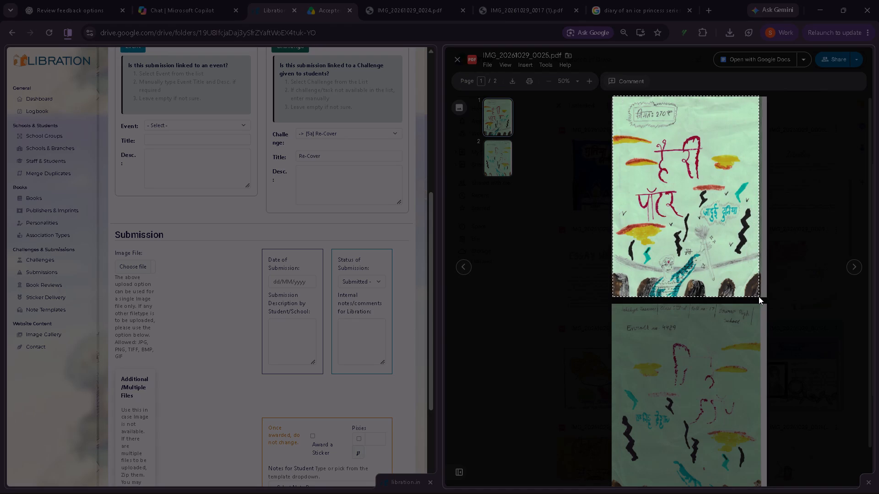
{"action": "left_click_drag", "start_coordinate": [759, 296], "coordinate": [760, 296]}
{"action": "left_click", "coordinate": [685, 94]}
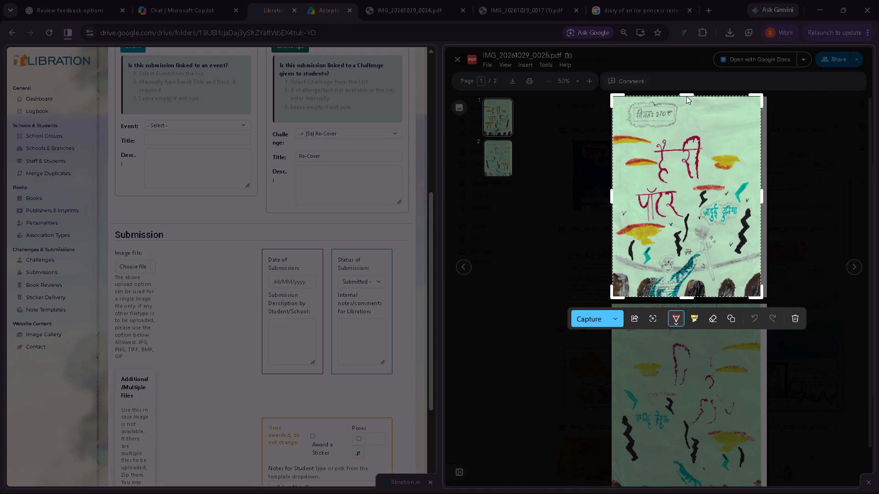
{"action": "left_click", "coordinate": [605, 319]}
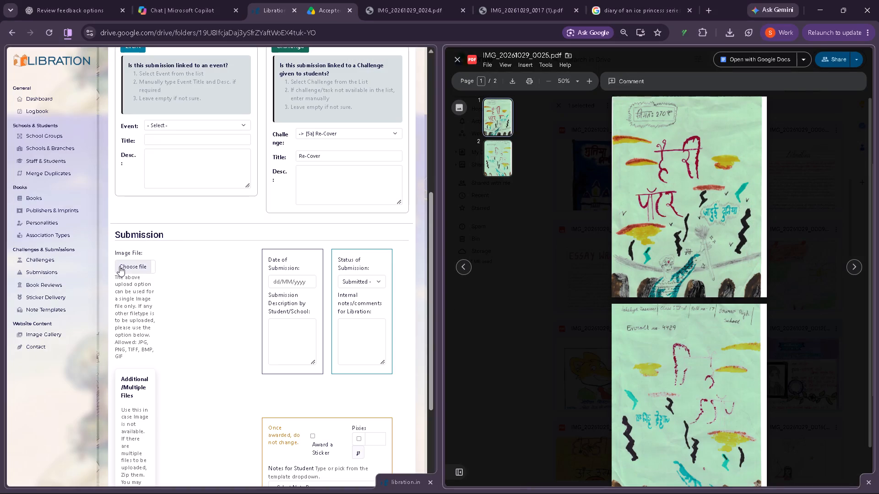
Attach the captured cover artwork as the submission's image file.
{"action": "left_click", "coordinate": [119, 266]}
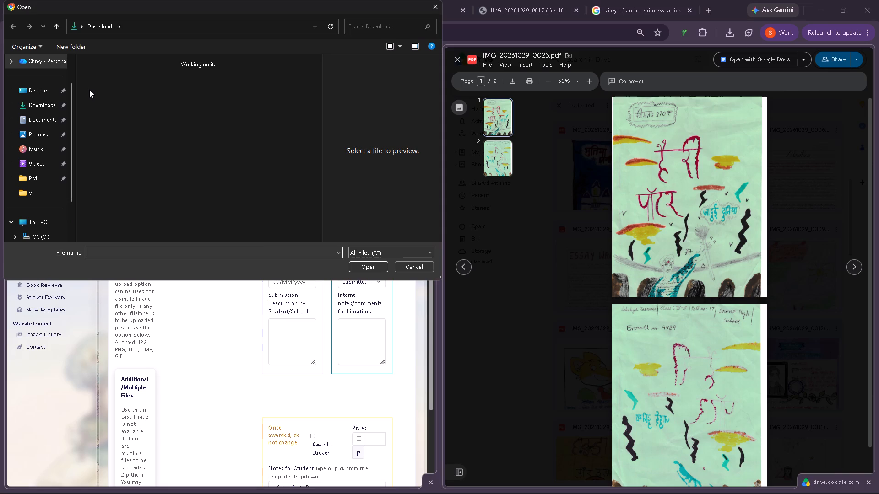
{"action": "left_click", "coordinate": [96, 102]}
{"action": "key", "text": "Return"}
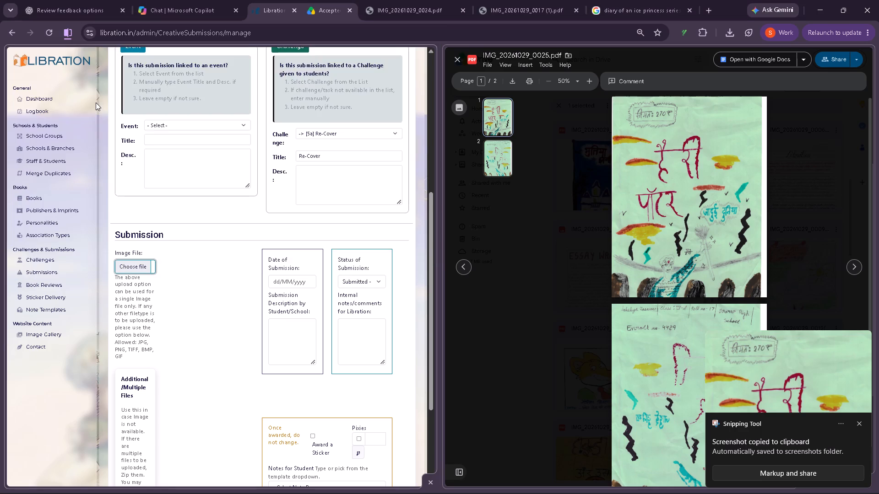
Set the date of submission to 30/10/2026 and the submission status to Approved.
{"action": "key", "text": "Tab"}
{"action": "key", "text": "Tab"}
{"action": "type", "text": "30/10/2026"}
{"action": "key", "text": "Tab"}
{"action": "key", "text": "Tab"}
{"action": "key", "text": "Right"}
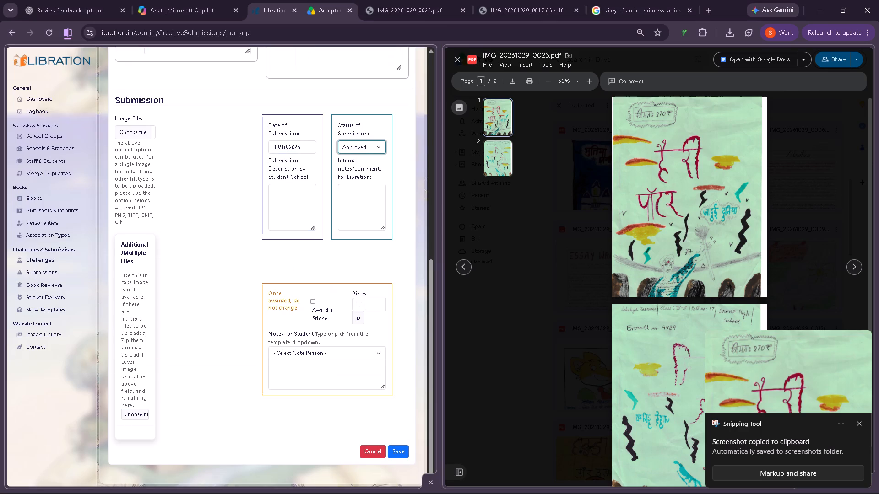
Award the submission a sticker and 300 Pixies.
{"action": "left_click", "coordinate": [323, 314]}
{"action": "left_click", "coordinate": [358, 303]}
{"action": "key", "text": "Tab"}
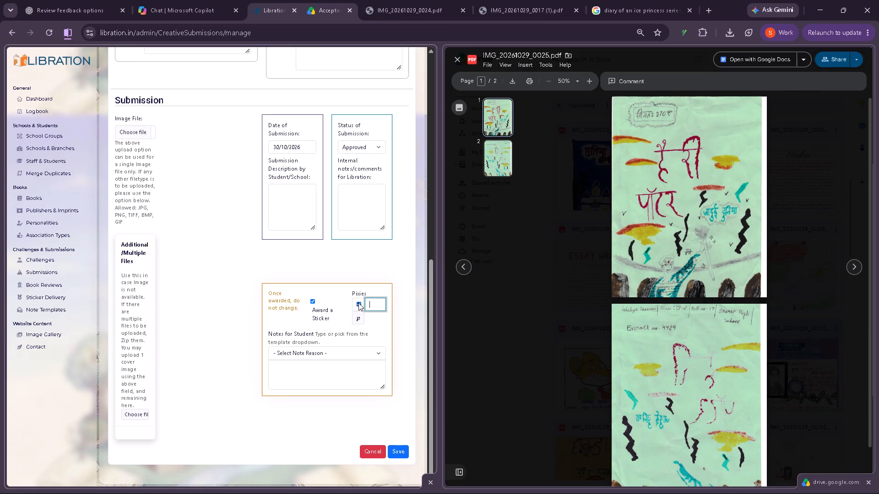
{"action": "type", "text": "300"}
Save the submission and start adding another one.
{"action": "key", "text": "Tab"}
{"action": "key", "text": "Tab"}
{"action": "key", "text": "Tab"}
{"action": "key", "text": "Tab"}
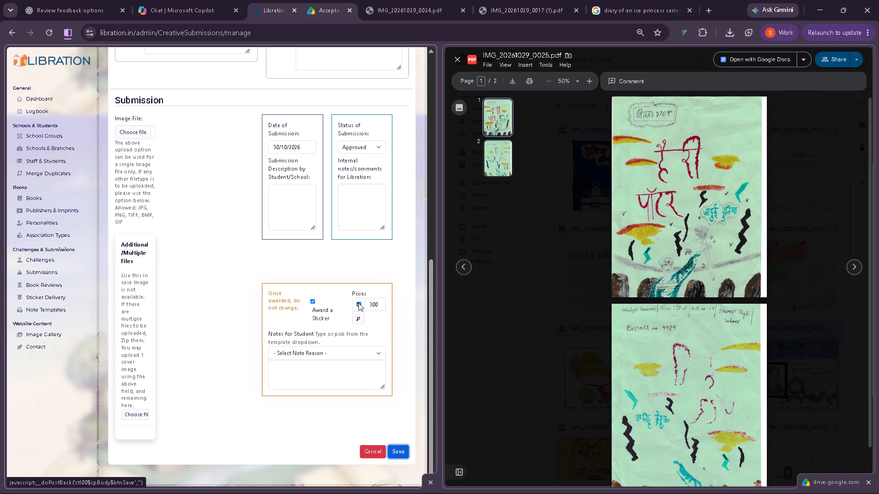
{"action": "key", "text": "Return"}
{"action": "left_click", "coordinate": [274, 318]}
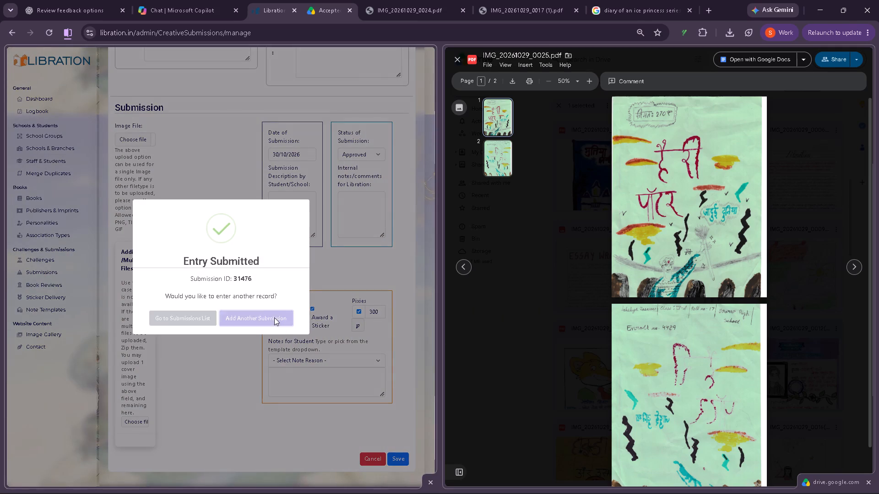
Mark the scanned PDF IMG_20261029_0025 as finished by adding (done) to the end of its file name.
{"action": "left_click", "coordinate": [509, 50]}
{"action": "key", "text": "Right"}
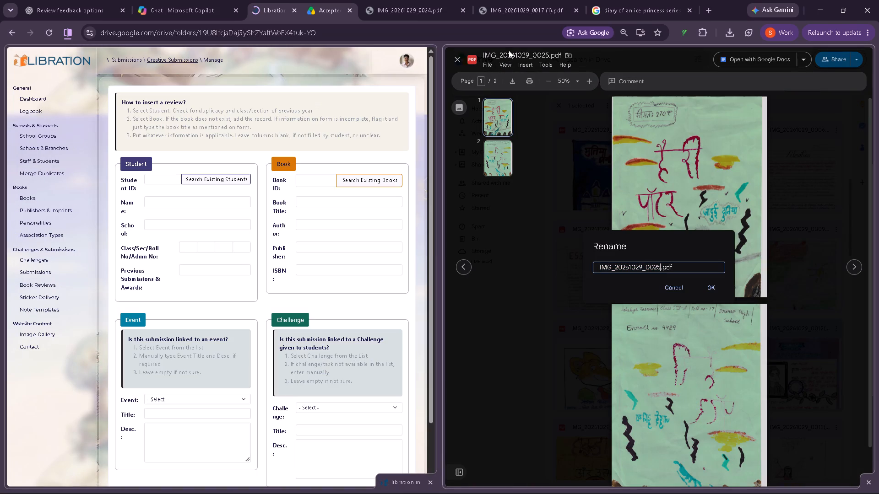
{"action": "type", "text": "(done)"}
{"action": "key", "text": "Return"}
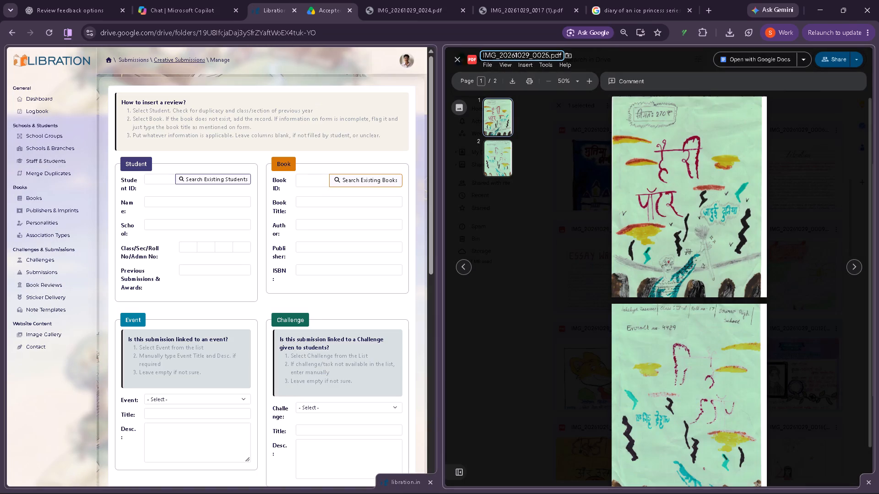
Go to the next scan, IMG_20261029_0026.pdf, and capture a screenshot of the bordered Alice character artwork on page 1.
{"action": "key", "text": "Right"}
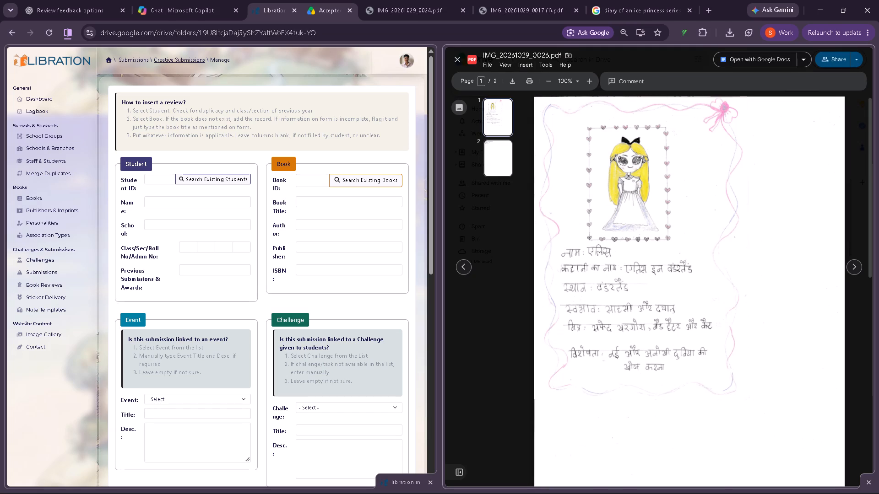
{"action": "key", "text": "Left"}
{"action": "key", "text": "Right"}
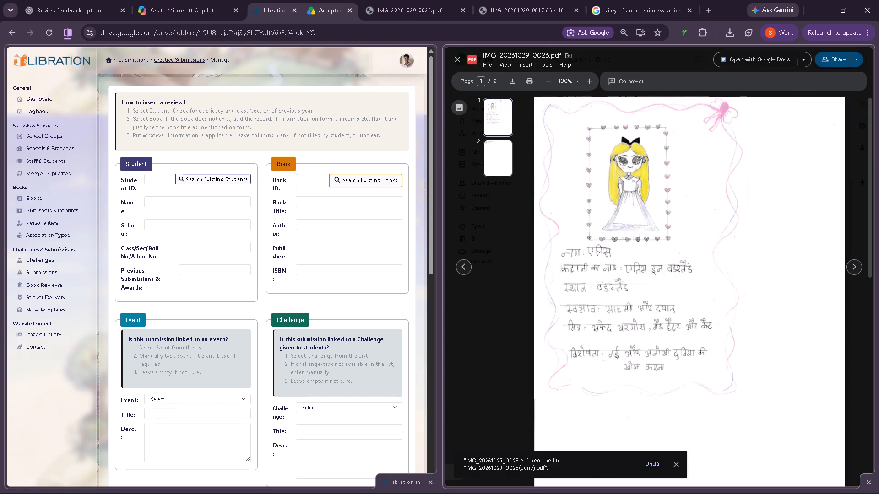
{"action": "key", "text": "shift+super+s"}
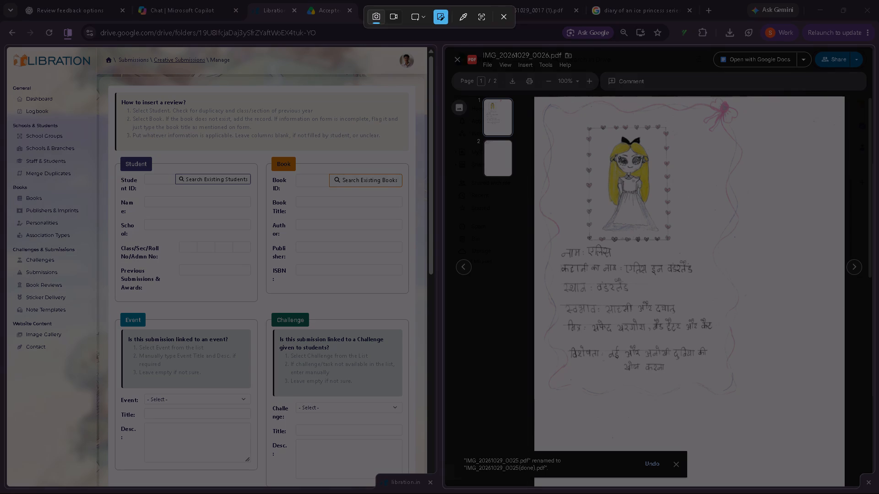
{"action": "left_click_drag", "start_coordinate": [534, 97], "coordinate": [772, 408]}
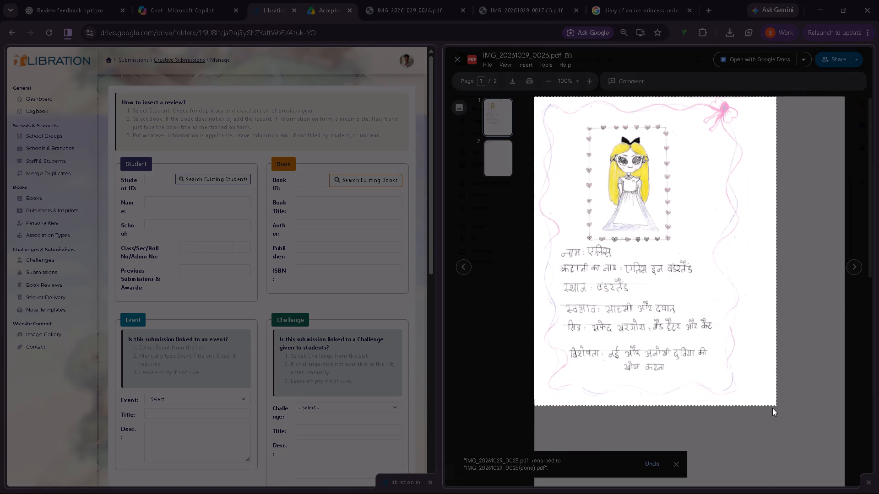
{"action": "left_click_drag", "start_coordinate": [772, 408], "coordinate": [759, 407]}
{"action": "left_click", "coordinate": [549, 425]}
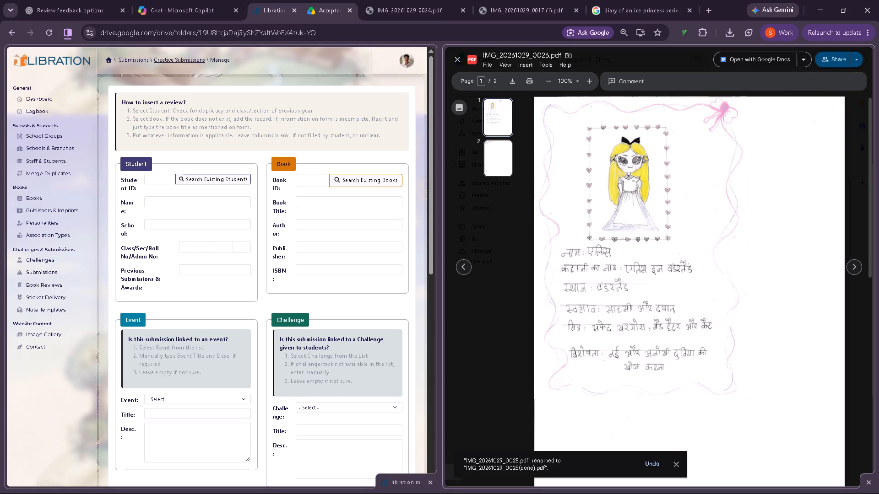
Check the student details on page 2 of the scan and search the existing students for the first name Zoya.
{"action": "scroll", "coordinate": [638, 230], "scroll_direction": "down", "scroll_amount": 4}
{"action": "scroll", "coordinate": [637, 231], "scroll_direction": "up", "scroll_amount": 1}
{"action": "scroll", "coordinate": [636, 231], "scroll_direction": "down", "scroll_amount": 1}
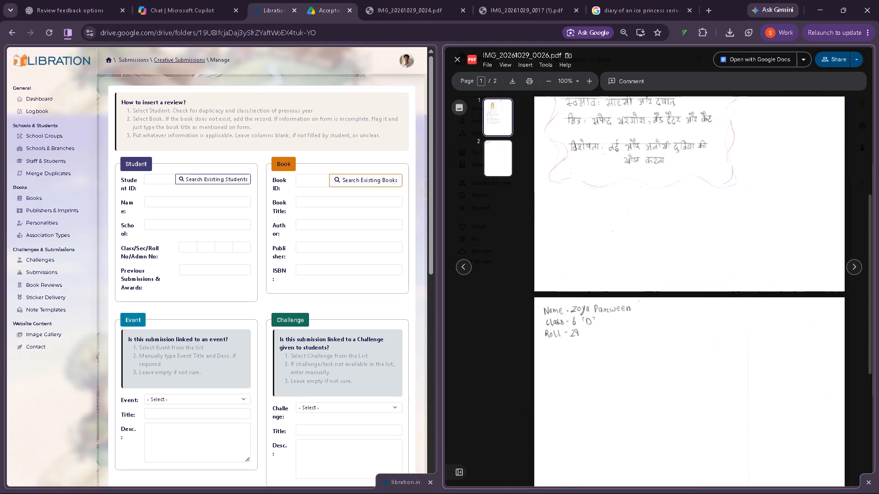
{"action": "scroll", "coordinate": [634, 232], "scroll_direction": "down", "scroll_amount": 2}
{"action": "left_click", "coordinate": [227, 179]}
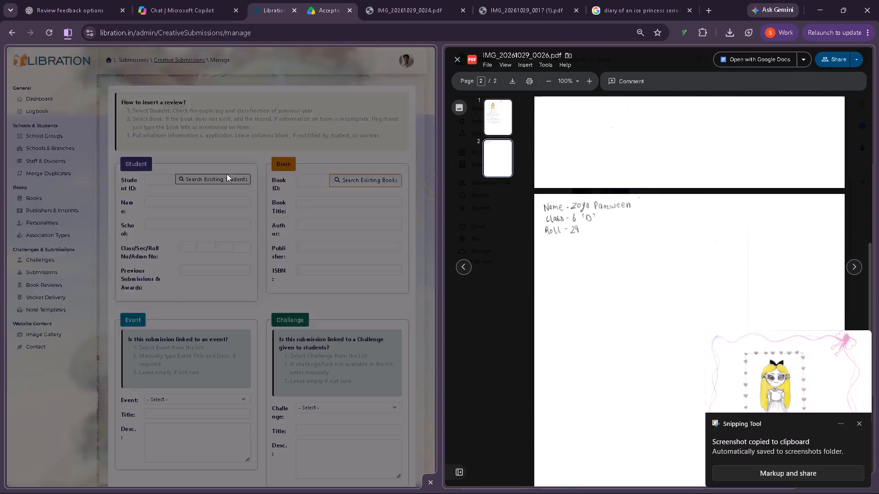
{"action": "left_click", "coordinate": [214, 121]}
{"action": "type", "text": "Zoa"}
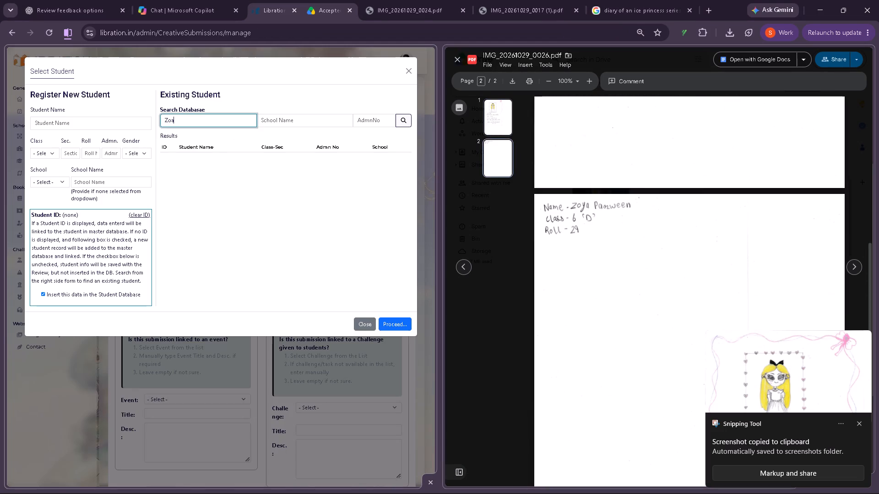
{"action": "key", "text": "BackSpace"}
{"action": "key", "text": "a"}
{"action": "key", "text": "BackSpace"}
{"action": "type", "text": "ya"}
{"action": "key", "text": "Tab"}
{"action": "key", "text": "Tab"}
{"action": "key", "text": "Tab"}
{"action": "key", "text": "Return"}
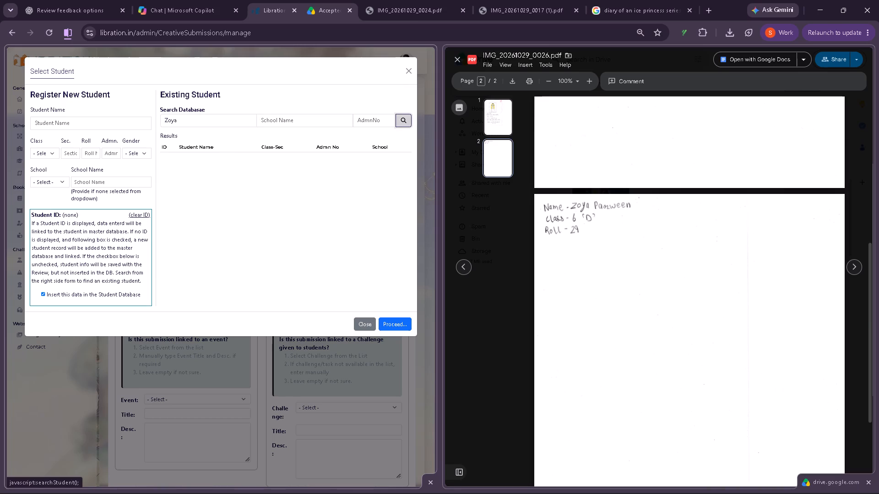
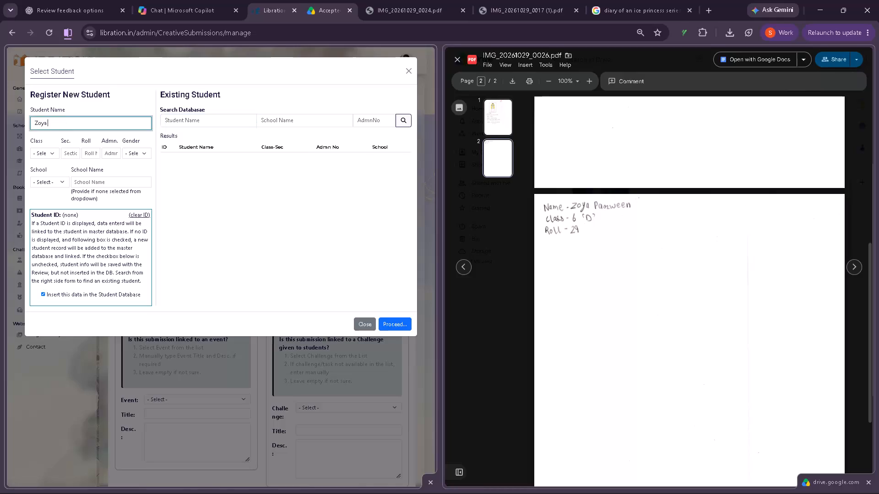
Register the student named on the scan as a new student in class 6, section D, roll 29, school DHS VDN.
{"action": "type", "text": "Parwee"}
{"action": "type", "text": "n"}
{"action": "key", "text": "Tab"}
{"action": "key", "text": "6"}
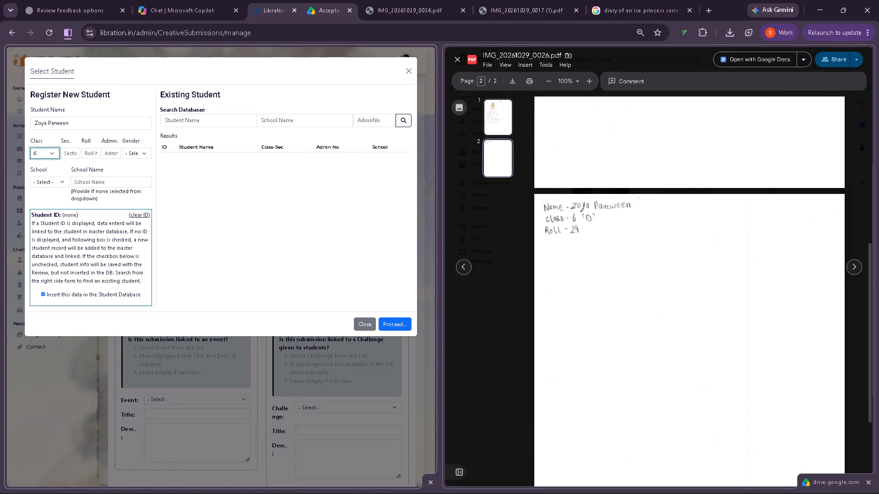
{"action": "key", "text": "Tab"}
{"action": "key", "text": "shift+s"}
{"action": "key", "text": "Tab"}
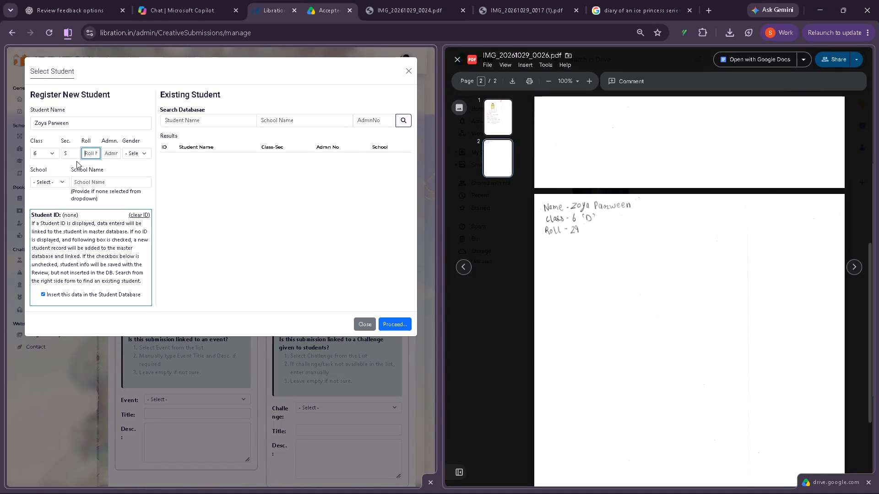
{"action": "left_click", "coordinate": [73, 155]}
{"action": "key", "text": "BackSpace"}
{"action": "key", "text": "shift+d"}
{"action": "key", "text": "Tab"}
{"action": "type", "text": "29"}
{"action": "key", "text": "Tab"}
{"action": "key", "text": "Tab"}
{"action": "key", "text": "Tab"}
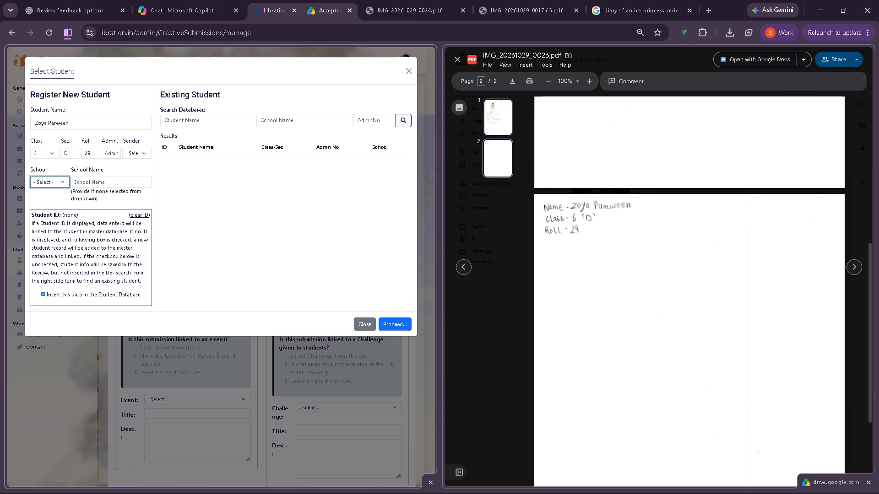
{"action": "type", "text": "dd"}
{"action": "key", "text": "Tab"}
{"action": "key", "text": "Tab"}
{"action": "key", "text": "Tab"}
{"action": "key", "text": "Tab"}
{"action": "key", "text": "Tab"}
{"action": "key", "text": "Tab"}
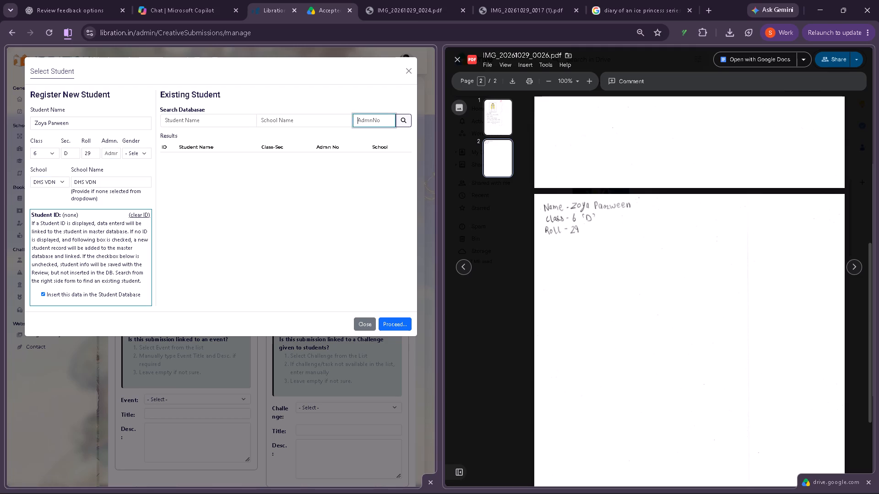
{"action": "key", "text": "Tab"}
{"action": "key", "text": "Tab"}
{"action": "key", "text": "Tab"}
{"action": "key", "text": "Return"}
Search existing books for Alice and link Alice in the Wonderland by Lewis Carroll, ID 907, to the submission.
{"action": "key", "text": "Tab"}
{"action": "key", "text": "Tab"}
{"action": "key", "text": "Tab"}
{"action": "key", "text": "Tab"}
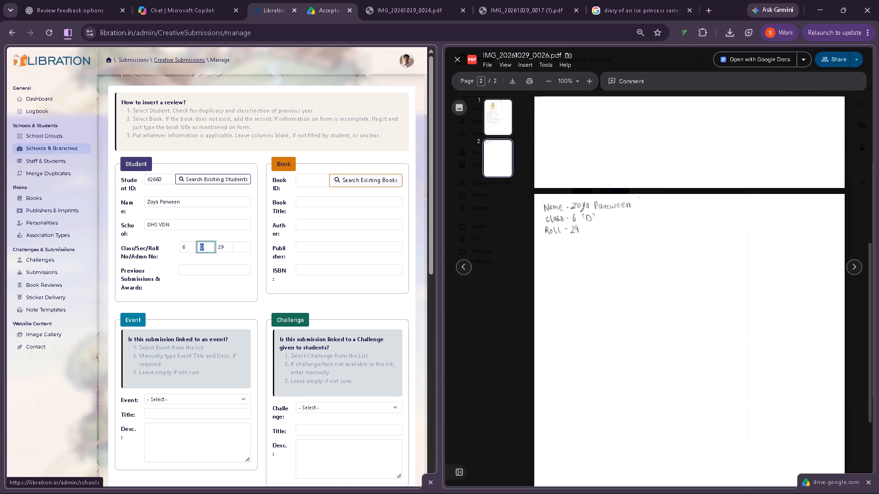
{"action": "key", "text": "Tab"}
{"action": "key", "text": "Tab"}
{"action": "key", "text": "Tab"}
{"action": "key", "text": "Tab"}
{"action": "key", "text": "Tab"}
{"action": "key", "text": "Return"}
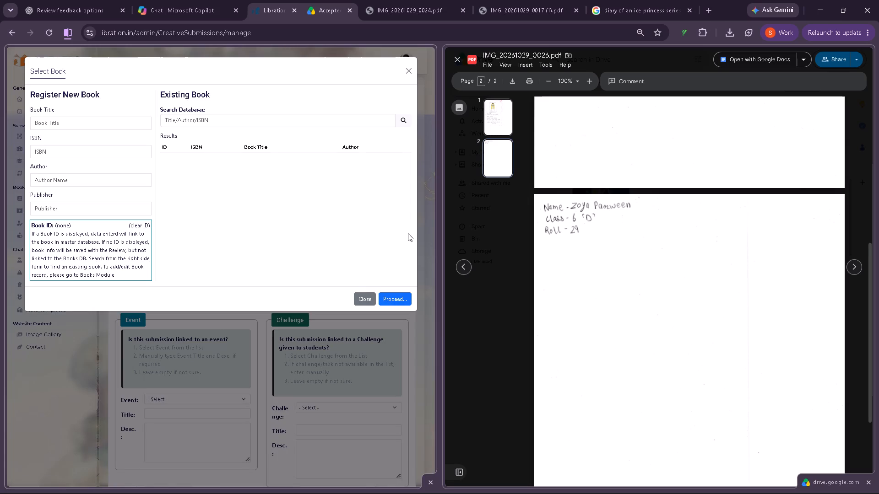
{"action": "scroll", "coordinate": [646, 260], "scroll_direction": "up", "scroll_amount": 8}
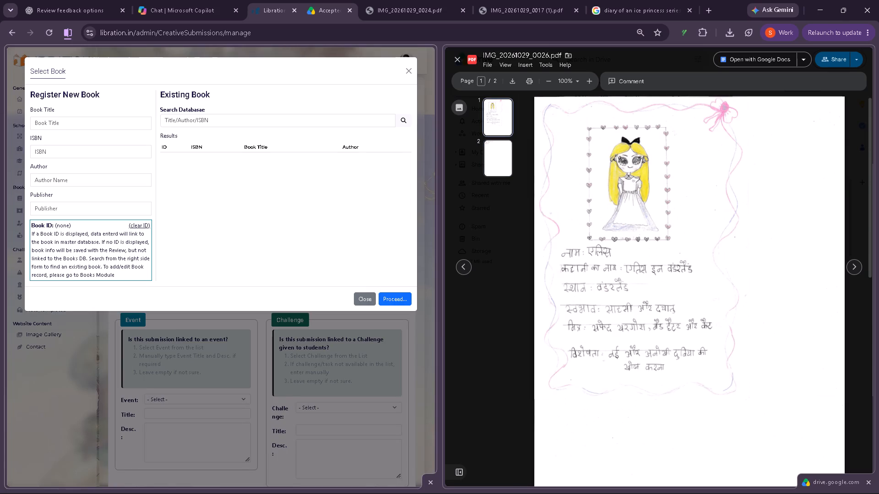
{"action": "left_click", "coordinate": [319, 123]}
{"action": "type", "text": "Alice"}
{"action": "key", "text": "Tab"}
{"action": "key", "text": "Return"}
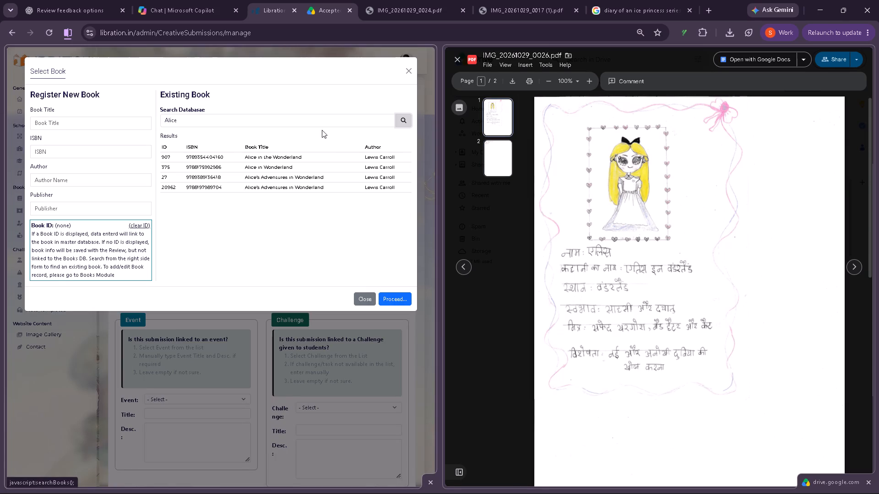
{"action": "left_click", "coordinate": [323, 152]}
{"action": "left_click", "coordinate": [391, 294]}
Link the submission to challenge [5b] Superhero ID-Card and enter Superhero ID-Card as the challenge title.
{"action": "scroll", "coordinate": [356, 392], "scroll_direction": "down", "scroll_amount": 2}
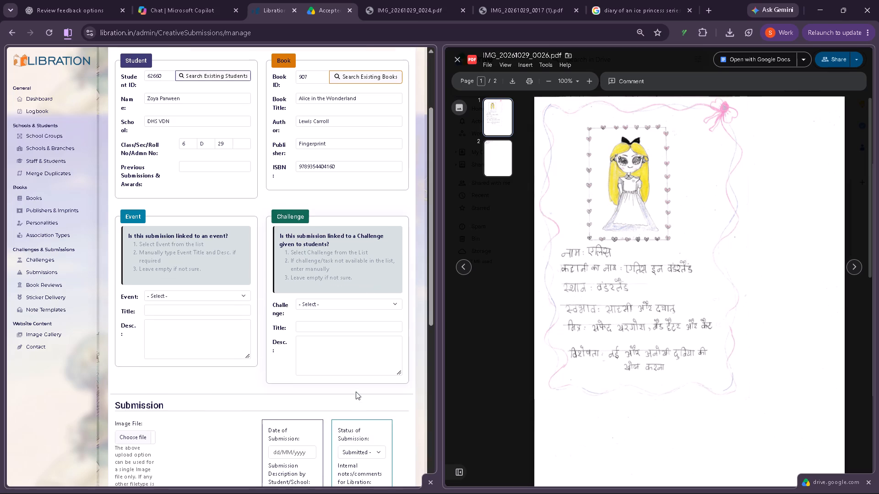
{"action": "left_click", "coordinate": [336, 308]}
{"action": "scroll", "coordinate": [351, 259], "scroll_direction": "down", "scroll_amount": 4}
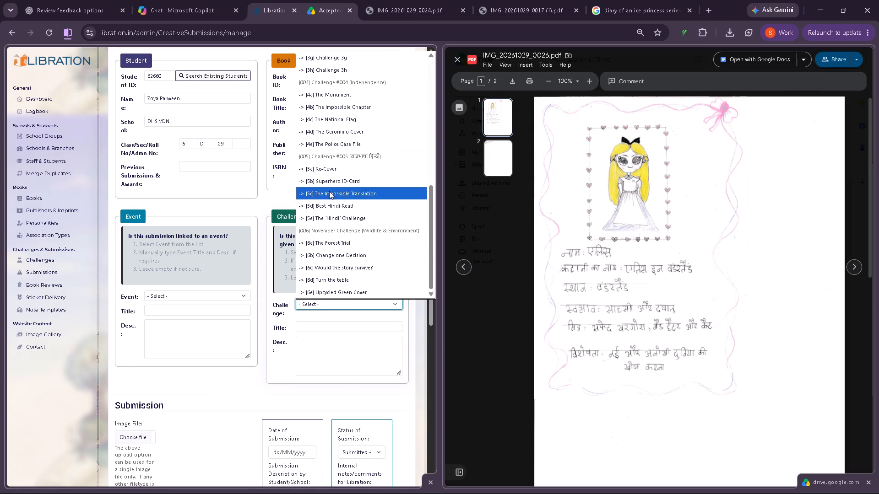
{"action": "left_click", "coordinate": [327, 184]}
{"action": "key", "text": "Tab"}
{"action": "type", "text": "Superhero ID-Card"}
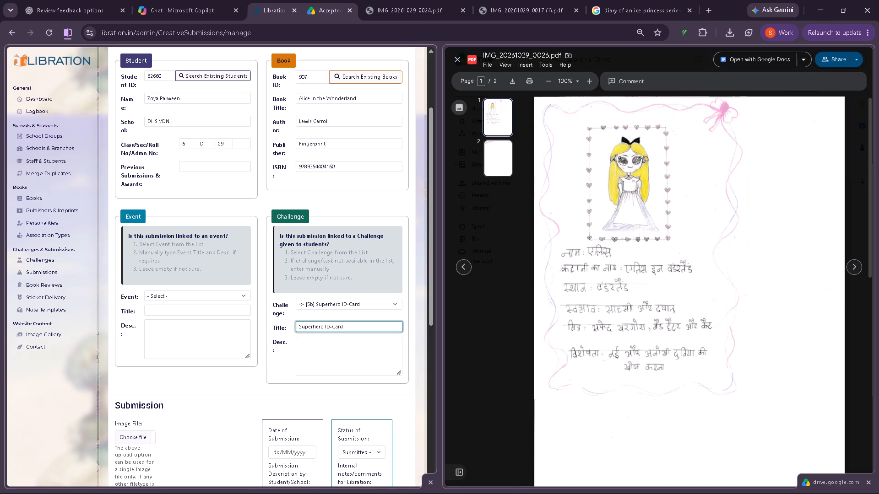
Attach the captured Alice character artwork as the submission's image file.
{"action": "scroll", "coordinate": [303, 326], "scroll_direction": "down", "scroll_amount": 3}
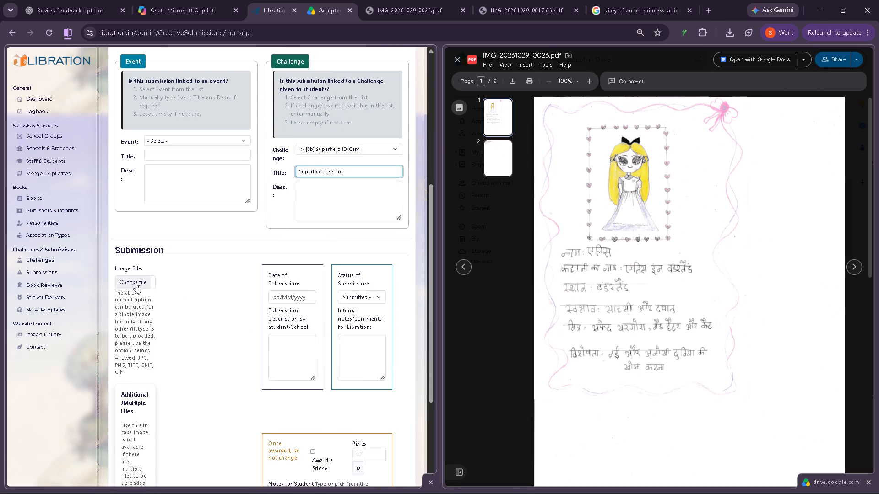
{"action": "left_click", "coordinate": [136, 283]}
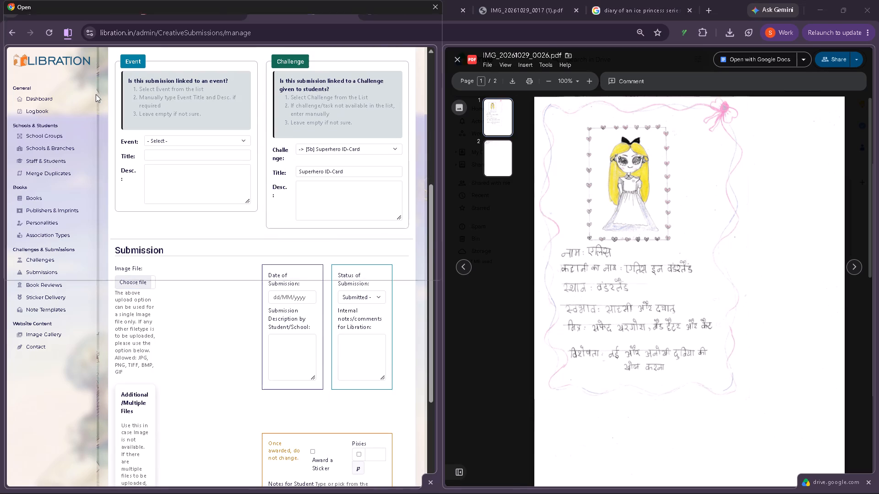
{"action": "left_click", "coordinate": [96, 94]}
{"action": "key", "text": "Return"}
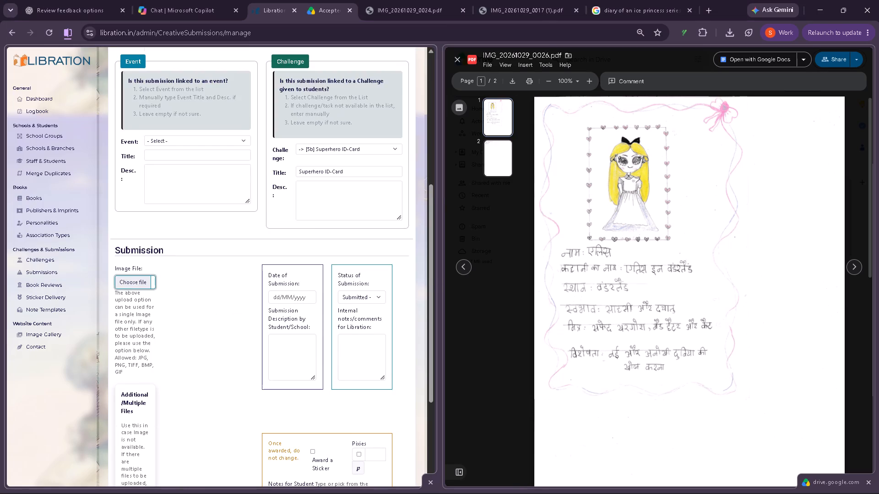
Set the date of submission to 30/10/2026 and the submission status to Approved.
{"action": "key", "text": "Tab"}
{"action": "key", "text": "Tab"}
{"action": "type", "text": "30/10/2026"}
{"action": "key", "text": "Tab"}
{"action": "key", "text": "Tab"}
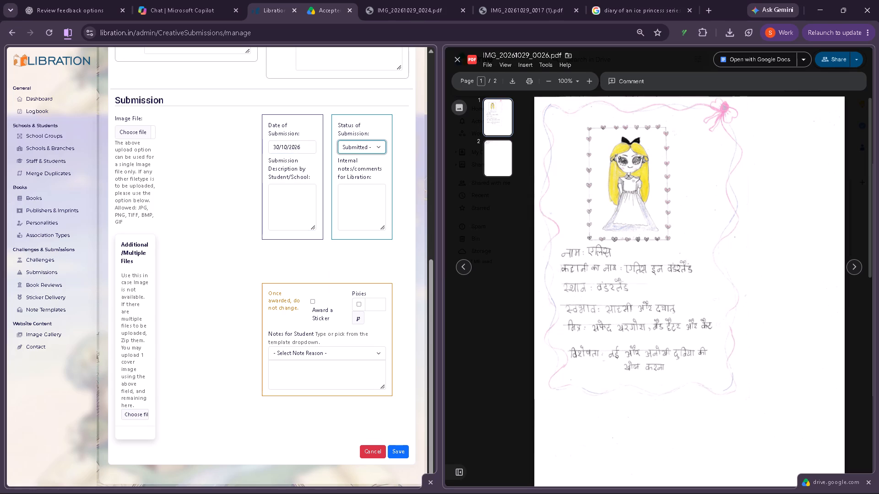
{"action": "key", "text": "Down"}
Award a sticker and 300 Pixies for the submission.
{"action": "left_click", "coordinate": [321, 315]}
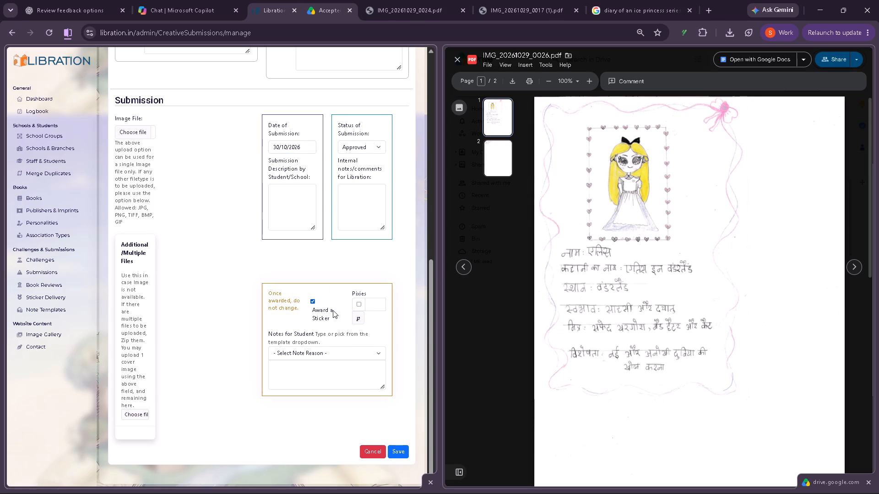
{"action": "left_click", "coordinate": [361, 306]}
{"action": "left_click", "coordinate": [360, 306]}
{"action": "key", "text": "Tab"}
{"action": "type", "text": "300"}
Save the submission and start adding another one.
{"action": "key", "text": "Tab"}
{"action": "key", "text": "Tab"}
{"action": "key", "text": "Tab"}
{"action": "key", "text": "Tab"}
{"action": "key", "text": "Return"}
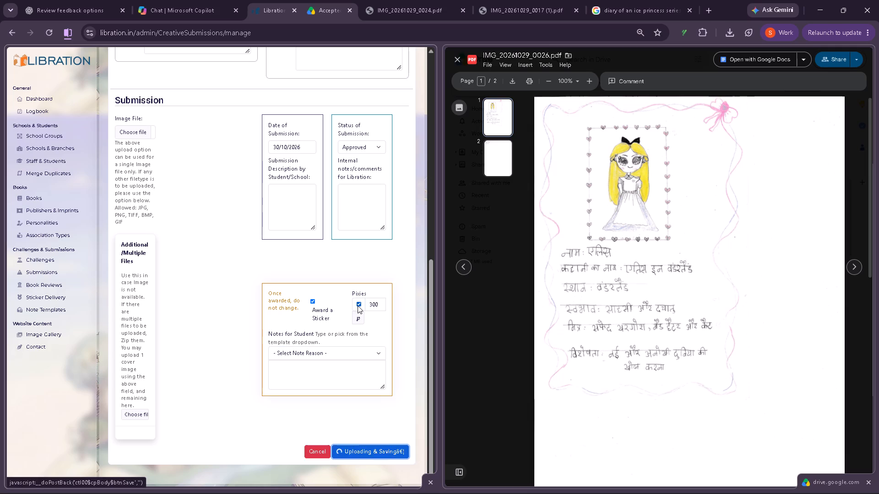
{"action": "left_click", "coordinate": [259, 316]}
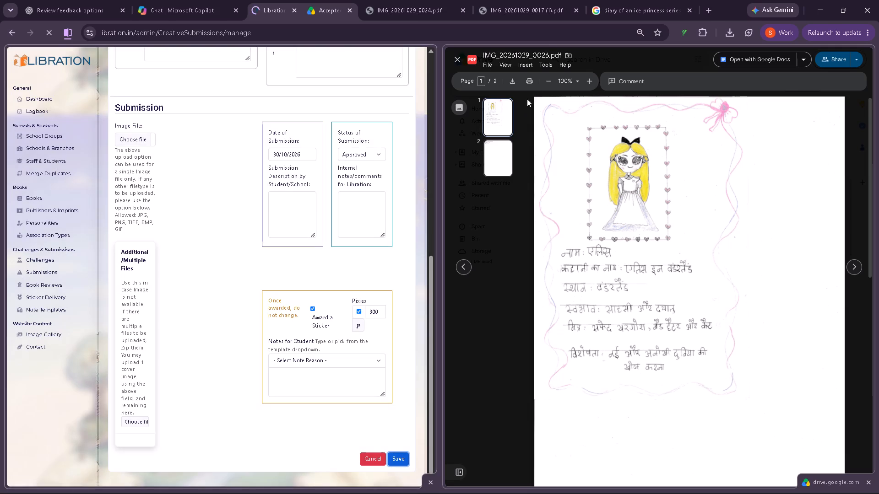
Mark the scanned PDF IMG_20261029_0026 as finished by adding (done) to the end of its file name.
{"action": "left_click", "coordinate": [533, 56]}
{"action": "key", "text": "Right"}
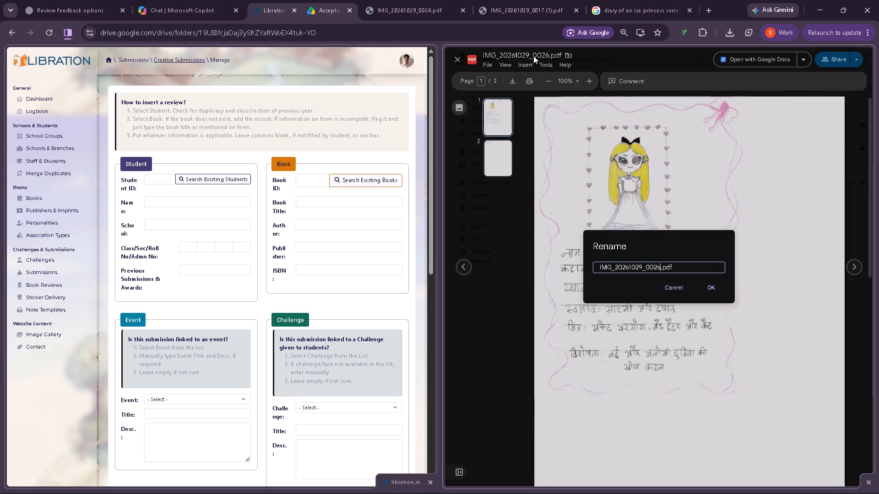
{"action": "key", "text": "shift+parenleft"}
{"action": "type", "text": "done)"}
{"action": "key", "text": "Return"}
Go to the next scan, IMG_20261029_0027.pdf, and capture a screenshot of the full IKIGAI book cover artwork on page 1.
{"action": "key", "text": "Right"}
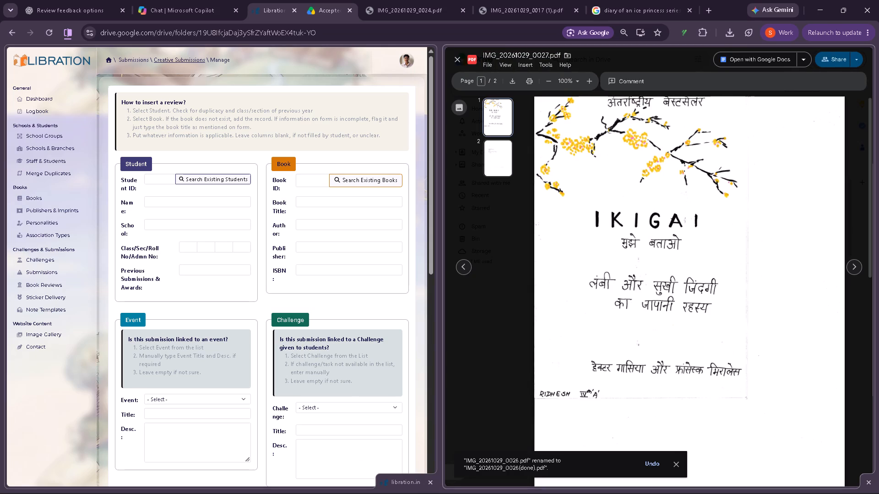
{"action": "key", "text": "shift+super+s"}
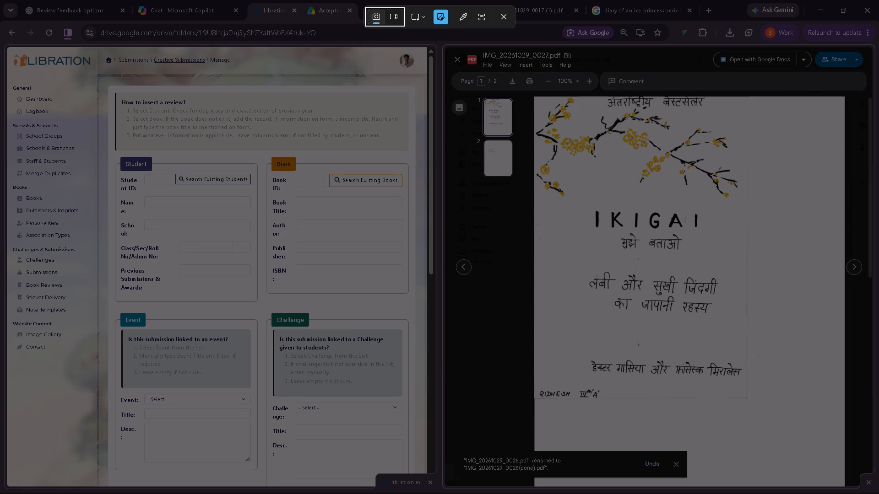
{"action": "left_click_drag", "start_coordinate": [534, 97], "coordinate": [696, 317]}
{"action": "left_click_drag", "start_coordinate": [703, 325], "coordinate": [739, 385]}
{"action": "left_click", "coordinate": [695, 316]}
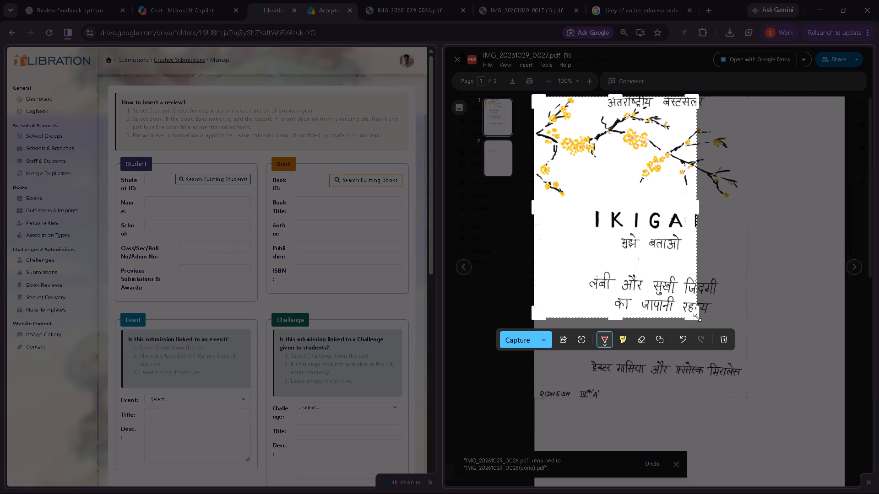
{"action": "left_click_drag", "start_coordinate": [697, 317], "coordinate": [753, 400]}
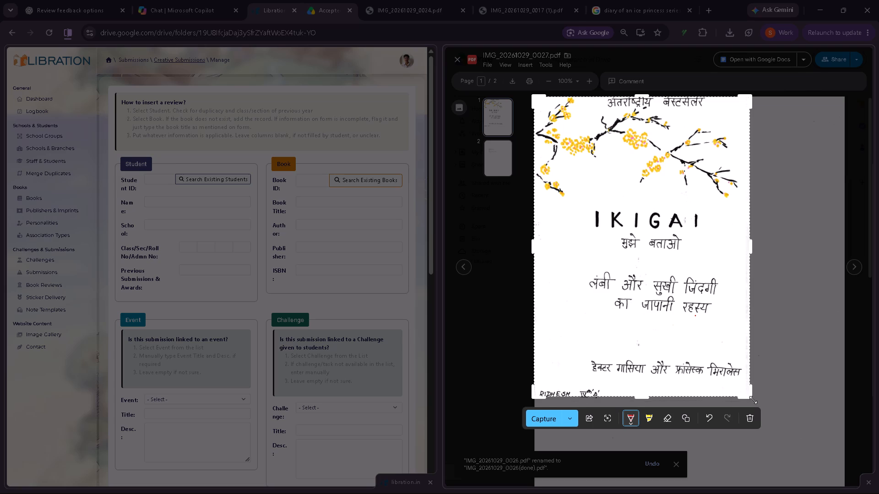
{"action": "left_click_drag", "start_coordinate": [753, 400], "coordinate": [754, 399]}
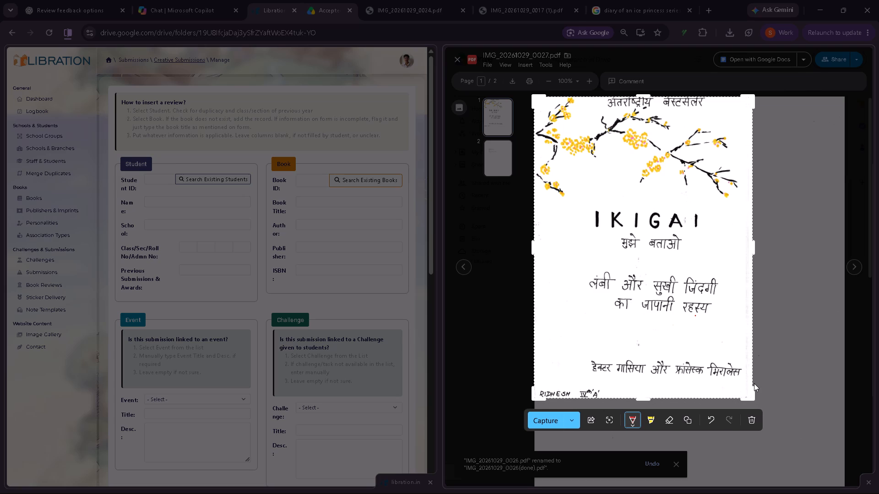
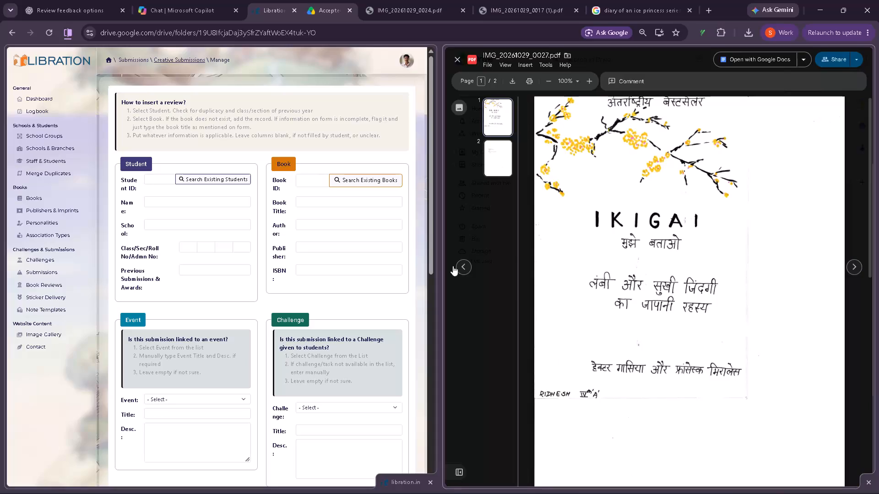
Search the existing students by the first name written on the scanned IKIGAI cover.
{"action": "left_click", "coordinate": [217, 176]}
{"action": "left_click", "coordinate": [247, 119]}
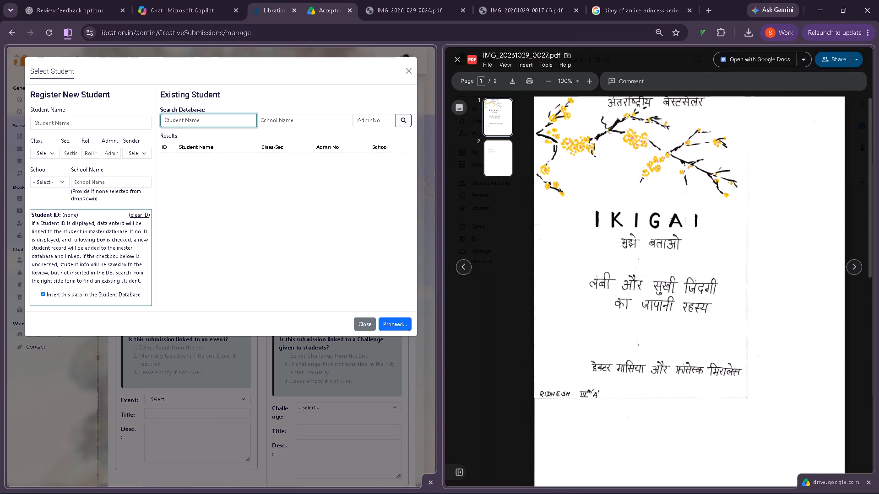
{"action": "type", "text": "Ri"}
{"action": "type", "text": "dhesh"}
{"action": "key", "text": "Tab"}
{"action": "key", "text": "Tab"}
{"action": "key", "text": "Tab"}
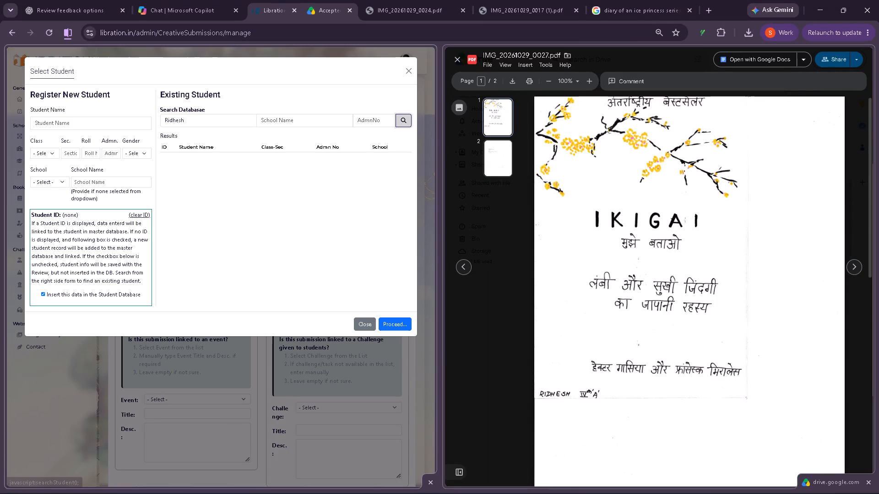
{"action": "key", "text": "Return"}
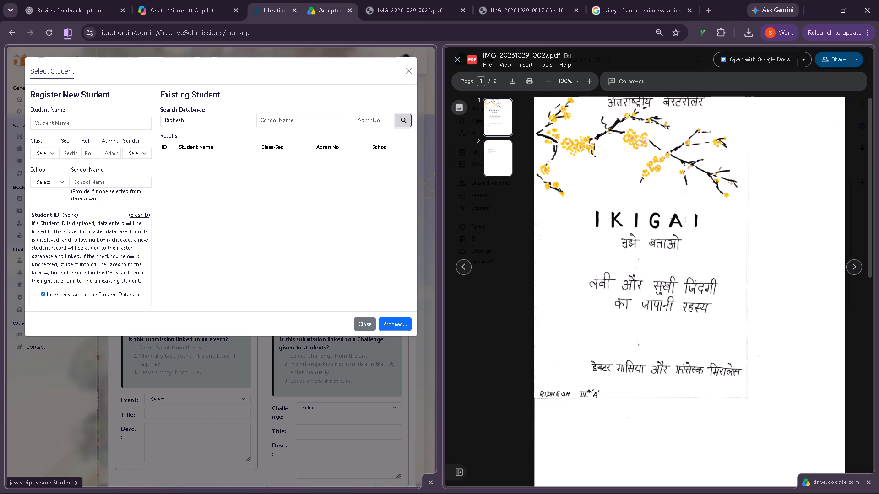
Start registering a new student by moving the searched first name into the registration form and setting class 4, section A.
{"action": "left_click", "coordinate": [221, 120]}
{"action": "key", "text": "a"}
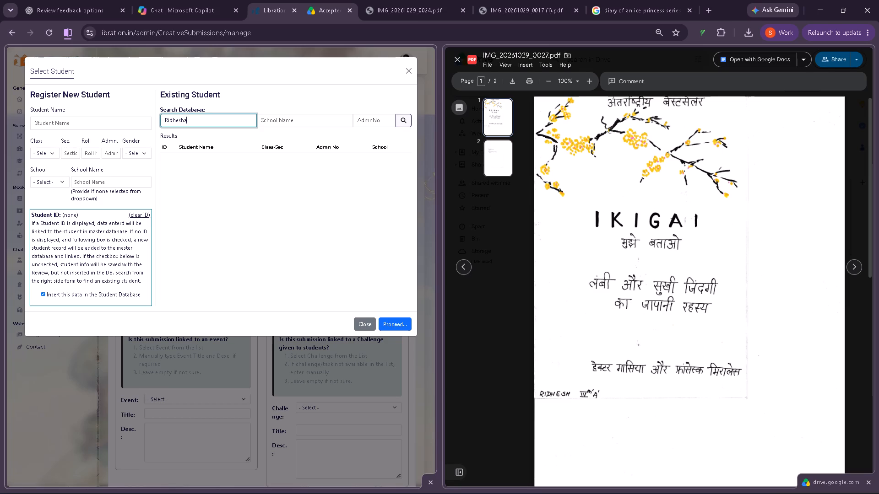
{"action": "key", "text": "BackSpace"}
{"action": "key", "text": "ctrl+a"}
{"action": "key", "text": "ctrl+x"}
{"action": "left_click", "coordinate": [109, 124], "text": "ctrl"}
{"action": "key", "text": "ctrl+v"}
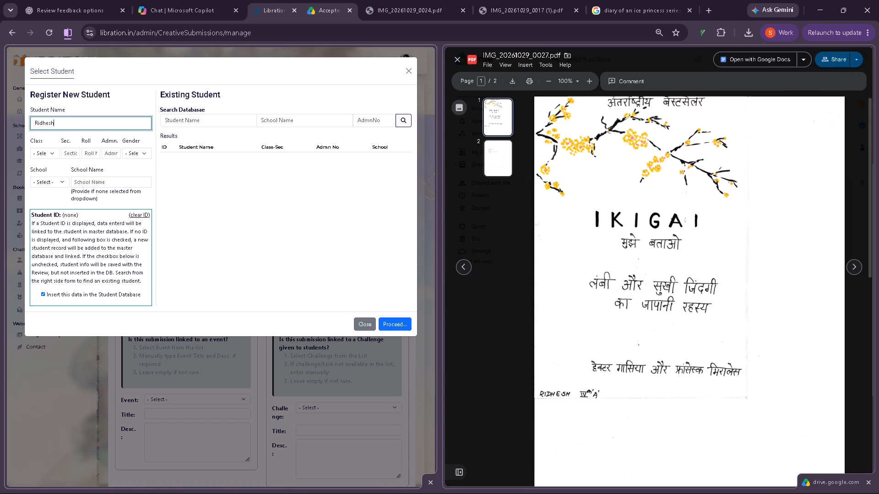
{"action": "key", "text": "Tab"}
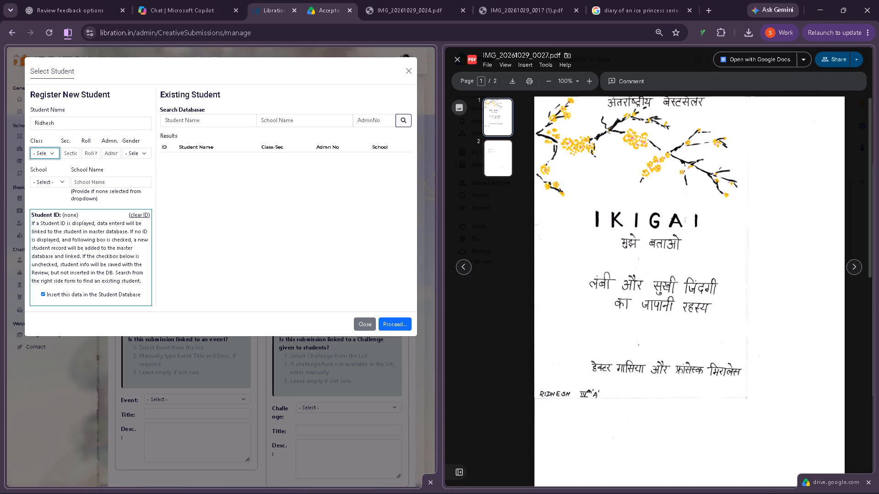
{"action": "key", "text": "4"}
{"action": "key", "text": "Tab"}
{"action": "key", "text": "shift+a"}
{"action": "key", "text": "Tab"}
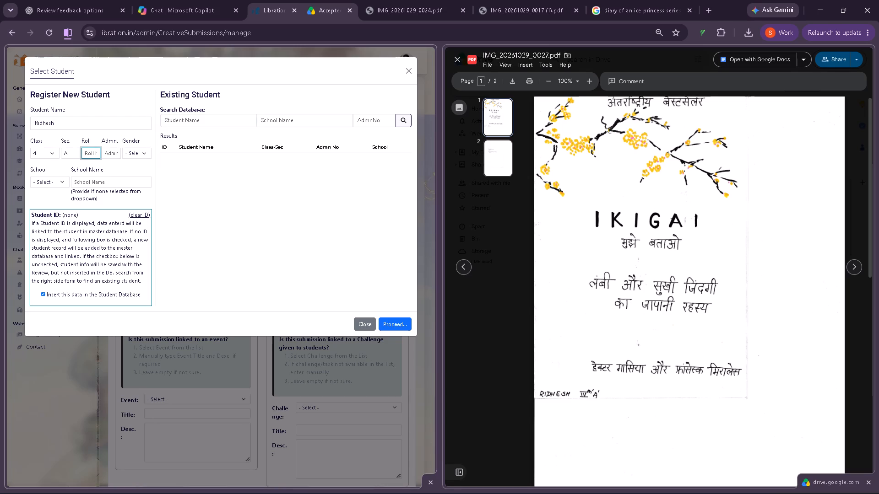
Enter the admission number read from page 2 of the scan, choose school DHS VDN, and register the student for the submission.
{"action": "scroll", "coordinate": [679, 233], "scroll_direction": "down", "scroll_amount": 7}
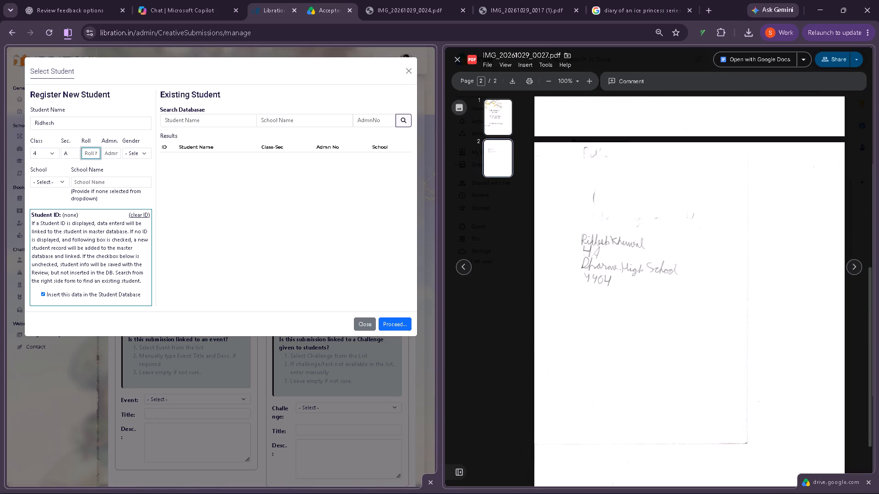
{"action": "key", "text": "Tab"}
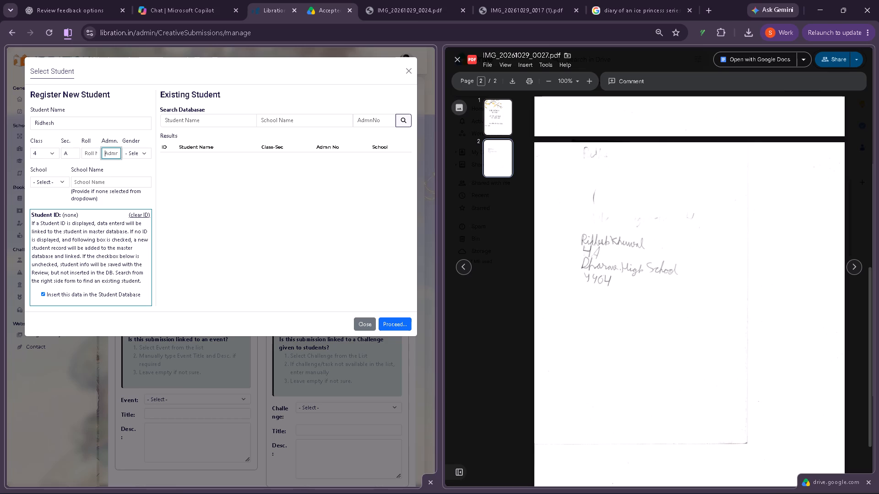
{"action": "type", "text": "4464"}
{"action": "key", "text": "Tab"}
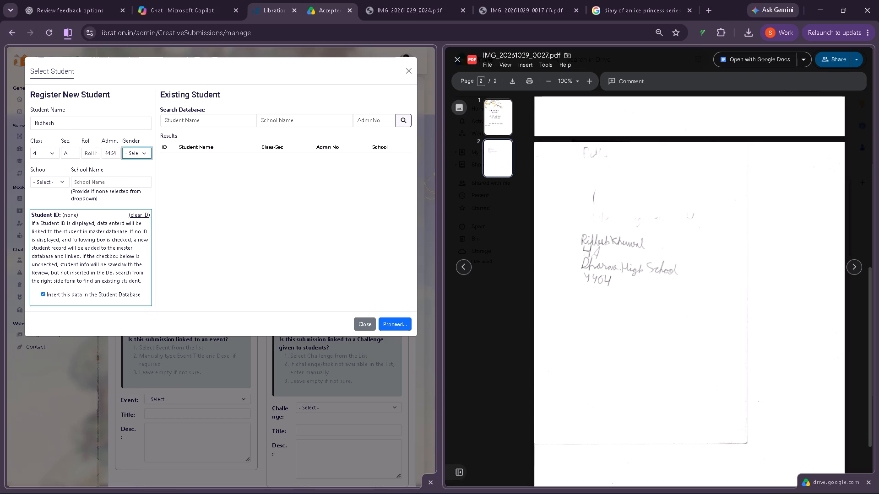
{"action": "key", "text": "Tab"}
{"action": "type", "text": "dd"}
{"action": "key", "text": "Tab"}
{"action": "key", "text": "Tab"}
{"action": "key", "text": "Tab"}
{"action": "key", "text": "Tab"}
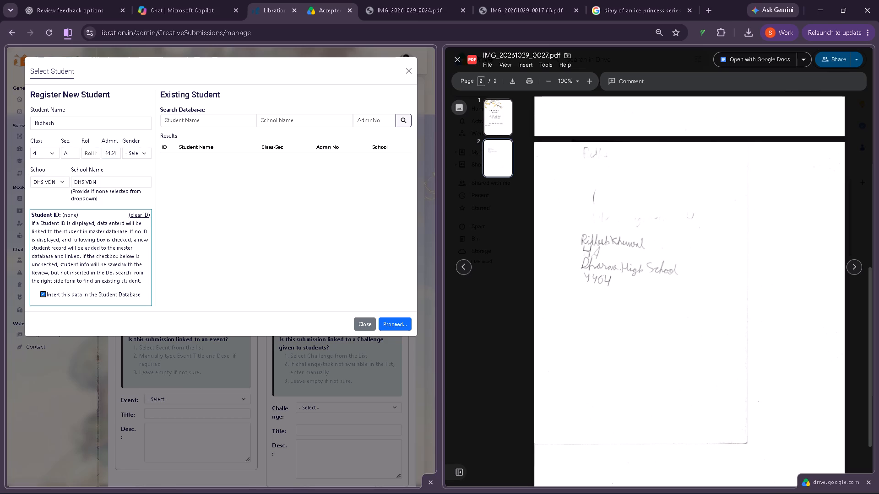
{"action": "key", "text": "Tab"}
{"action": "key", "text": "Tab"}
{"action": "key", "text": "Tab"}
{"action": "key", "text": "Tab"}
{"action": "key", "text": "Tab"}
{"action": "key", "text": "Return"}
Find Ikigai among the existing books and link "Ikigai, The Japanese Secret to a Long and Happy Life" to the submission.
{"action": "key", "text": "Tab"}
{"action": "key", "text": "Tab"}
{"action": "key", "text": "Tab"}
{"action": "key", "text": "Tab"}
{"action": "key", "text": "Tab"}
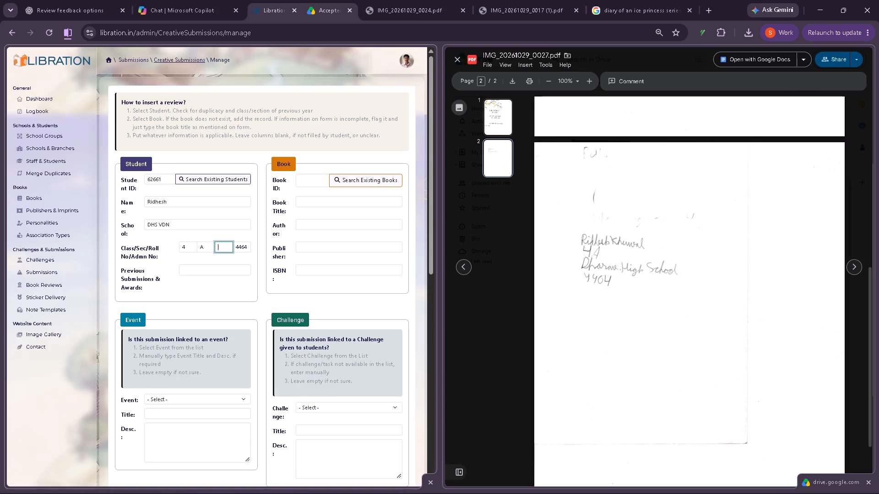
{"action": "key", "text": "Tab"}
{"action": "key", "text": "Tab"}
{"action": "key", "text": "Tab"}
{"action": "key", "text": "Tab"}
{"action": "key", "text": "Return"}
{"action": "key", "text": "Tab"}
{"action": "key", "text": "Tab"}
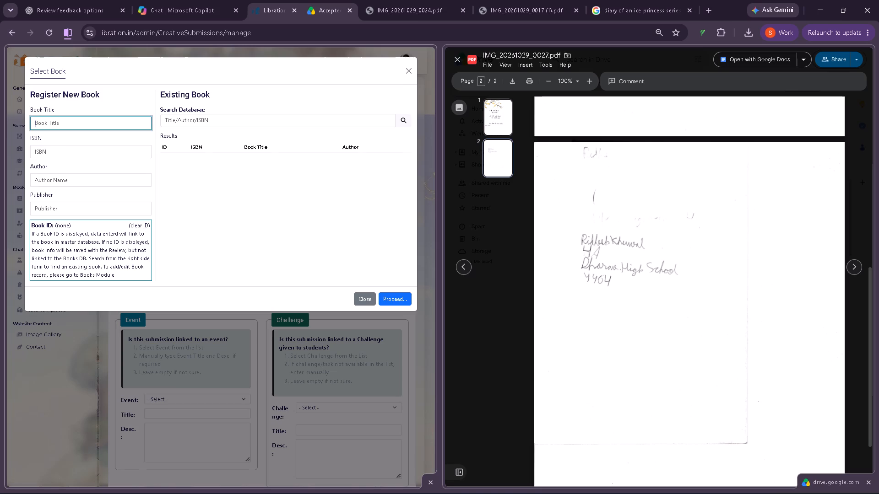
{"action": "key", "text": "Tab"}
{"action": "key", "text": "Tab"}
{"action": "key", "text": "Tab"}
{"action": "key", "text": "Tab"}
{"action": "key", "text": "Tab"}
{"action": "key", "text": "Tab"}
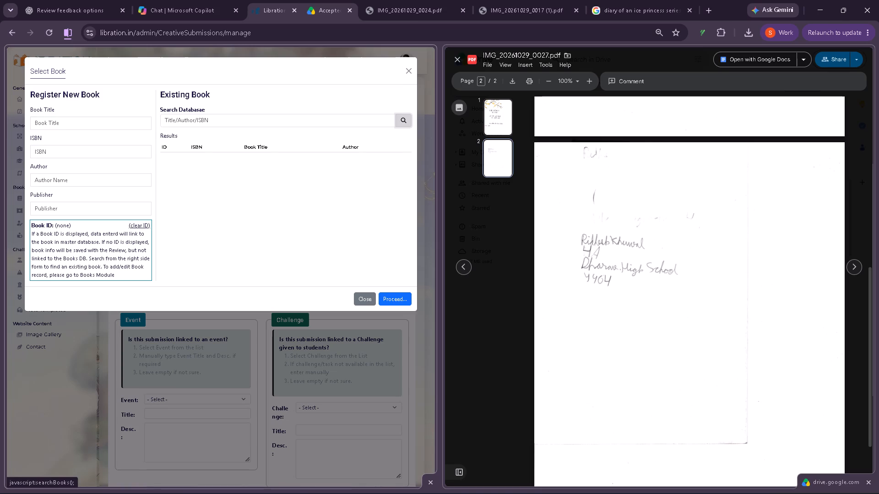
{"action": "left_click", "coordinate": [281, 111]}
{"action": "left_click", "coordinate": [286, 126]}
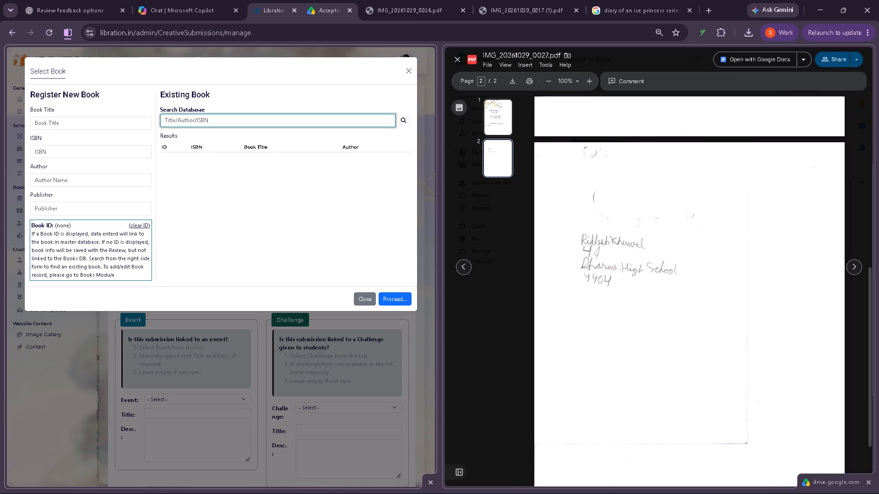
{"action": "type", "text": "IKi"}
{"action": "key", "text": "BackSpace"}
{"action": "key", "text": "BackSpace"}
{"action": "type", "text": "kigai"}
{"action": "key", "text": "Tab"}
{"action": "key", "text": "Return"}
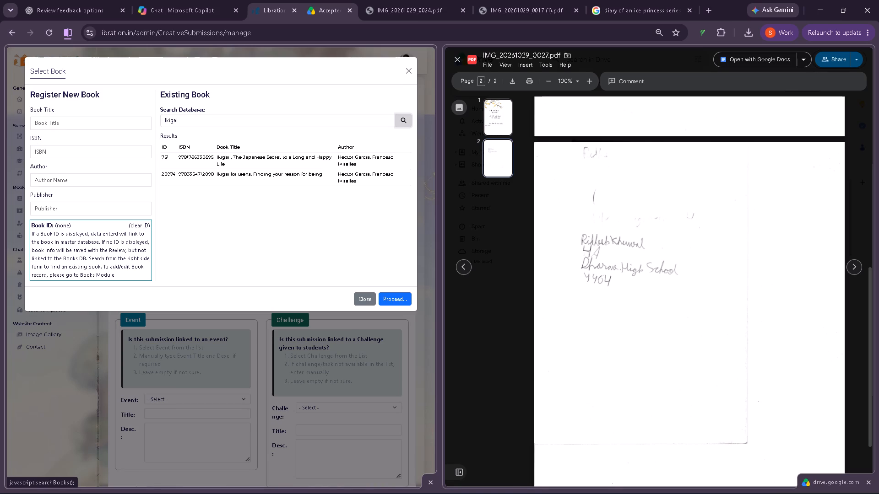
{"action": "left_click", "coordinate": [293, 152]}
{"action": "left_click", "coordinate": [400, 301]}
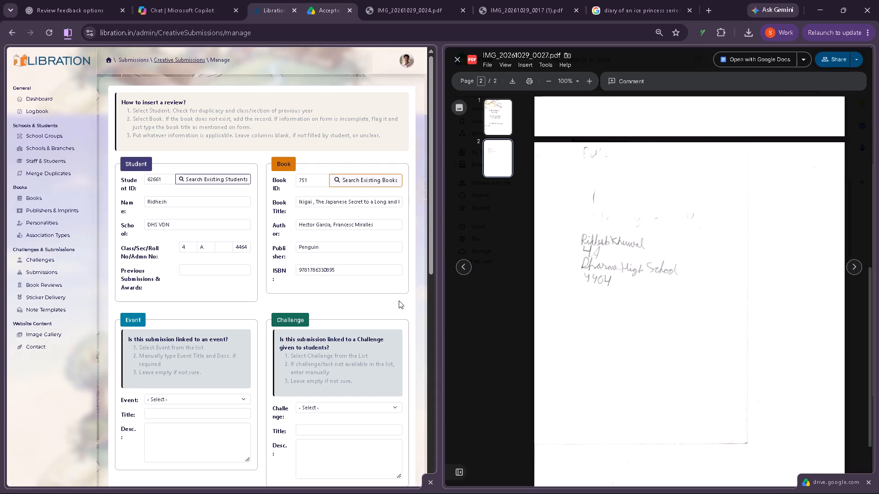
Link the submission to challenge [5a] Re-Cover and enter Re-Cover as the challenge title.
{"action": "key", "text": "Tab"}
{"action": "key", "text": "Tab"}
{"action": "key", "text": "Tab"}
{"action": "key", "text": "Tab"}
{"action": "key", "text": "Tab"}
{"action": "key", "text": "Tab"}
{"action": "key", "text": "Tab"}
{"action": "key", "text": "Tab"}
{"action": "key", "text": "Tab"}
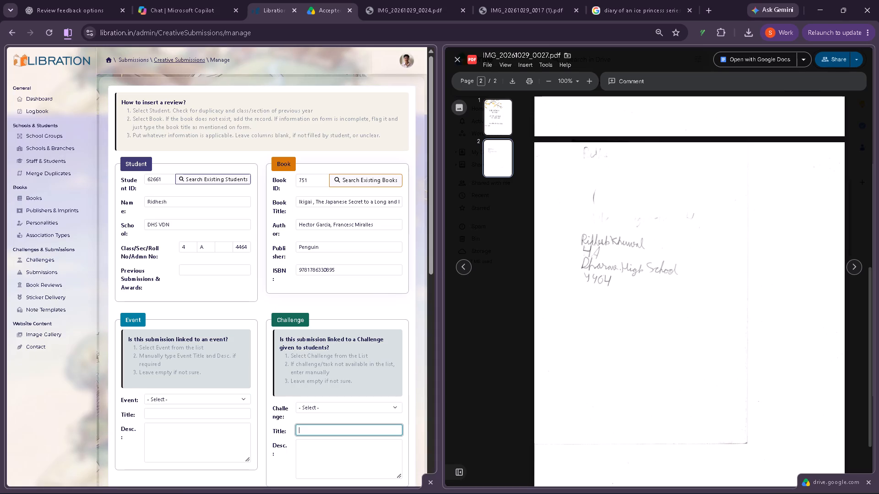
{"action": "left_click", "coordinate": [304, 409]}
{"action": "scroll", "coordinate": [309, 304], "scroll_direction": "down", "scroll_amount": 1}
{"action": "scroll", "coordinate": [310, 304], "scroll_direction": "up", "scroll_amount": 1}
{"action": "scroll", "coordinate": [312, 303], "scroll_direction": "down", "scroll_amount": 4}
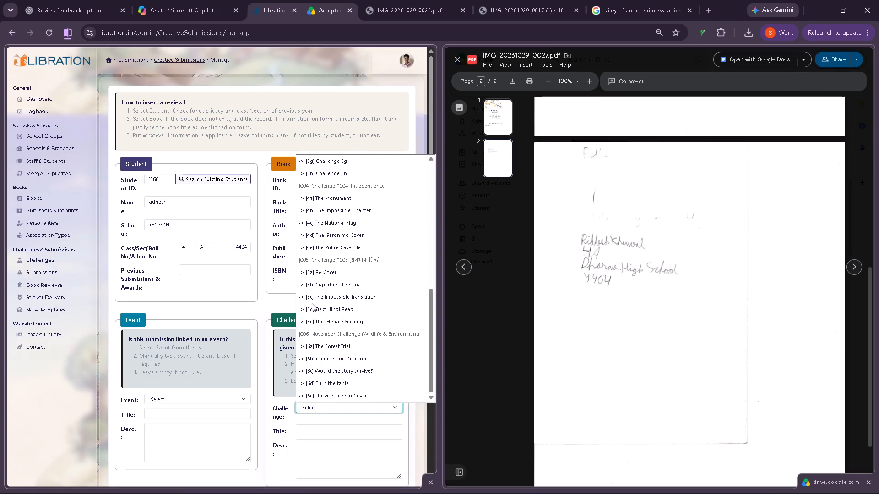
{"action": "left_click", "coordinate": [333, 268]}
{"action": "key", "text": "Tab"}
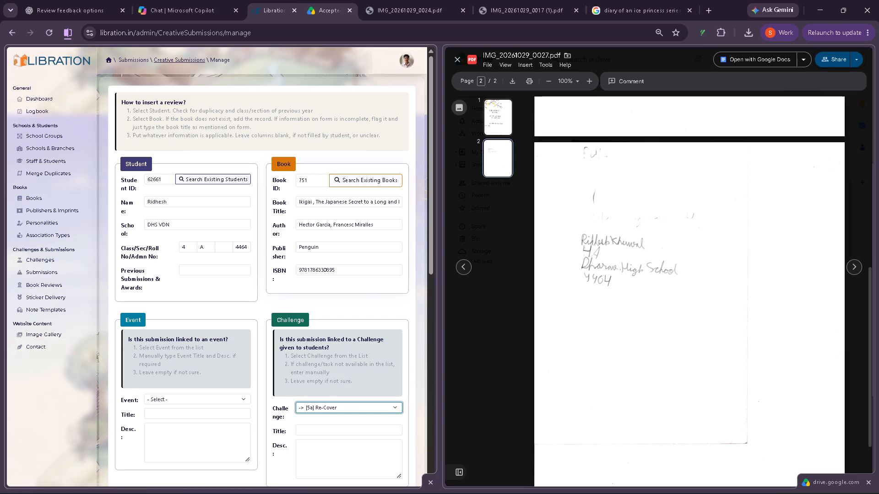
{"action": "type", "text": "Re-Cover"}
Attach Screenshot 2026-11-03 102224.png from Downloads as the submission's image file.
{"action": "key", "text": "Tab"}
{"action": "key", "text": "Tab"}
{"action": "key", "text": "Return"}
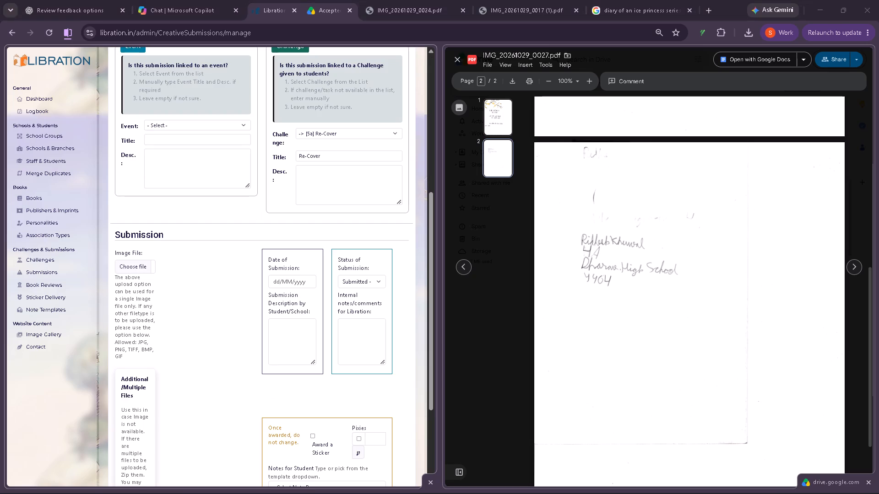
{"action": "left_click", "coordinate": [105, 73]}
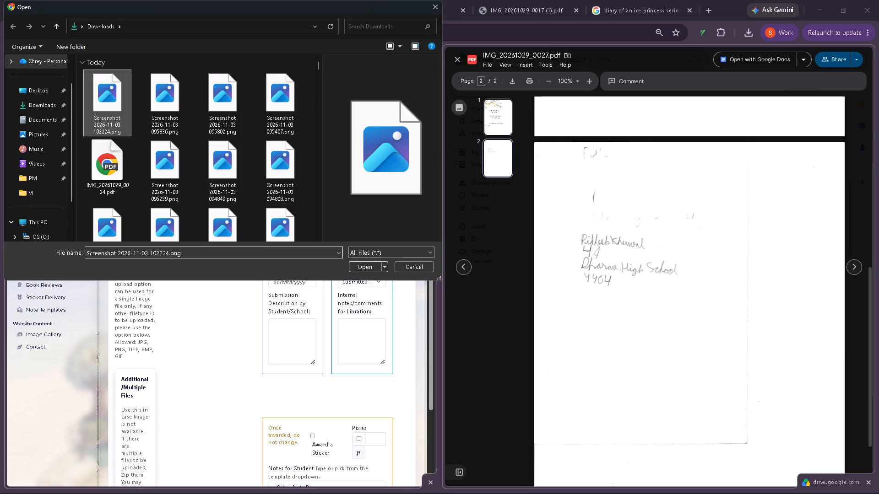
{"action": "key", "text": "Return"}
Set the submission date to 30/10/2026 and the status to Approved.
{"action": "key", "text": "Tab"}
{"action": "key", "text": "Tab"}
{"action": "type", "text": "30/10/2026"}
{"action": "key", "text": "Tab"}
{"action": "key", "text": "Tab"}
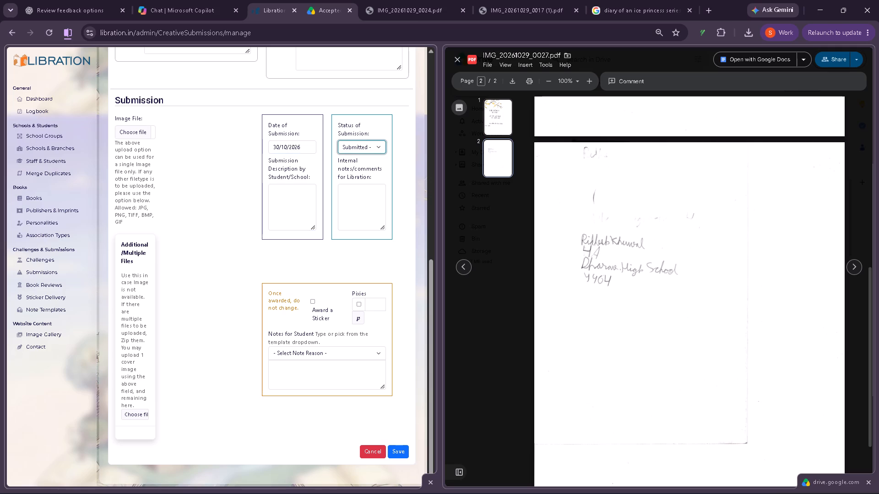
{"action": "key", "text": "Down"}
Award a sticker and 300 Pixies for the submission.
{"action": "left_click", "coordinate": [311, 310]}
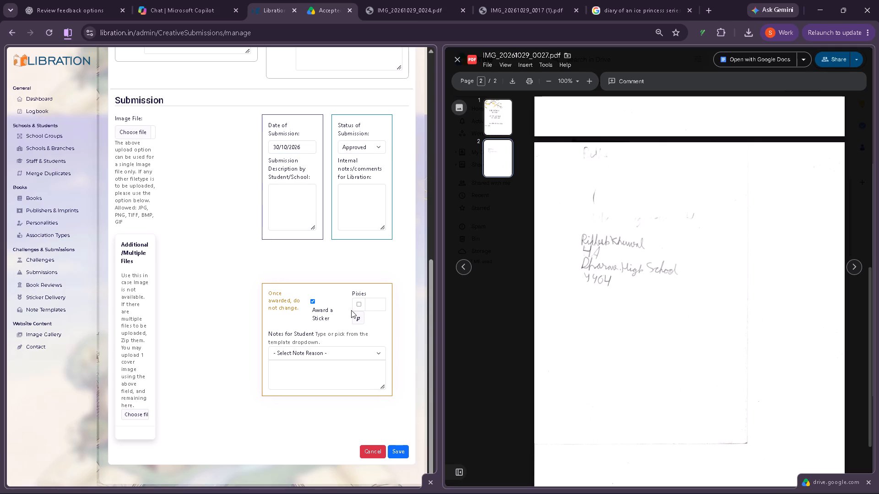
{"action": "left_click", "coordinate": [360, 304]}
{"action": "key", "text": "Tab"}
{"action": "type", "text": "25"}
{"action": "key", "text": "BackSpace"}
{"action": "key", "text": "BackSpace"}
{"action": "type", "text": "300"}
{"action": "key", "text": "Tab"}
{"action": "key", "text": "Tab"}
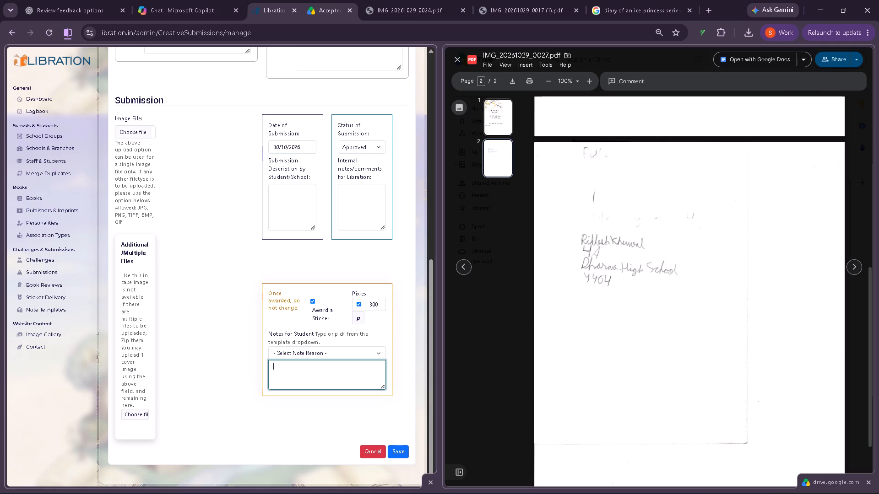
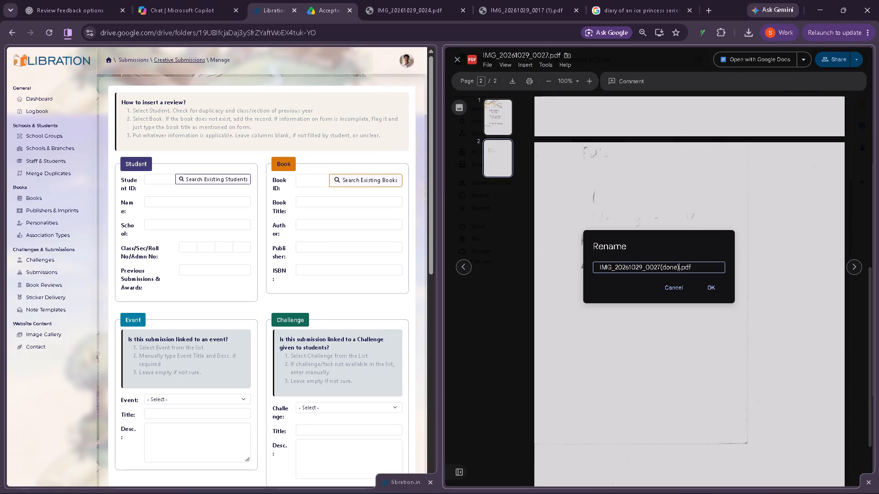
Rename the finished PDF as IMG_20261029_0027(done).pdf and open the following scan, IMG_20261029_0028.pdf.
{"action": "key", "text": "Return"}
{"action": "key", "text": "Right"}
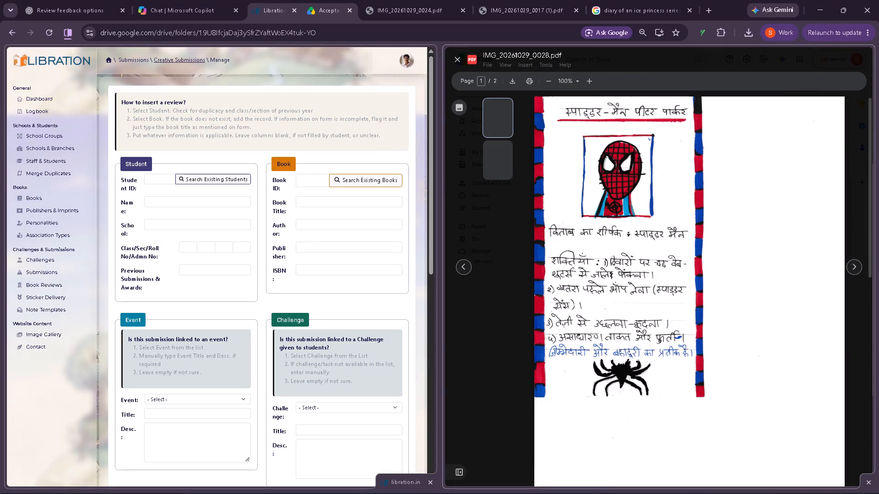
Switch to the Google search results for the diary of an ice princess series.
{"action": "left_click", "coordinate": [662, 6]}
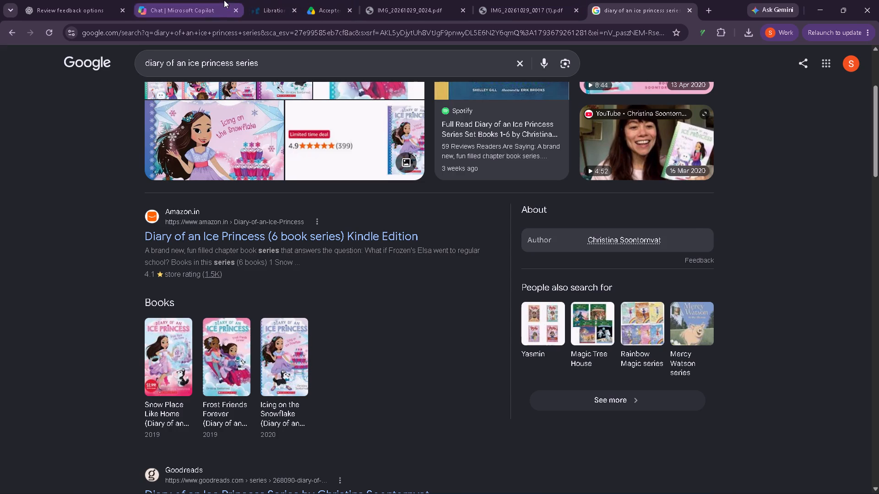
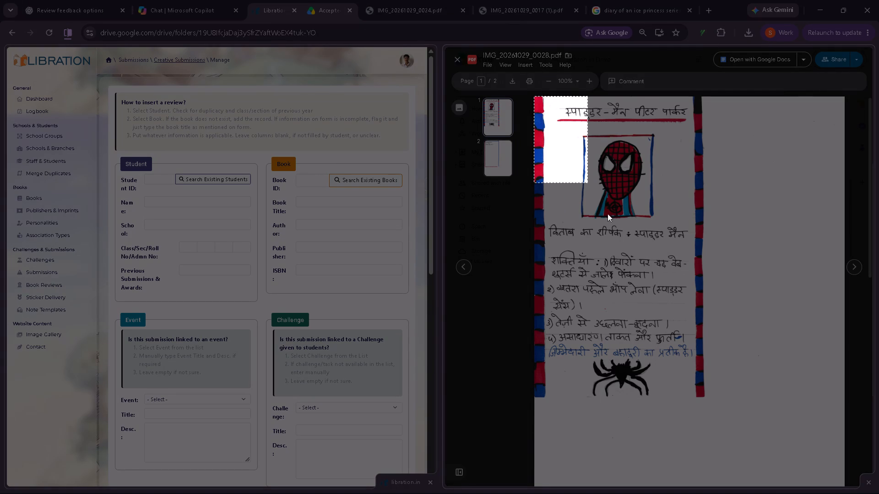
Capture a screenshot of the Spider-Man artwork on the first page of IMG_20261029_0028.pdf, cropped to its striped borders.
{"action": "left_click_drag", "start_coordinate": [608, 214], "coordinate": [703, 397]}
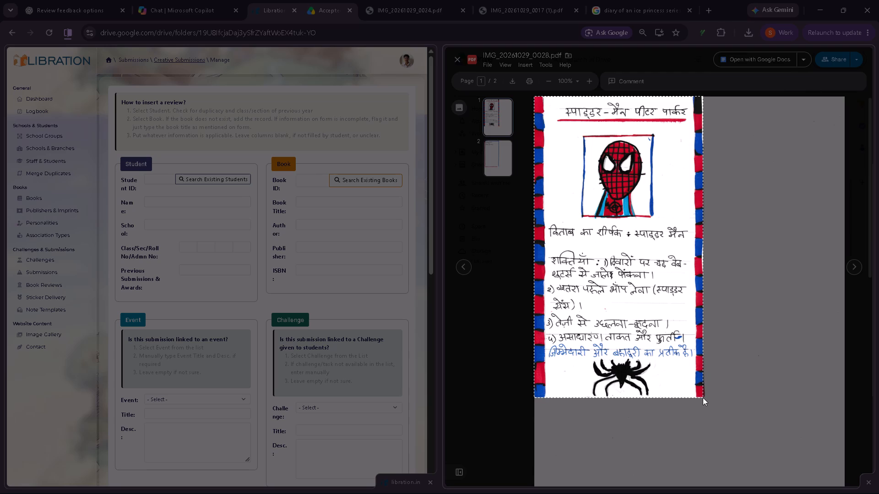
{"action": "left_click_drag", "start_coordinate": [703, 397], "coordinate": [705, 397]}
{"action": "left_click", "coordinate": [536, 419]}
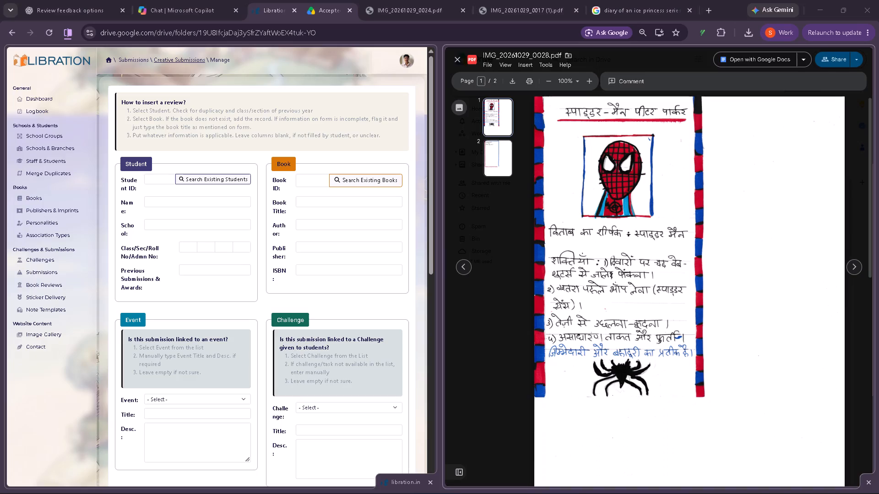
Find the student named on the scan's second page and link the existing class 6-D, DHS VDN record to the submission.
{"action": "left_click", "coordinate": [224, 183]}
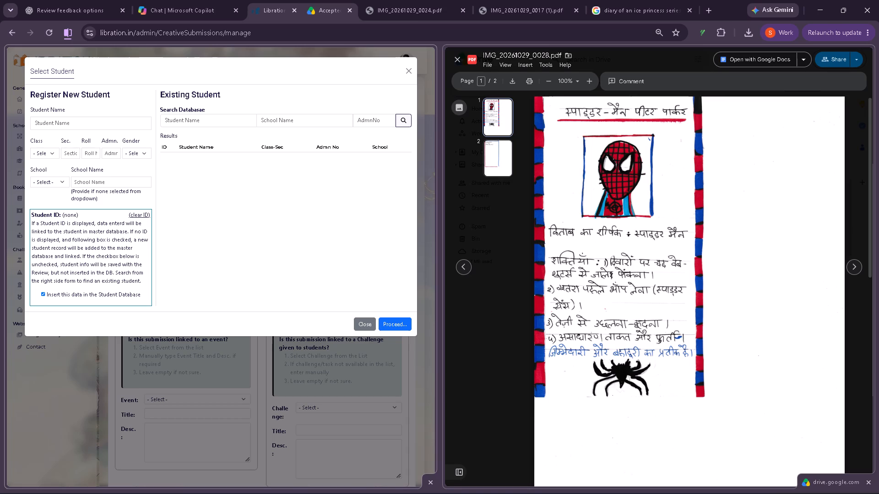
{"action": "scroll", "coordinate": [597, 240], "scroll_direction": "down", "scroll_amount": 6}
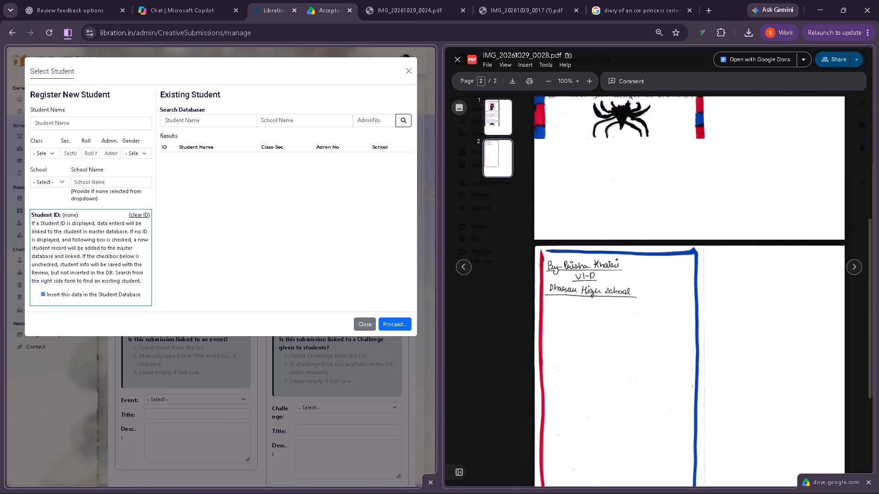
{"action": "scroll", "coordinate": [597, 241], "scroll_direction": "down", "scroll_amount": 2}
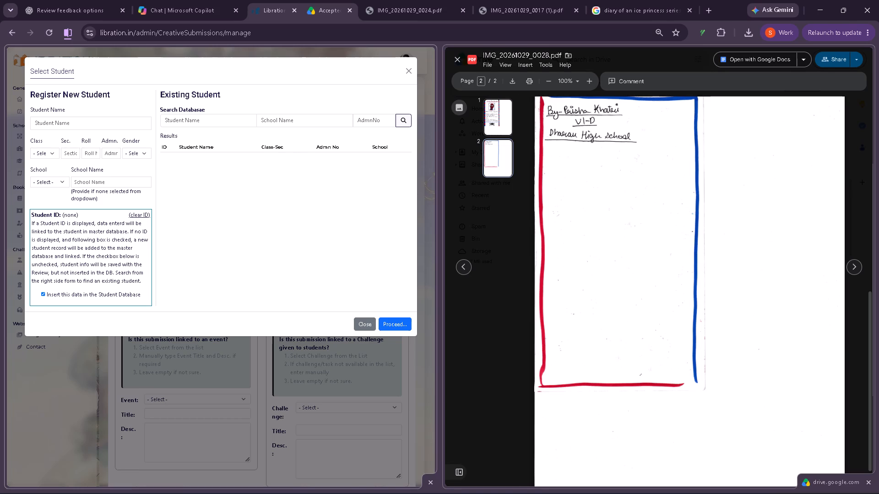
{"action": "left_click", "coordinate": [242, 116]}
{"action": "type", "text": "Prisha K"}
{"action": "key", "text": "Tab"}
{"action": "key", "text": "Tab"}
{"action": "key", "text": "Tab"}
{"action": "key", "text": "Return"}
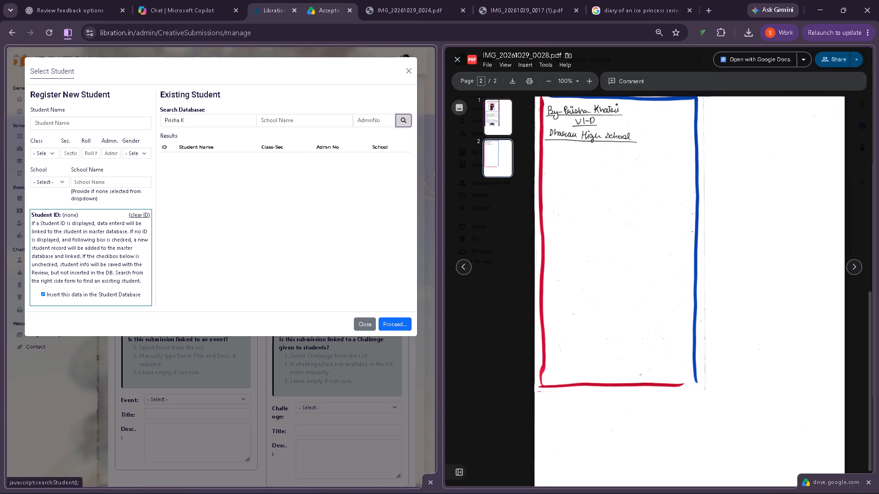
{"action": "left_click", "coordinate": [252, 166]}
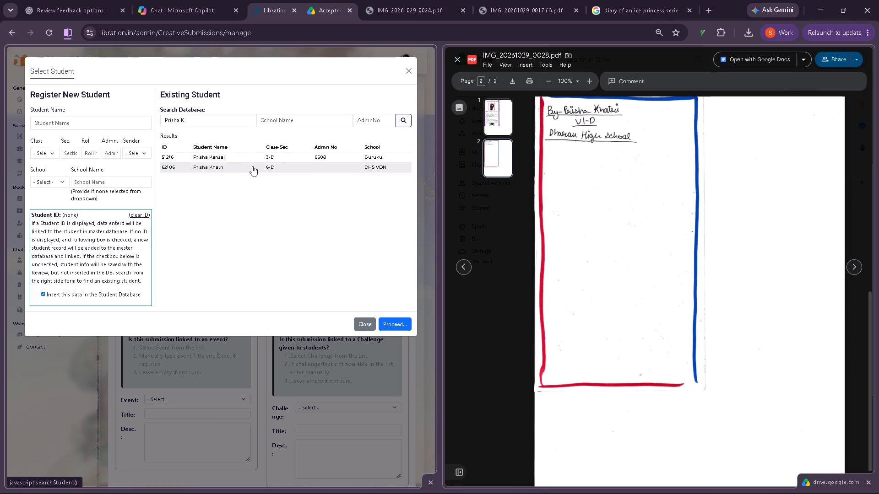
{"action": "left_click", "coordinate": [397, 323]}
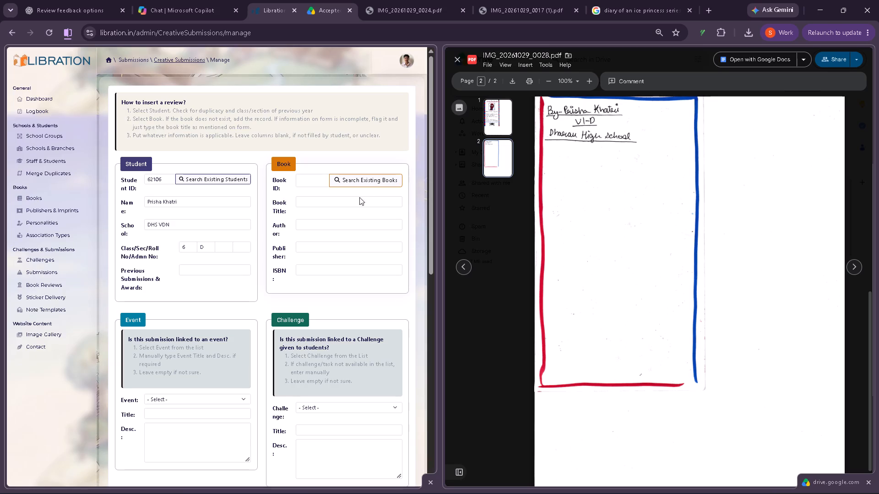
Enter Spider Man as the submission's book title.
{"action": "left_click", "coordinate": [355, 205]}
{"action": "type", "text": "Spider Man"}
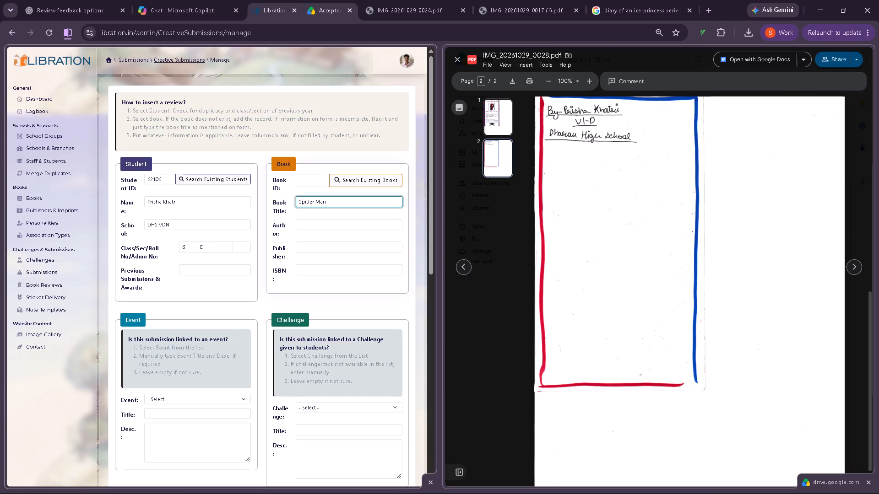
Link the submission to challenge [5b] Superhero ID-Card and enter Superhero ID-Card as the challenge title.
{"action": "key", "text": "Tab"}
{"action": "key", "text": "Tab"}
{"action": "key", "text": "Tab"}
{"action": "key", "text": "Tab"}
{"action": "key", "text": "Tab"}
{"action": "key", "text": "Tab"}
{"action": "key", "text": "Tab"}
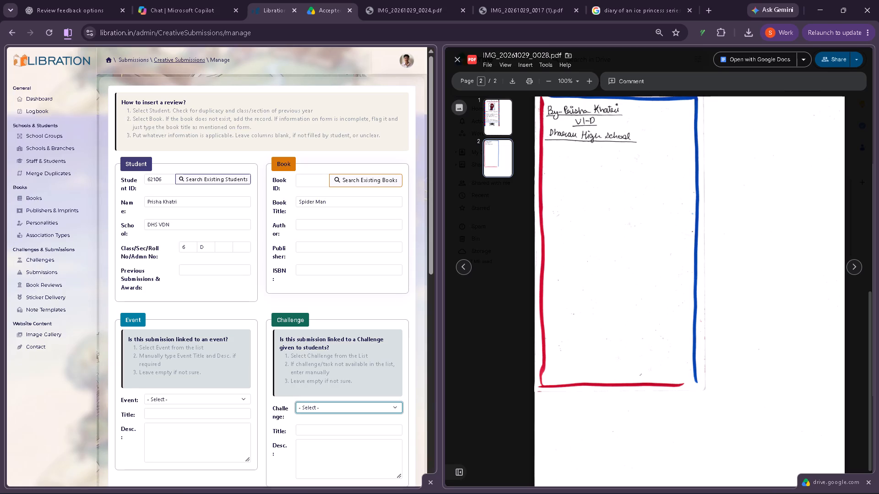
{"action": "key", "text": "Return"}
{"action": "scroll", "coordinate": [352, 213], "scroll_direction": "down", "scroll_amount": 6}
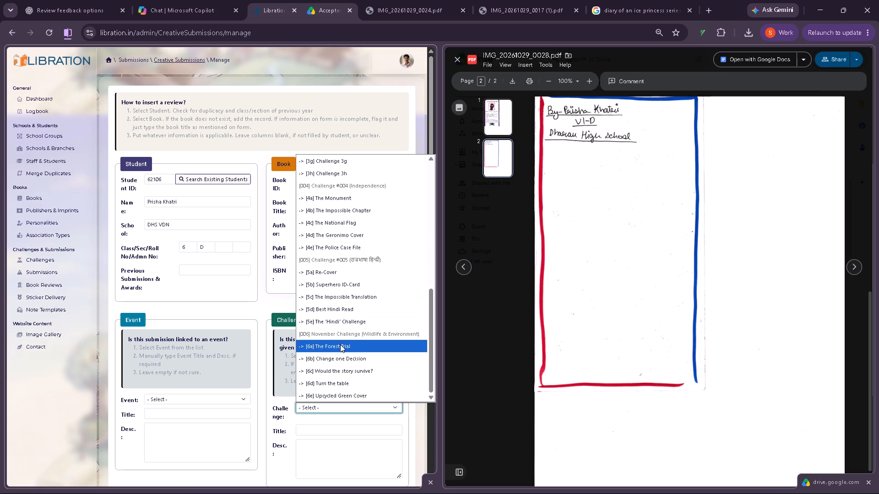
{"action": "left_click", "coordinate": [343, 287]}
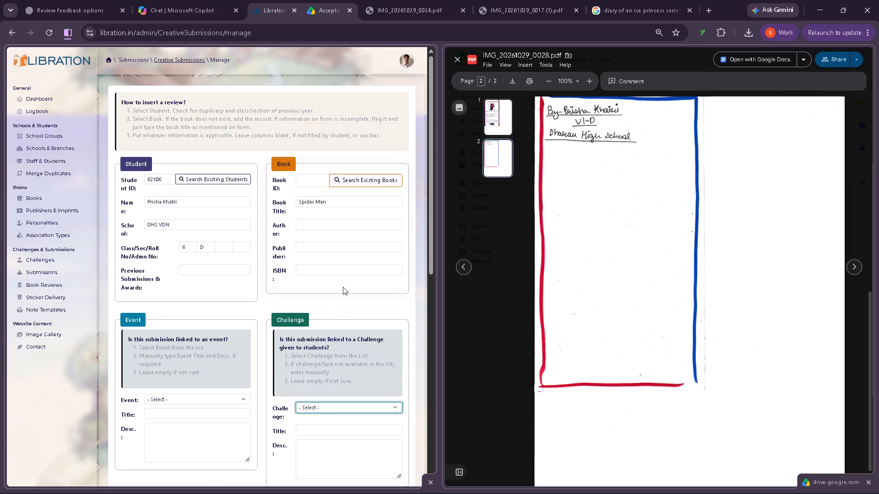
{"action": "key", "text": "Tab"}
{"action": "type", "text": "Superhero ID-Card"}
Attach the newest screenshot, Screenshot 2026-11-03 102613.png, as the submission's image file.
{"action": "key", "text": "Tab"}
{"action": "key", "text": "Tab"}
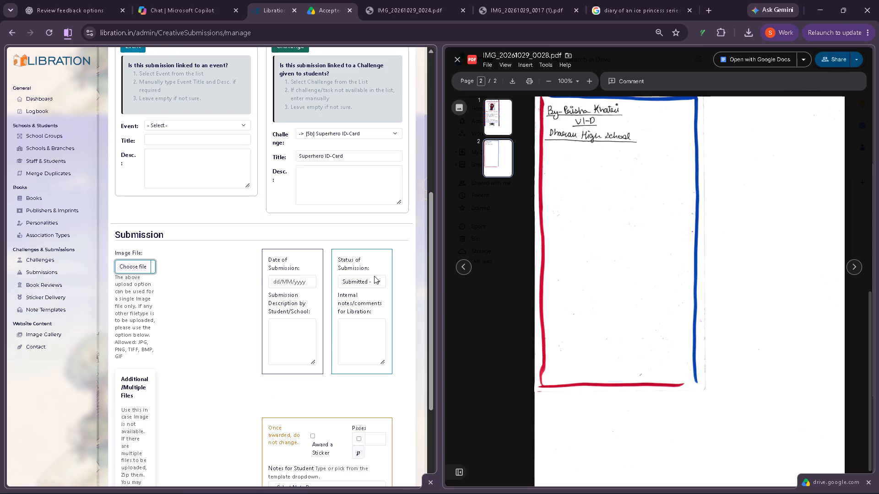
{"action": "key", "text": "Return"}
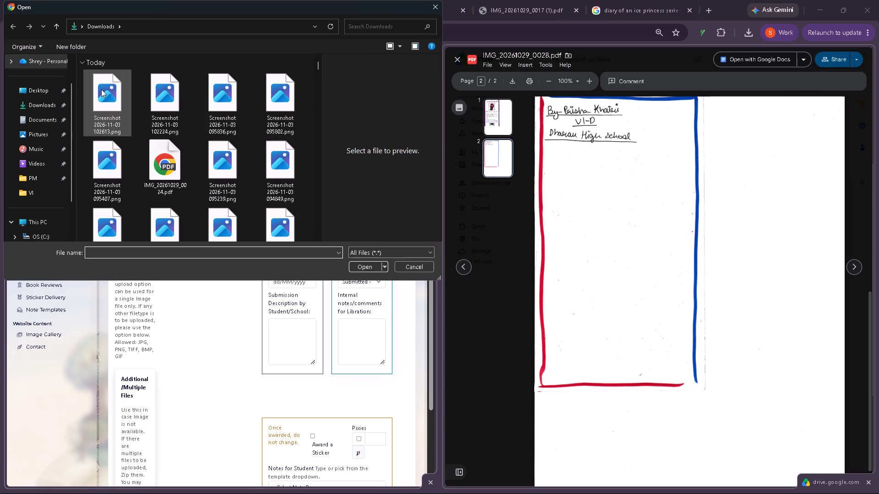
{"action": "left_click", "coordinate": [99, 89]}
{"action": "key", "text": "Return"}
Set the date of submission to 30/10/2026 and the submission status to Approved.
{"action": "key", "text": "Tab"}
{"action": "key", "text": "Tab"}
{"action": "type", "text": "30/10/2026"}
{"action": "key", "text": "Tab"}
{"action": "key", "text": "Tab"}
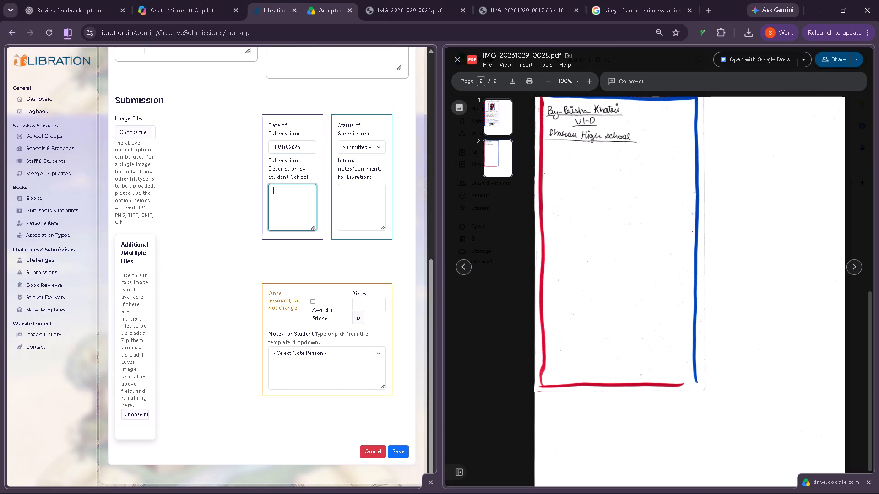
{"action": "key", "text": "Down"}
Award a sticker and 300 Pixies for the Spider Man submission and save the entry.
{"action": "left_click", "coordinate": [310, 315]}
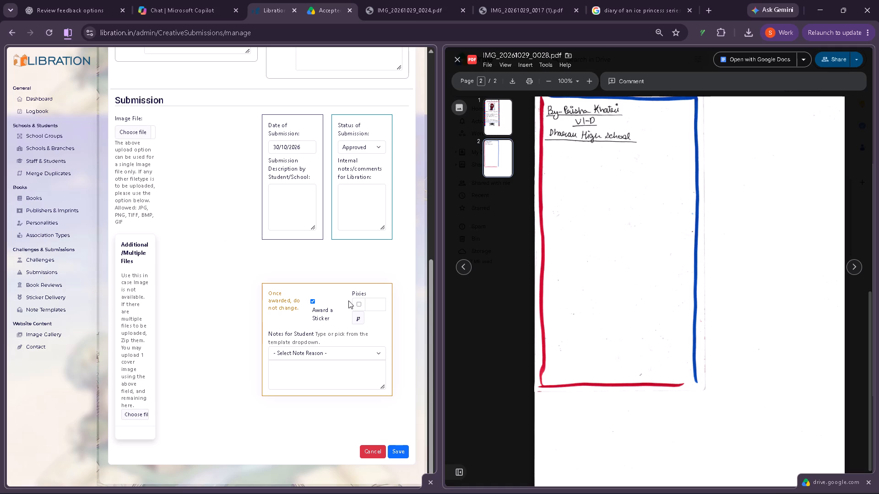
{"action": "left_click", "coordinate": [359, 303]}
{"action": "key", "text": "Tab"}
{"action": "type", "text": "300"}
{"action": "key", "text": "Tab"}
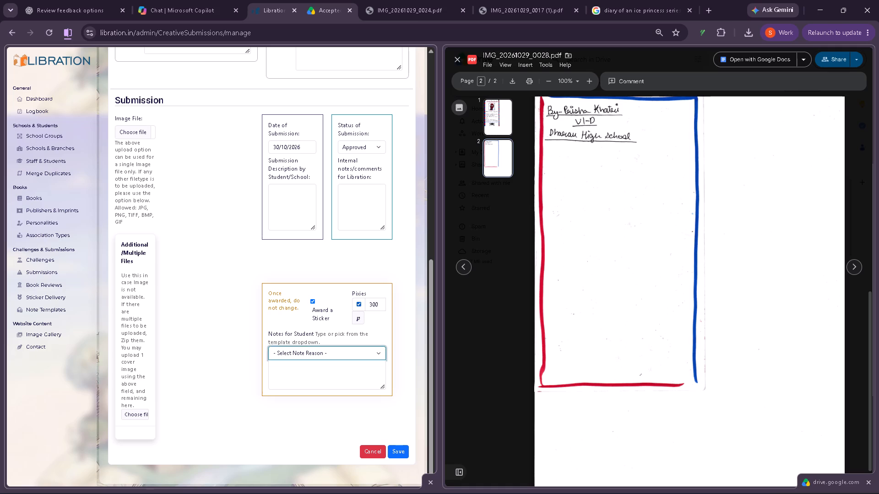
{"action": "key", "text": "Tab"}
{"action": "key", "text": "Tab"}
{"action": "key", "text": "Tab"}
{"action": "key", "text": "Return"}
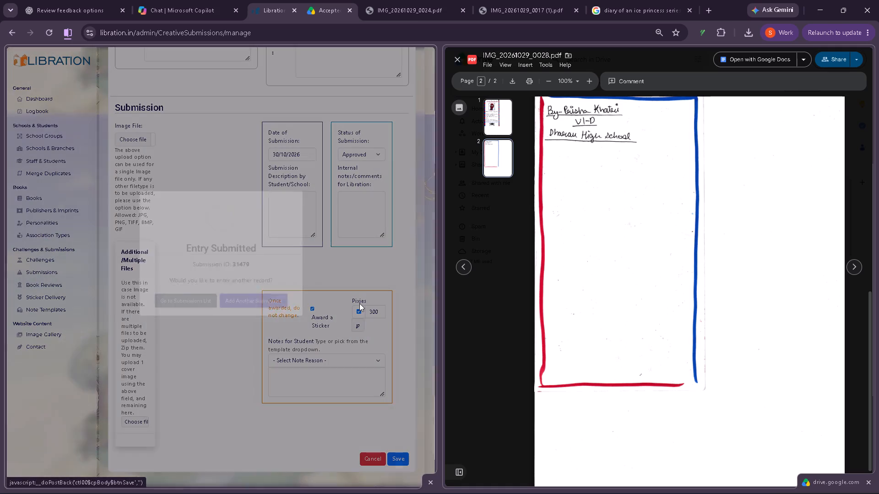
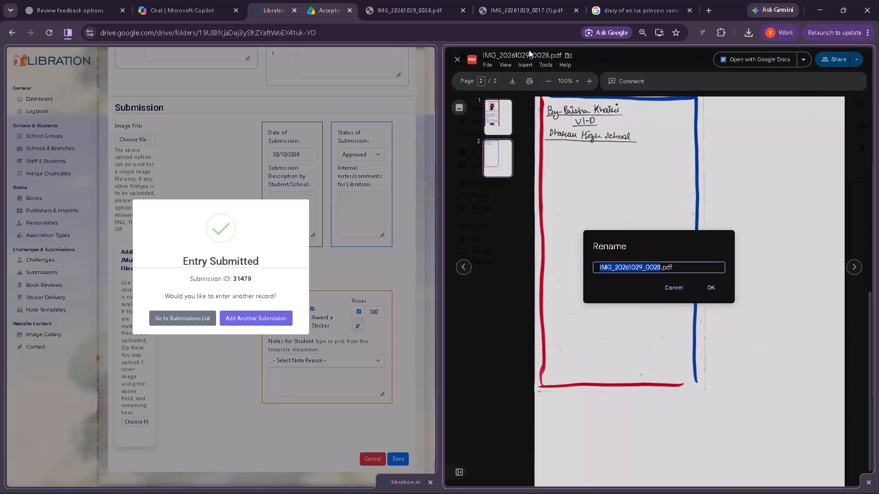
Mark the PDF IMG_20261029_0028 as finished by adding (done) to the file name before the extension.
{"action": "key", "text": "Right"}
{"action": "type", "text": "(done)"}
{"action": "key", "text": "Return"}
{"action": "key", "text": "Right"}
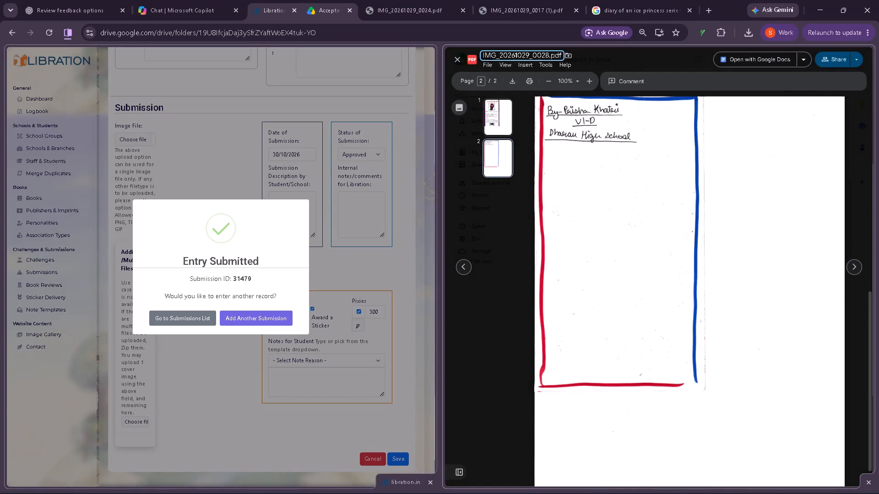
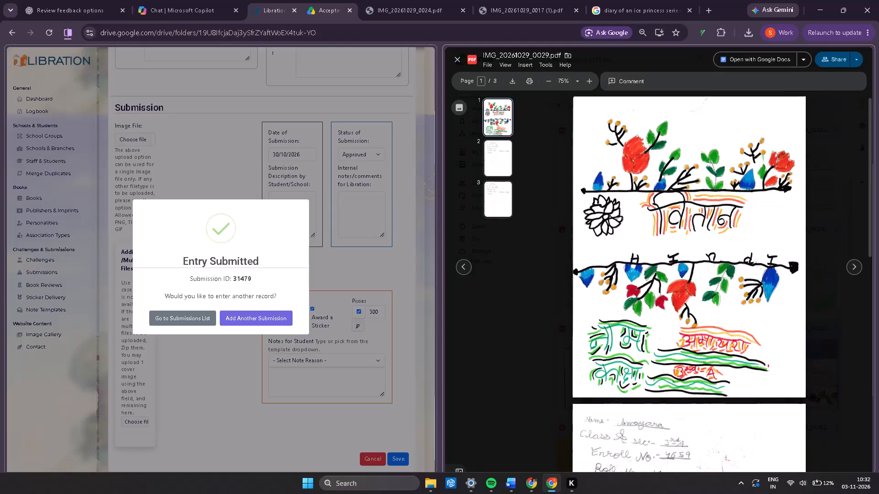
Leave the submitted entry for the creative submissions list, and go on to the Libration dashboard.
{"action": "left_click", "coordinate": [198, 319]}
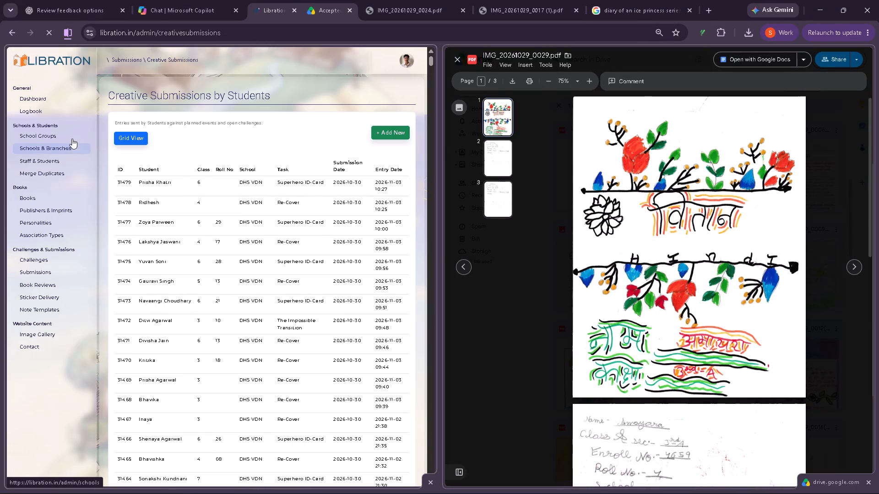
{"action": "left_click", "coordinate": [38, 97]}
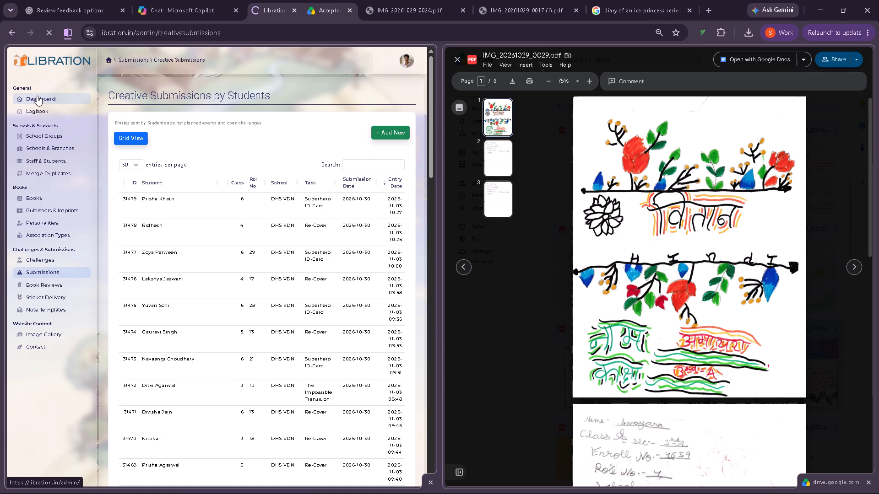
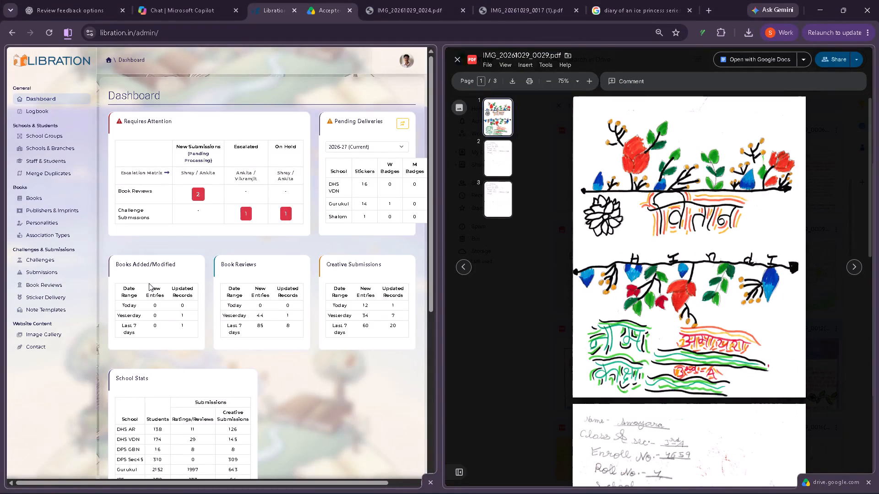
Open the students' book reviews list, and go on to the creative submissions list.
{"action": "left_click", "coordinate": [45, 286]}
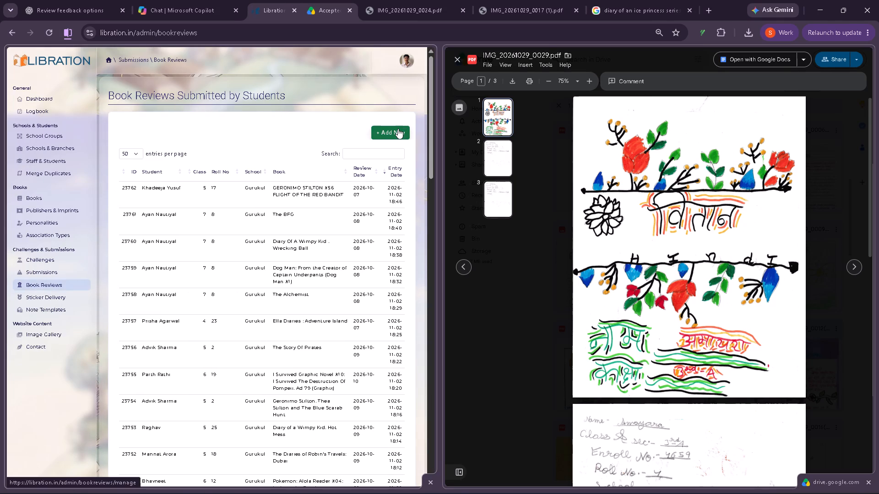
{"action": "left_click", "coordinate": [44, 274]}
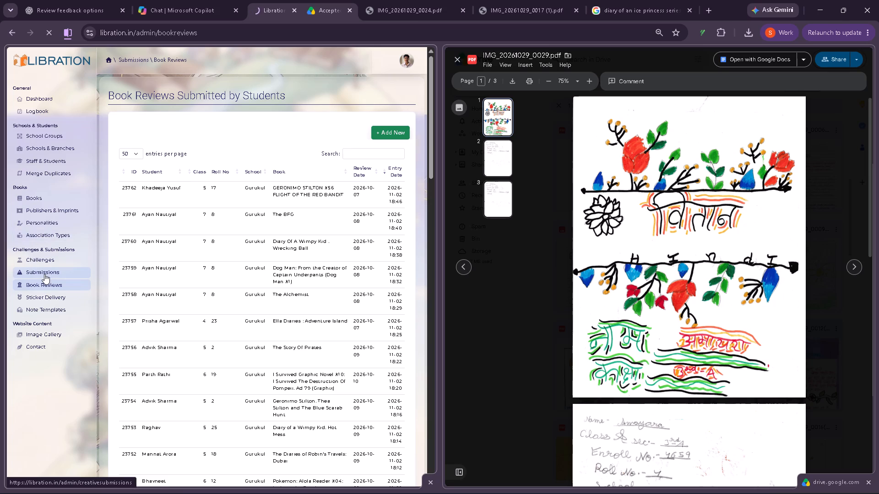
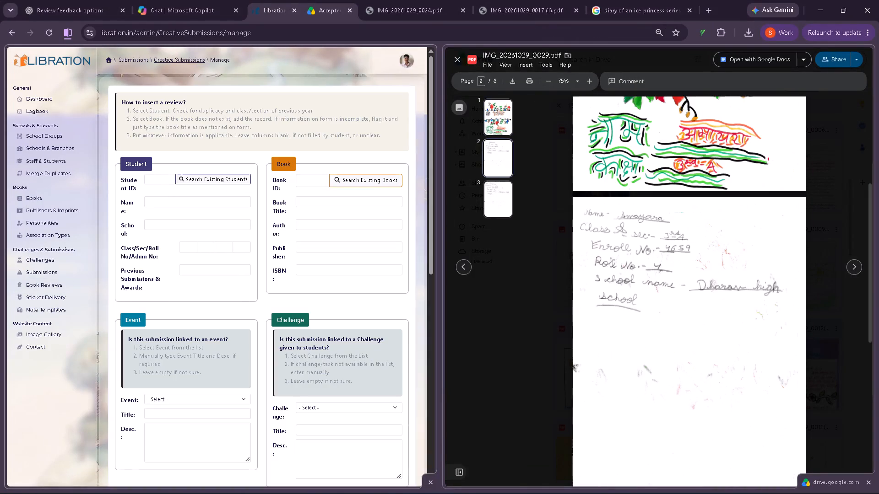
Search the existing student database for the new creative submission's student by the enrolment number written in IMG_20261029_0029.
{"action": "left_click", "coordinate": [233, 183]}
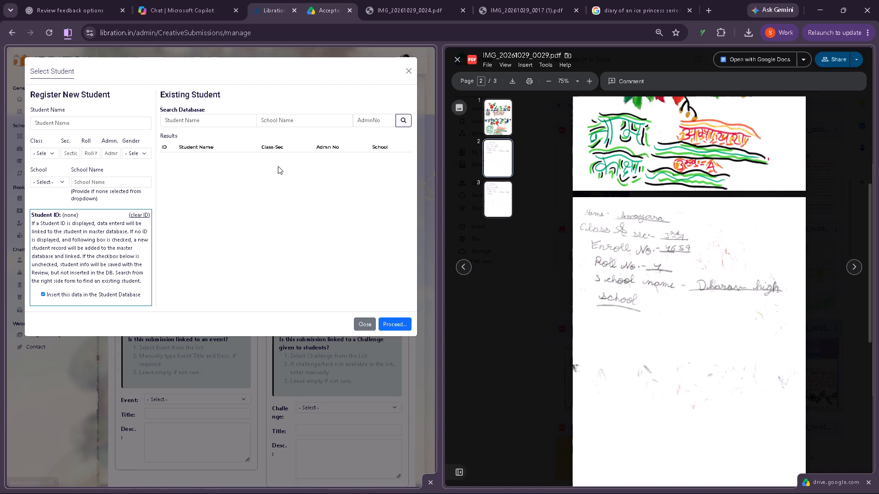
{"action": "left_click", "coordinate": [220, 121]}
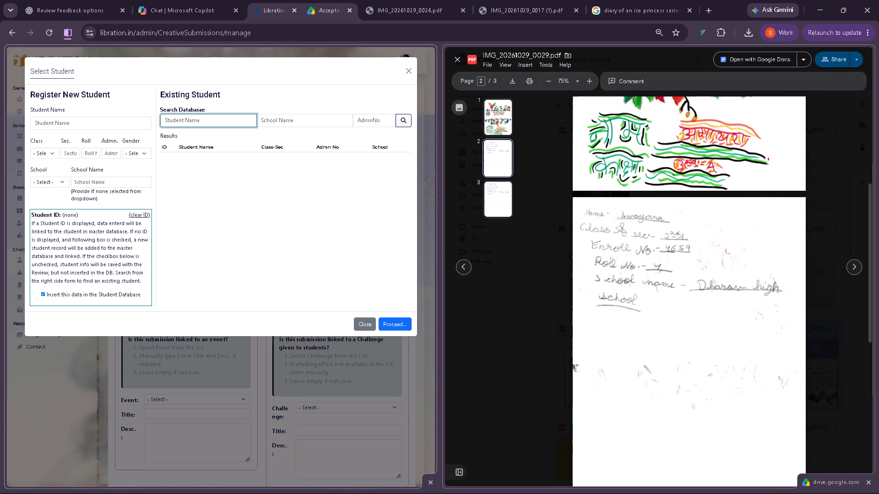
{"action": "left_click", "coordinate": [369, 118]}
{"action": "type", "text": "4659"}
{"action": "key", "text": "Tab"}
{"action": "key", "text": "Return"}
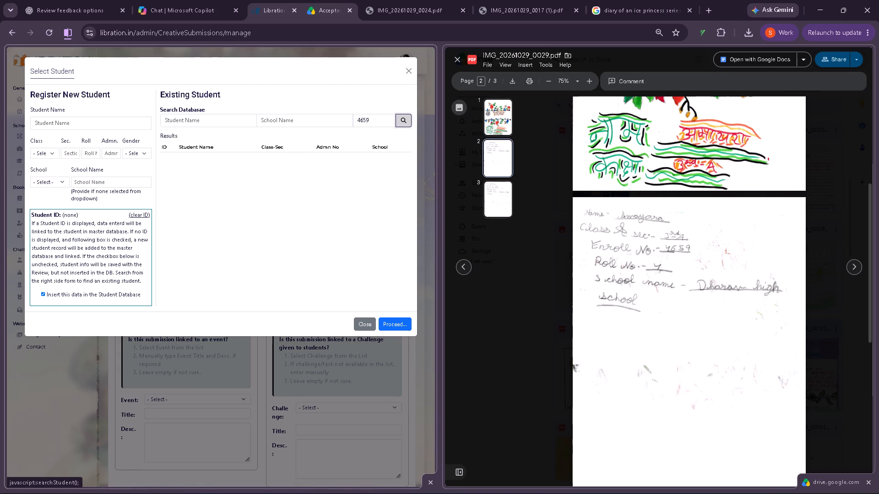
Register the student as new with the scanned name and enrolment number, class 3, section A, roll 04 and school DHS VDN.
{"action": "left_click", "coordinate": [115, 121]}
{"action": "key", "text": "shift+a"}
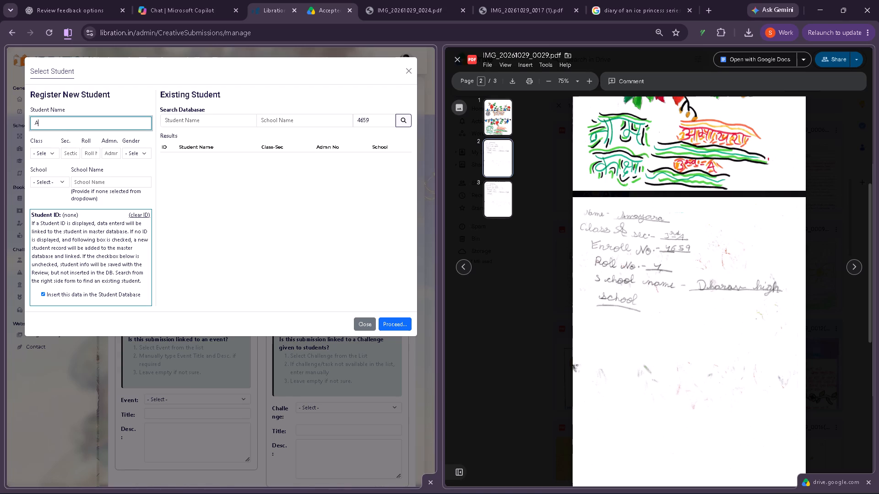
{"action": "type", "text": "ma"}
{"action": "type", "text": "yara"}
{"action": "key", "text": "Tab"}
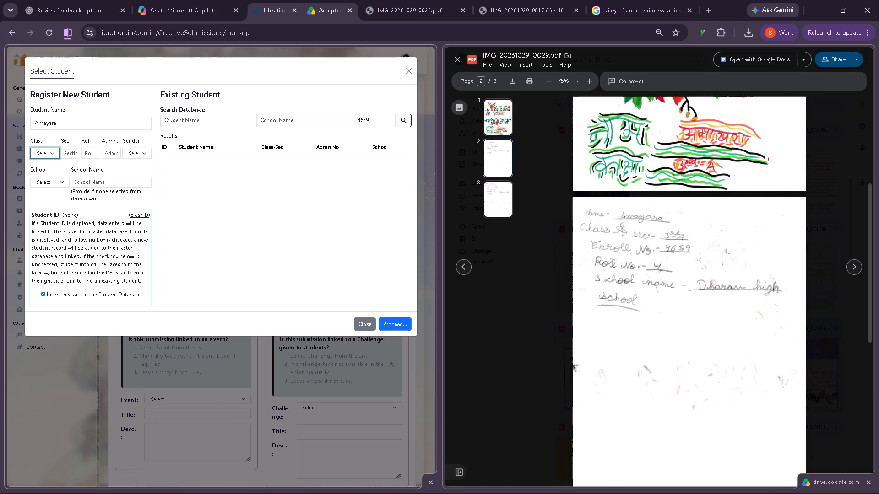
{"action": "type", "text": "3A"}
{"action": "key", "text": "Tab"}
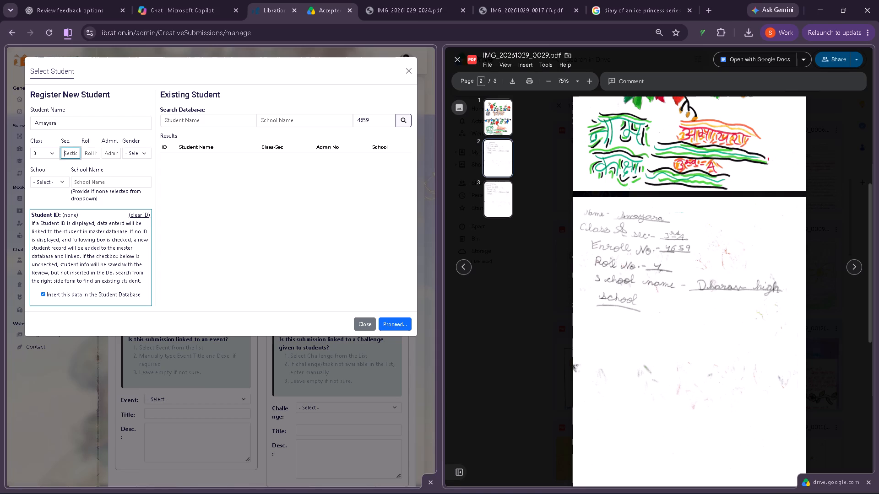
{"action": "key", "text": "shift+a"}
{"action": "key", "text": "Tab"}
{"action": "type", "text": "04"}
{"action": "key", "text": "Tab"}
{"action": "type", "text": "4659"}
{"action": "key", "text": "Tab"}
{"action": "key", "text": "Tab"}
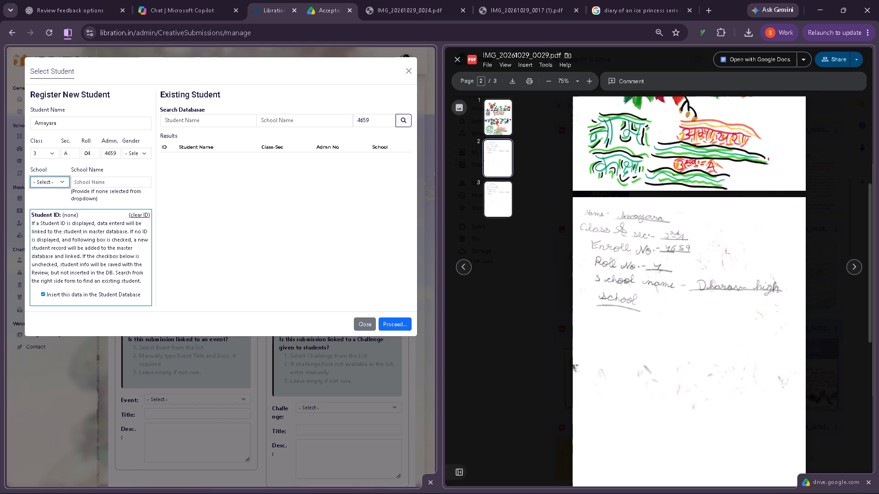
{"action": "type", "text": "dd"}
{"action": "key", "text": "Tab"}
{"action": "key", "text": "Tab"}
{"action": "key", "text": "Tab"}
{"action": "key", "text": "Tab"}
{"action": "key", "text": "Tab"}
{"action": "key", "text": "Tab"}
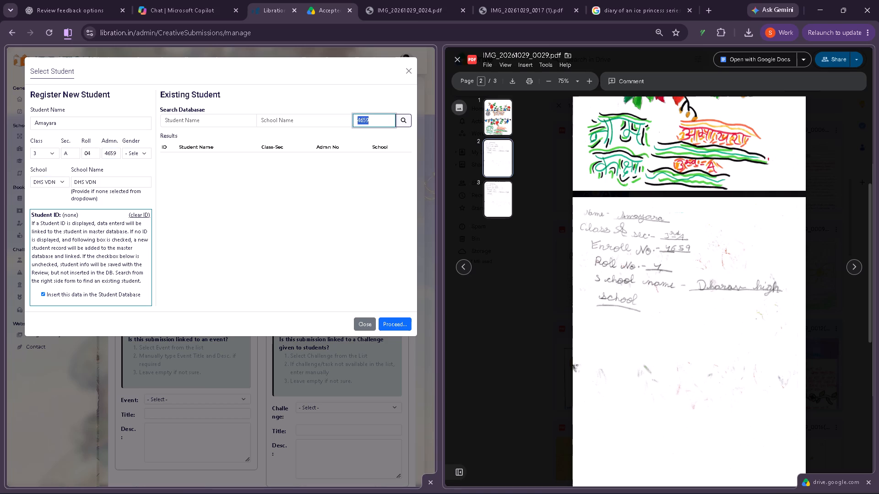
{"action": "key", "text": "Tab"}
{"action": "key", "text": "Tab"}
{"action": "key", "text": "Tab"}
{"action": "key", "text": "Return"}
Open the book selection for the submission and check the book title on the scan's cover artwork.
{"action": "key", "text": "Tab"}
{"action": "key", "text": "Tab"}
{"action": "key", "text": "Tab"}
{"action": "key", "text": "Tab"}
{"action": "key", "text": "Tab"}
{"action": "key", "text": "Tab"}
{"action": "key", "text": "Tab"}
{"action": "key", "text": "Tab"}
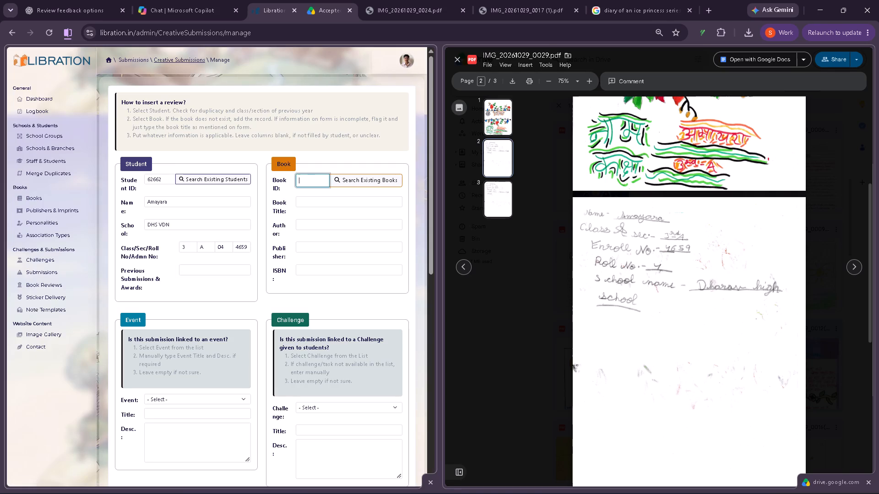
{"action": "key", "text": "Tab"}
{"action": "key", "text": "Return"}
{"action": "scroll", "coordinate": [731, 297], "scroll_direction": "up", "scroll_amount": 3}
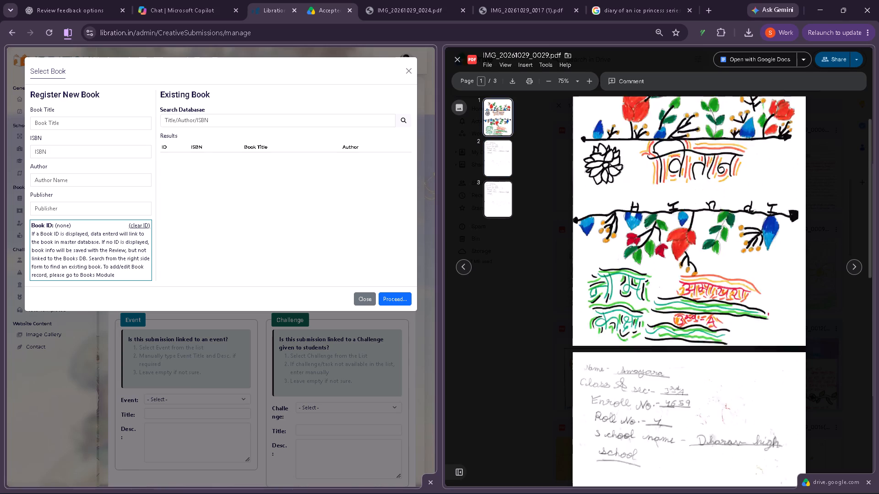
{"action": "scroll", "coordinate": [731, 297], "scroll_direction": "up", "scroll_amount": 4}
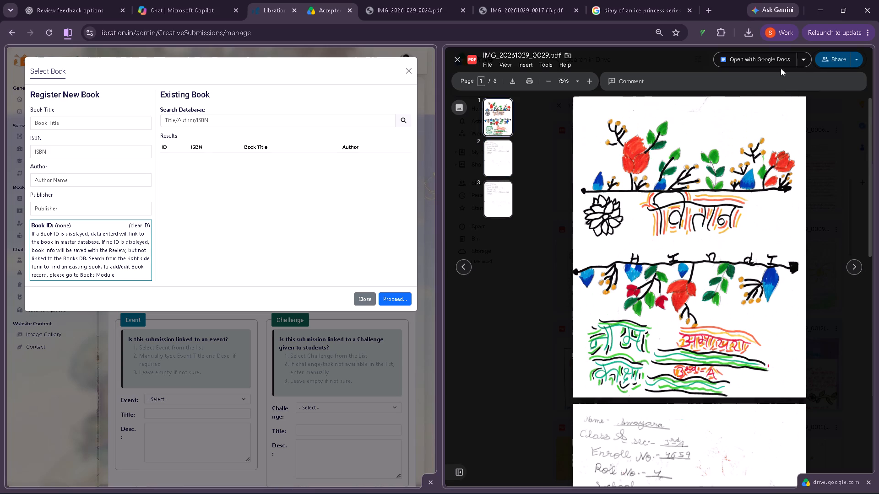
Search the web for "vitan" and return to the submission form.
{"action": "left_click", "coordinate": [653, 0]}
{"action": "left_click", "coordinate": [405, 29]}
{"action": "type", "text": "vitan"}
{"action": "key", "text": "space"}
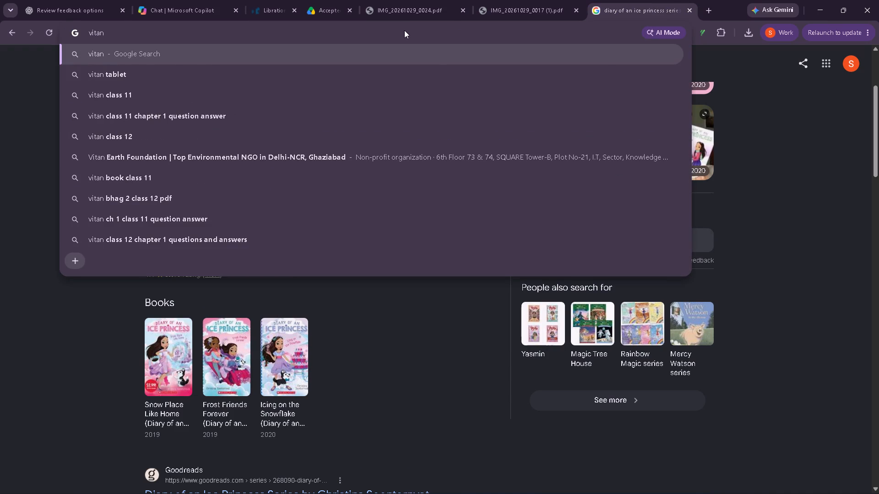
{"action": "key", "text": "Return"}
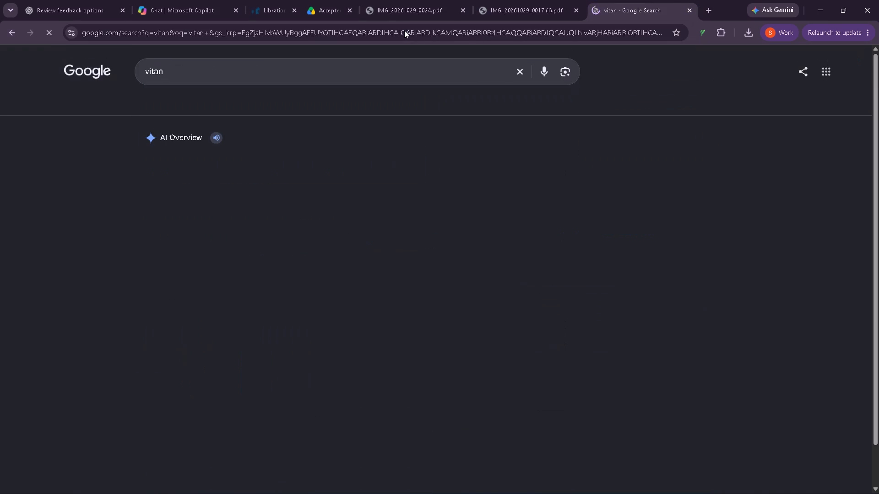
{"action": "left_click", "coordinate": [286, 14]}
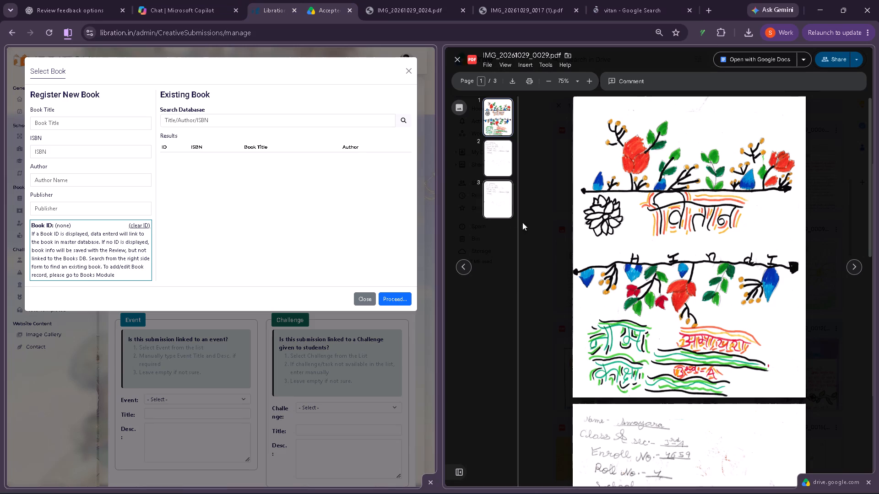
Enter Vitan as the new book's title and proceed with it for the submission.
{"action": "left_click", "coordinate": [127, 126]}
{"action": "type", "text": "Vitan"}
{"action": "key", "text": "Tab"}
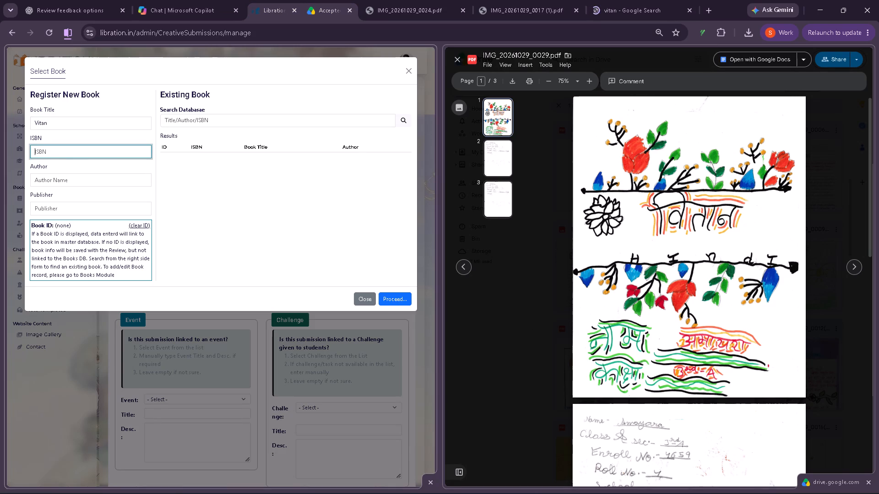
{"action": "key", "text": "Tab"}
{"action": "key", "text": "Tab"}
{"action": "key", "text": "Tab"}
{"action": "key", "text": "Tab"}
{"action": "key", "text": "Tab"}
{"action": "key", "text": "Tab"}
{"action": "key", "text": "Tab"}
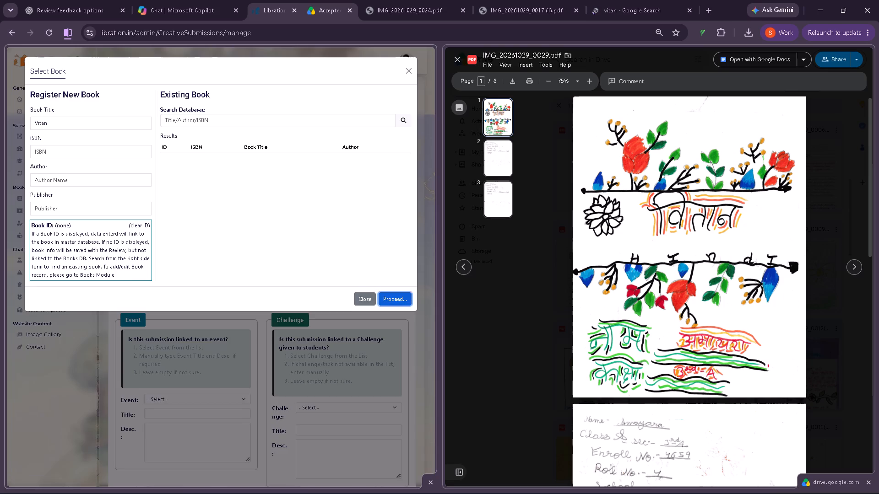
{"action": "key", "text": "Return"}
Link the submission to challenge [5a] Re-Cover and enter Re-Cover as the challenge title.
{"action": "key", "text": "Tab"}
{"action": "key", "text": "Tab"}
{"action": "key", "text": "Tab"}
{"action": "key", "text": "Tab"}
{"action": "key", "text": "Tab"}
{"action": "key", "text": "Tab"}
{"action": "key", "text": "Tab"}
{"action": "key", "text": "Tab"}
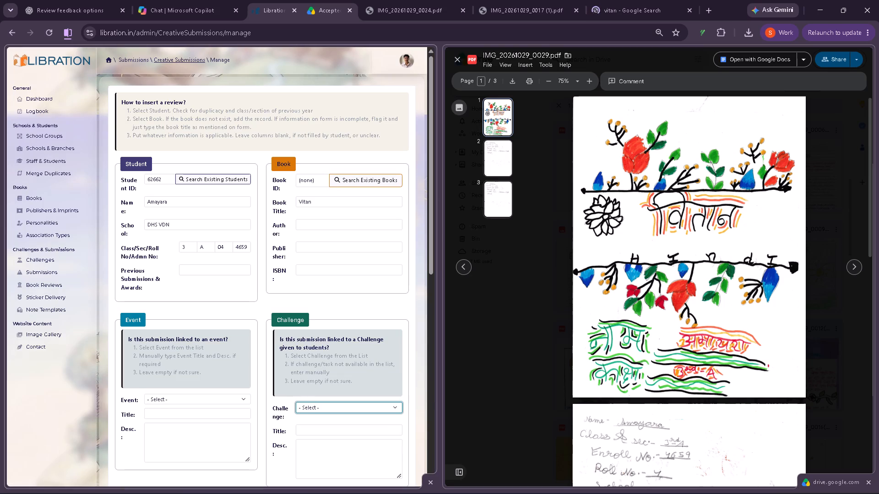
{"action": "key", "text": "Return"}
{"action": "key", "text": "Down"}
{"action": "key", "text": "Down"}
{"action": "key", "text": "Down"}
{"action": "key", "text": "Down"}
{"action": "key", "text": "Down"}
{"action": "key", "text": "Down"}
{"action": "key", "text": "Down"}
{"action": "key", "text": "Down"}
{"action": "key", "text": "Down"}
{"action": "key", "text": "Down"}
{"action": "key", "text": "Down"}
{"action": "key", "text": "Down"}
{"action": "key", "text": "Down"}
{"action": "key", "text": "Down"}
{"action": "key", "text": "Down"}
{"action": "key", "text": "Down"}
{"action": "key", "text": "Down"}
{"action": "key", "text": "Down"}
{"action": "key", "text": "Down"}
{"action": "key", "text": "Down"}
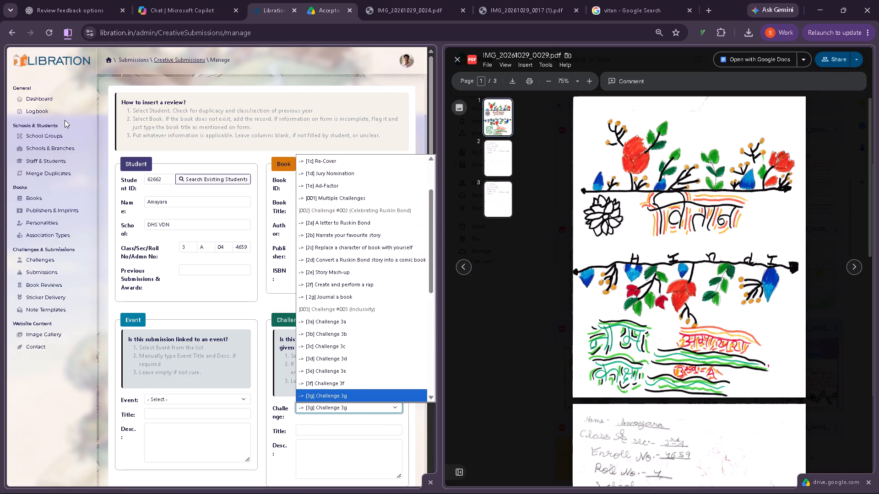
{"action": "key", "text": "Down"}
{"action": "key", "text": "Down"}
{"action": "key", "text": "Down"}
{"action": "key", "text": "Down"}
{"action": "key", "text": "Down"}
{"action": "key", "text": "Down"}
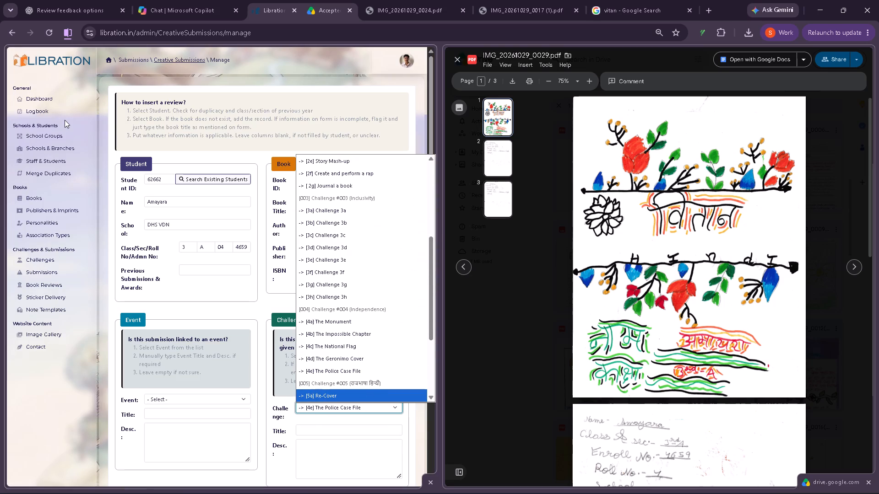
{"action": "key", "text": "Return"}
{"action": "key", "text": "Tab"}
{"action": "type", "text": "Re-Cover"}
Capture the full cover artwork page of IMG_20261029_0029.pdf as a screenshot and attach it as the submission's image file.
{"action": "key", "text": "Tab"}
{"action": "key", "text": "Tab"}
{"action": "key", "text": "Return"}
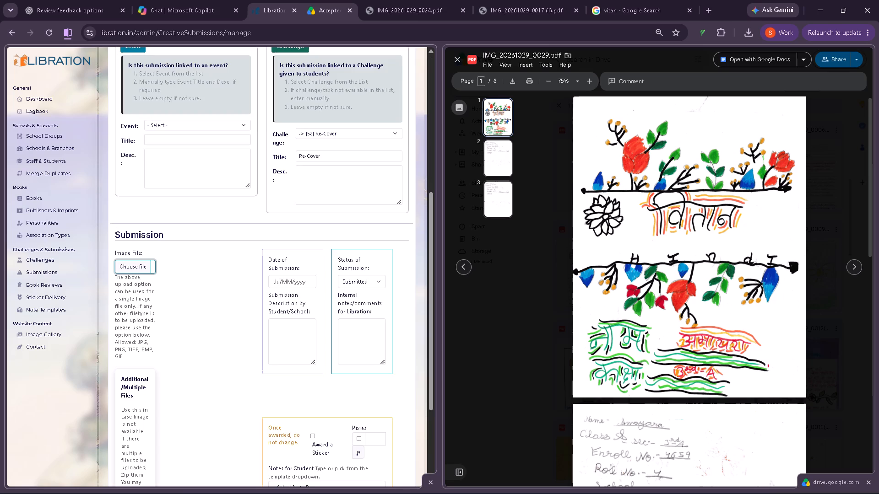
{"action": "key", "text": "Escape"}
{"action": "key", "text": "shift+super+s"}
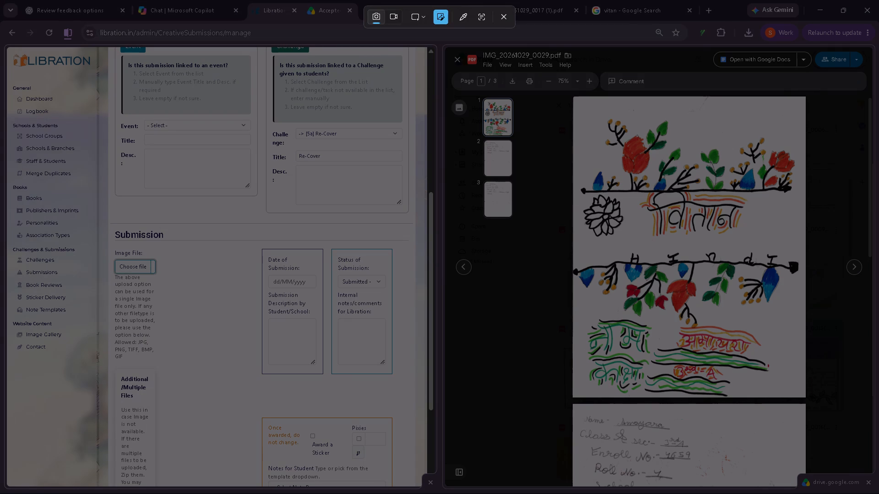
{"action": "left_click_drag", "start_coordinate": [574, 98], "coordinate": [614, 159]}
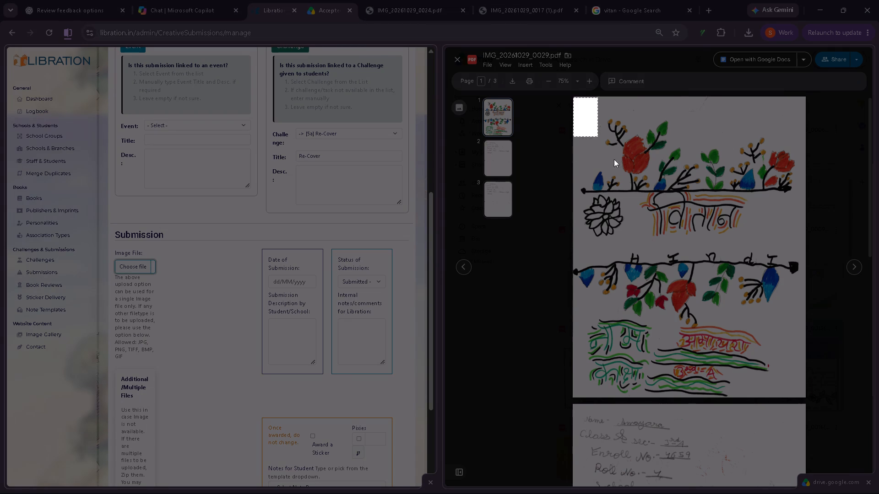
{"action": "left_click_drag", "start_coordinate": [614, 159], "coordinate": [794, 398]}
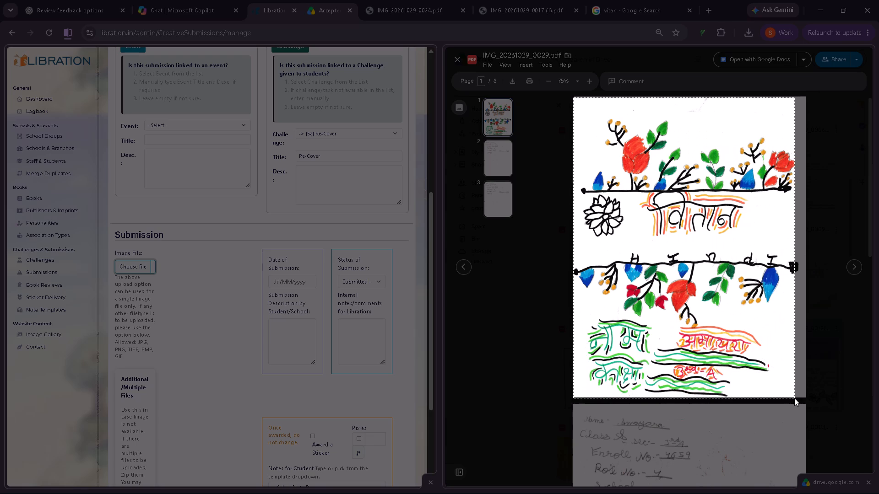
{"action": "left_click_drag", "start_coordinate": [794, 398], "coordinate": [806, 397]}
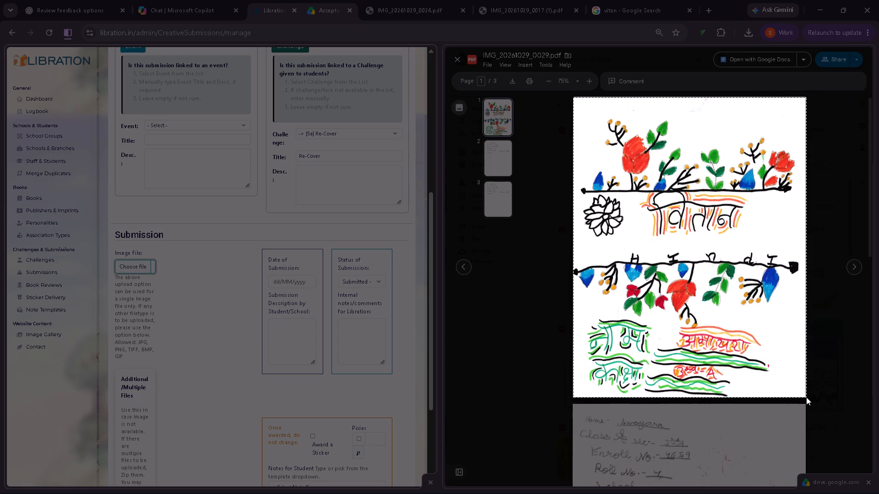
{"action": "left_click_drag", "start_coordinate": [806, 397], "coordinate": [805, 397]}
{"action": "left_click", "coordinate": [584, 413]}
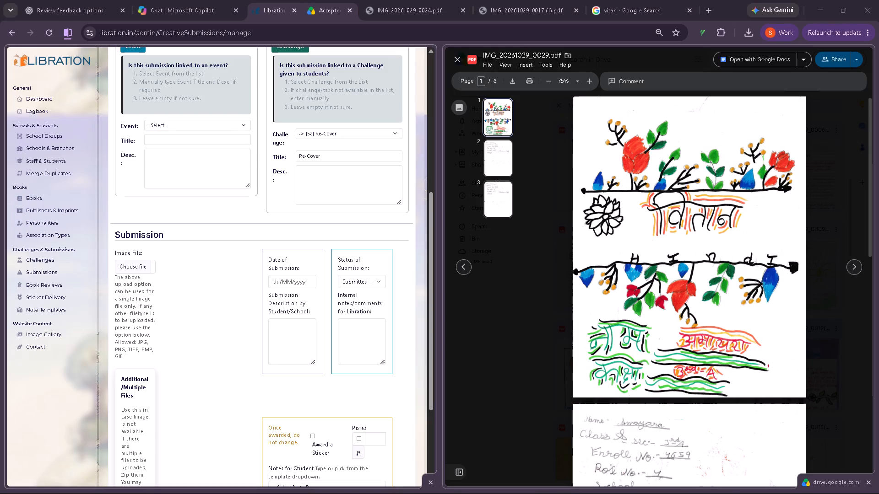
{"action": "left_click", "coordinate": [131, 264]}
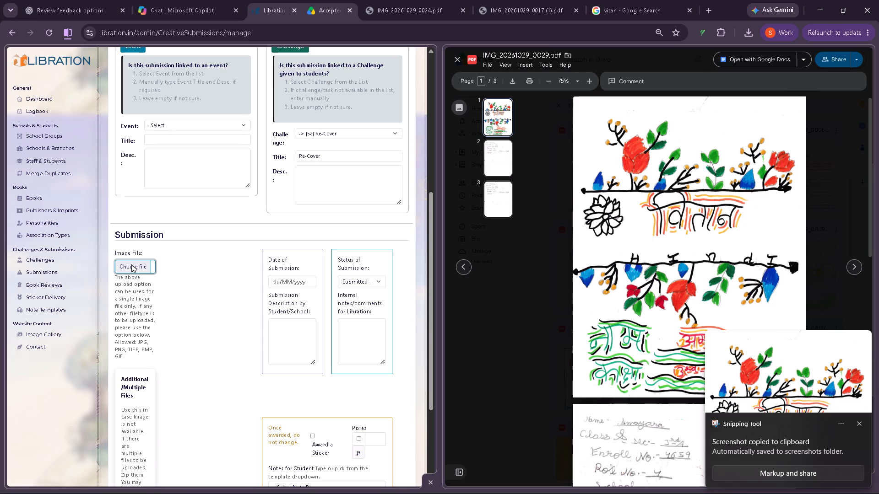
{"action": "left_click", "coordinate": [90, 104]}
{"action": "key", "text": "Return"}
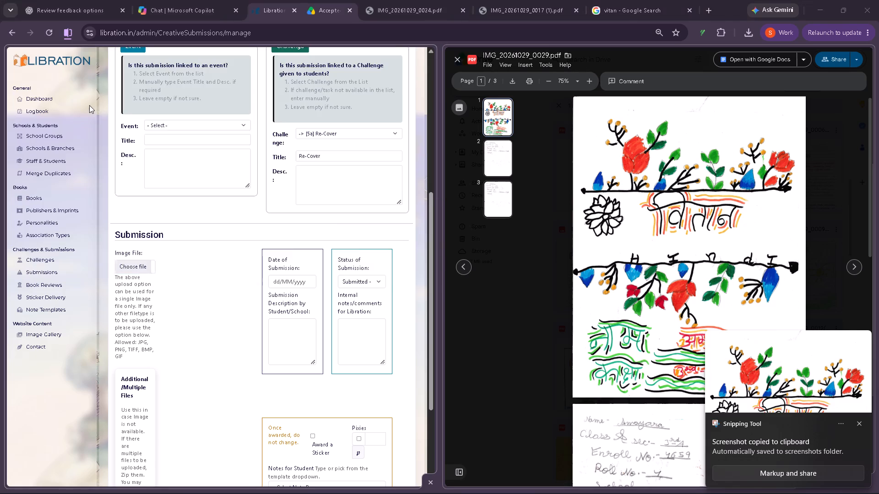
Set the date of submission to 30/10/2026 and the status to Approved.
{"action": "key", "text": "Tab"}
{"action": "key", "text": "Tab"}
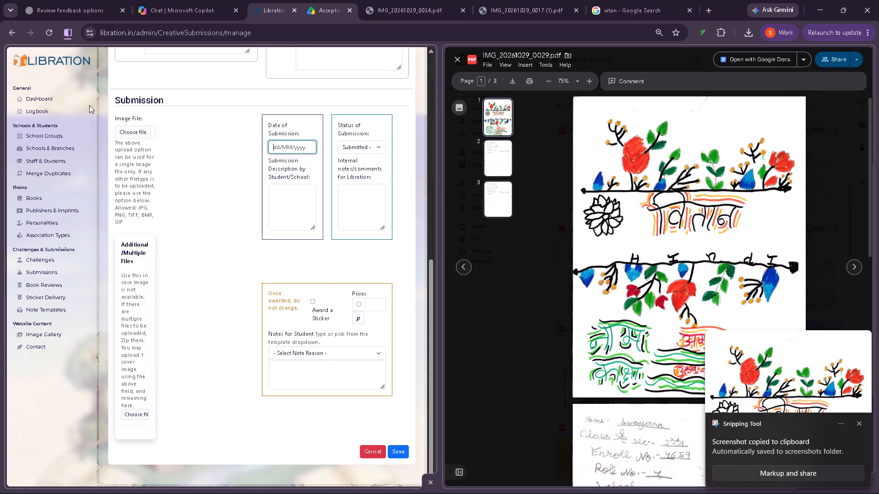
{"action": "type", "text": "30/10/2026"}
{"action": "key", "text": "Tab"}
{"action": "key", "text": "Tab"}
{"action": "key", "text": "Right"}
Award the submission a sticker and 300 Pixies.
{"action": "left_click", "coordinate": [311, 316]}
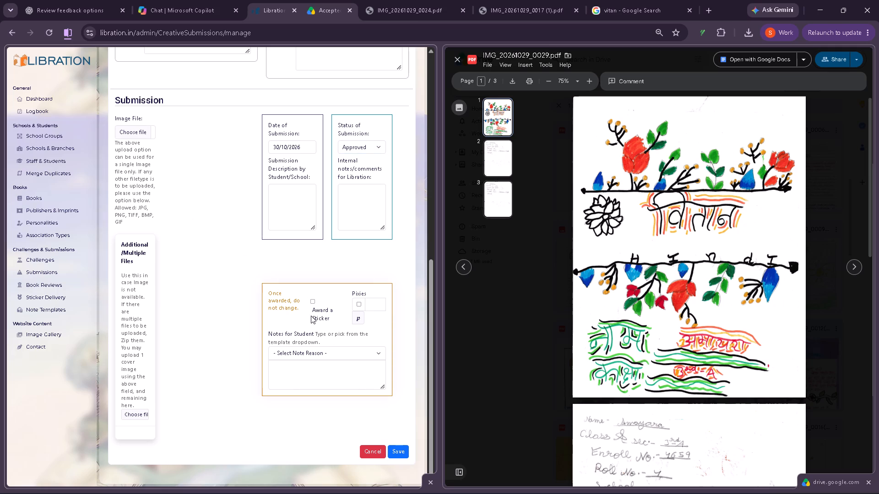
{"action": "left_click", "coordinate": [357, 306]}
{"action": "left_click", "coordinate": [359, 306]}
{"action": "key", "text": "Tab"}
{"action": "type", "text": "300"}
Save the creative submission and start another blank entry.
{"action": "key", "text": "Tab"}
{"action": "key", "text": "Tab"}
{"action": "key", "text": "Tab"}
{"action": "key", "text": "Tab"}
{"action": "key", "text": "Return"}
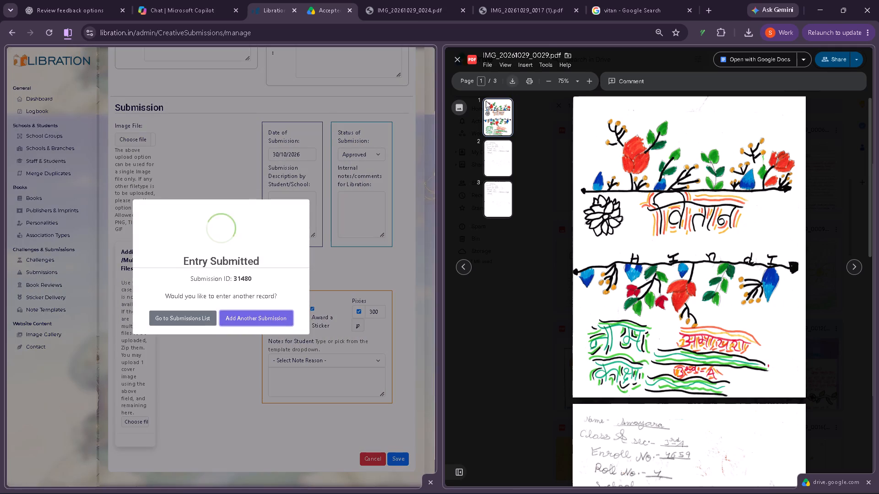
{"action": "left_click", "coordinate": [268, 317]}
Rename the processed PDF as IMG_20261029_0029(done).pdf.
{"action": "left_click", "coordinate": [515, 55]}
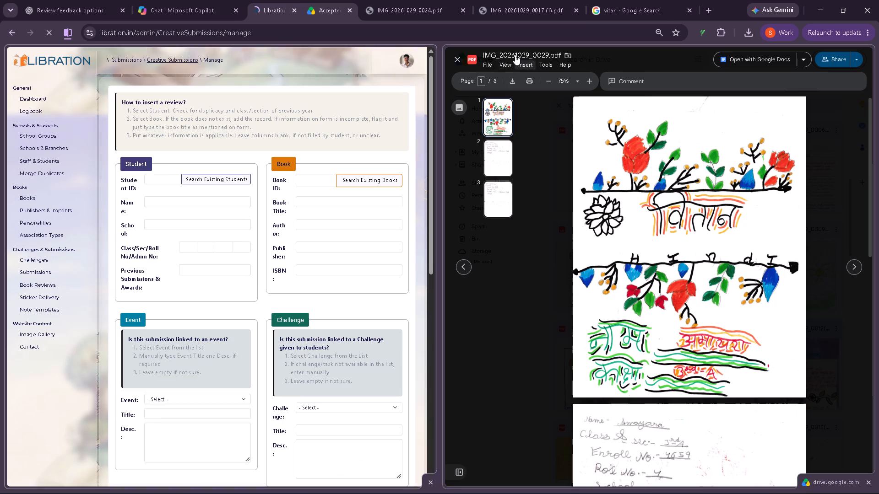
{"action": "key", "text": "Right"}
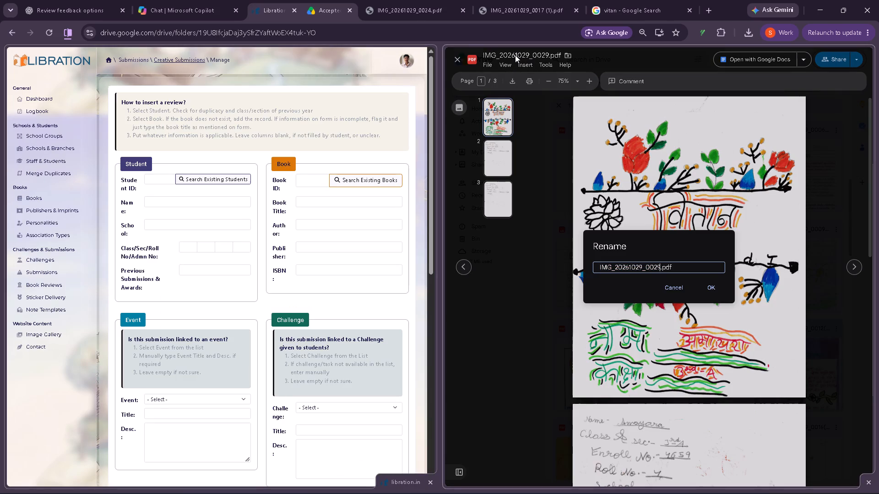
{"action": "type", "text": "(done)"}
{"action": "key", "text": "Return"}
Open the next scan, IMG_20261029_0030.pdf, and examine its cover artwork and student details.
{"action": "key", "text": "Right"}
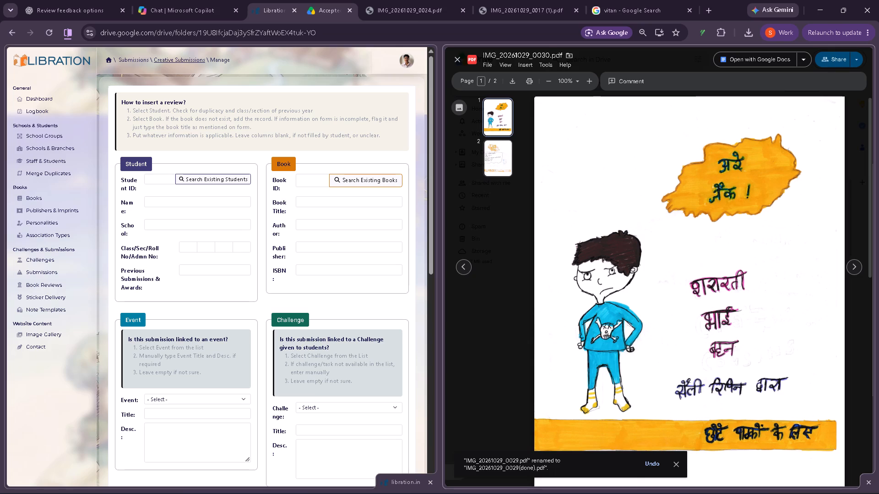
{"action": "scroll", "coordinate": [719, 243], "scroll_direction": "down", "scroll_amount": 7}
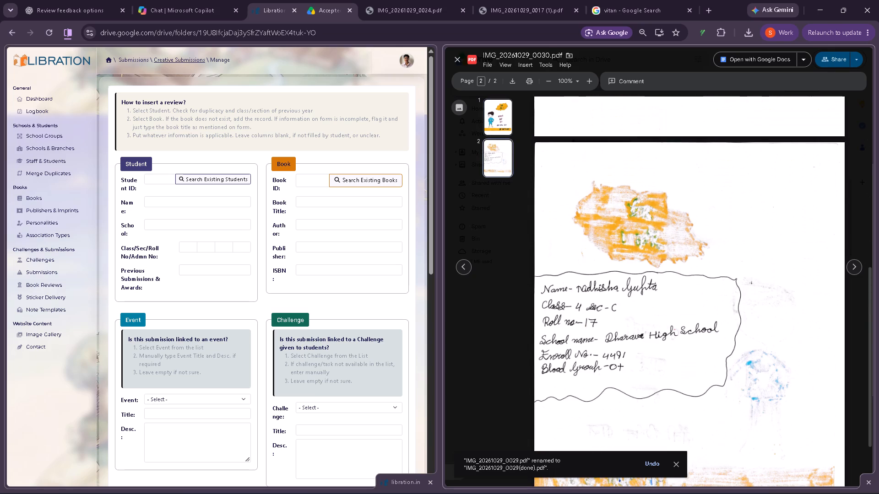
{"action": "scroll", "coordinate": [720, 243], "scroll_direction": "up", "scroll_amount": 9}
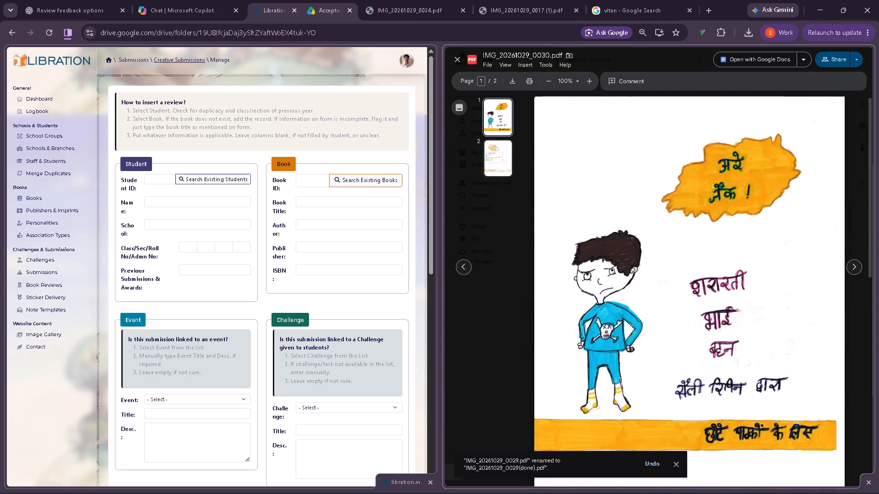
Search Google for "arey jack shararti bhai or behan book" and look through the results for the cover's book.
{"action": "left_click", "coordinate": [667, 3]}
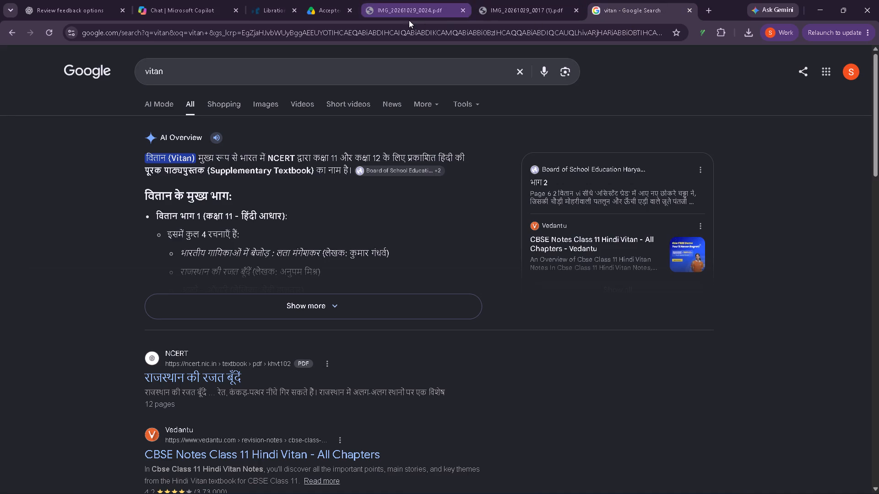
{"action": "left_click", "coordinate": [402, 26]}
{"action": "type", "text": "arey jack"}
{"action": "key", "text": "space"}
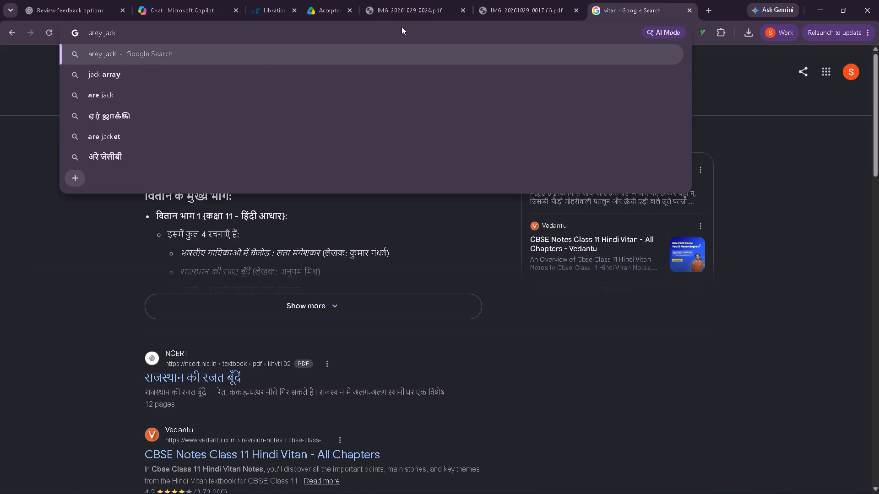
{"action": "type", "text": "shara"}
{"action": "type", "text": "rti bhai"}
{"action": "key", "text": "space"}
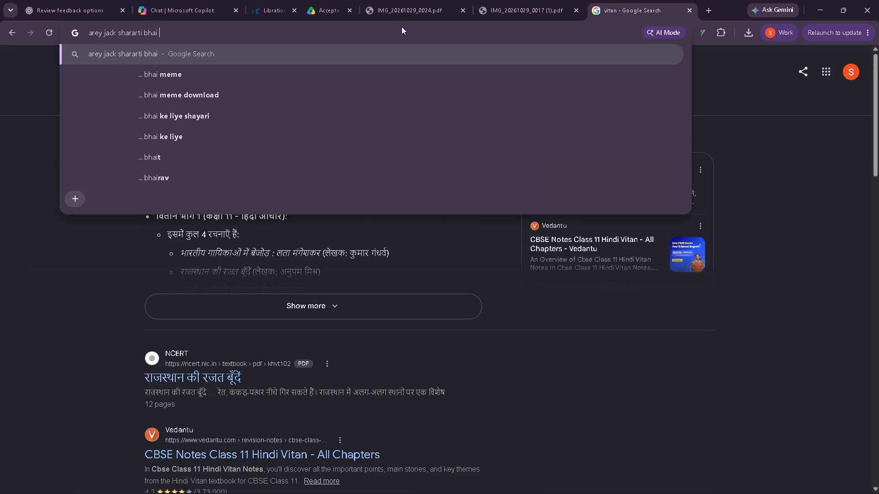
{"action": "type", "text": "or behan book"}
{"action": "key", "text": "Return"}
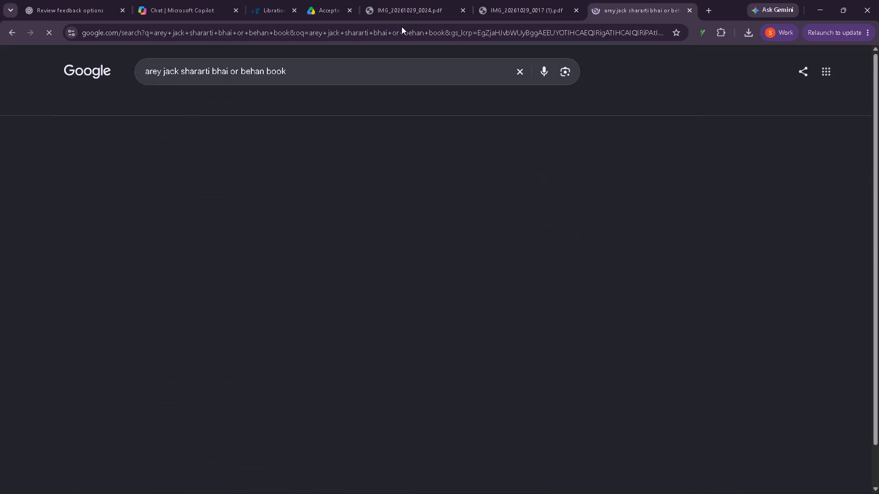
{"action": "scroll", "coordinate": [380, 156], "scroll_direction": "down", "scroll_amount": 2}
{"action": "scroll", "coordinate": [381, 157], "scroll_direction": "up", "scroll_amount": 3}
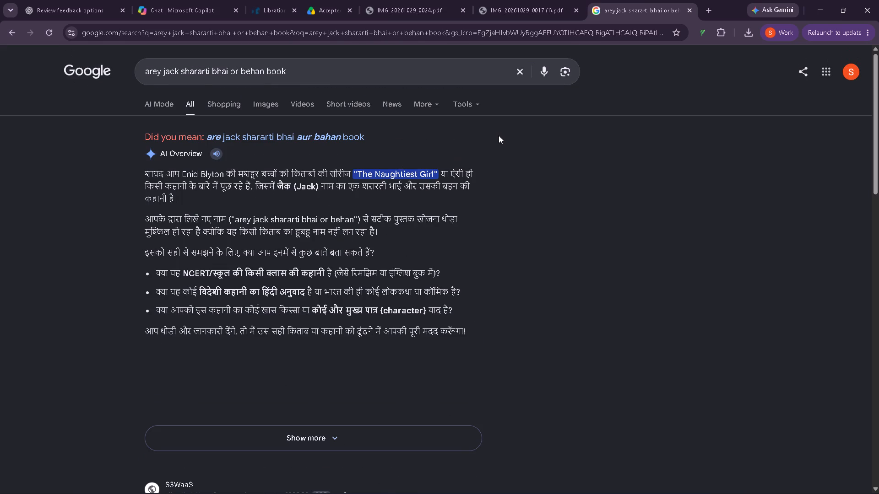
{"action": "scroll", "coordinate": [487, 170], "scroll_direction": "down", "scroll_amount": 6}
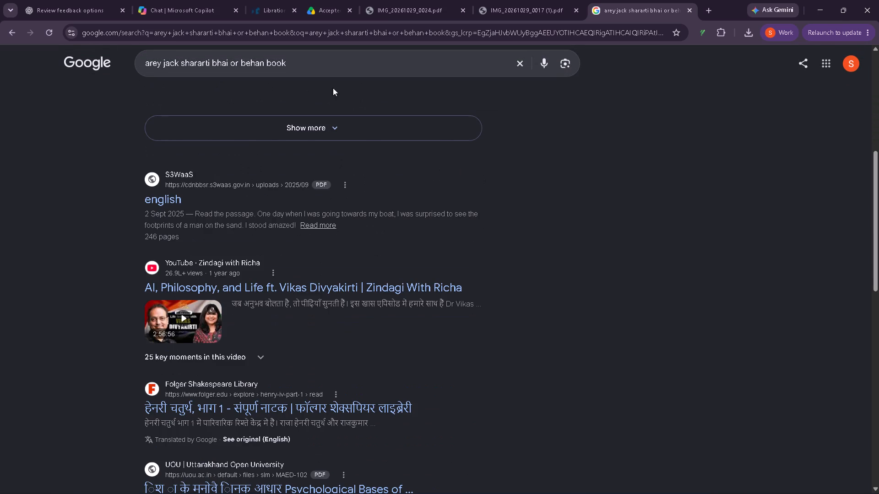
Recheck the scanned cover, and reword the Google query as "shararti bhai or behan book by" followed by the author.
{"action": "left_click", "coordinate": [314, 13]}
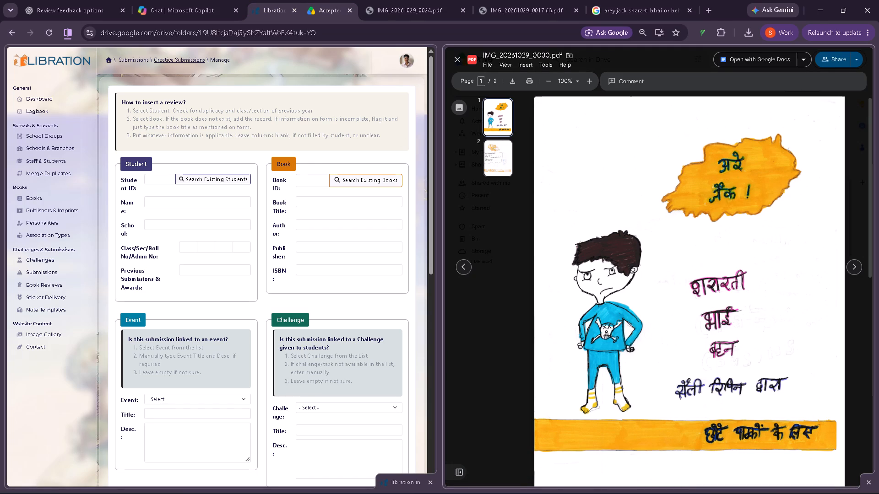
{"action": "left_click", "coordinate": [617, 0]}
{"action": "left_click_drag", "start_coordinate": [180, 63], "coordinate": [92, 52]}
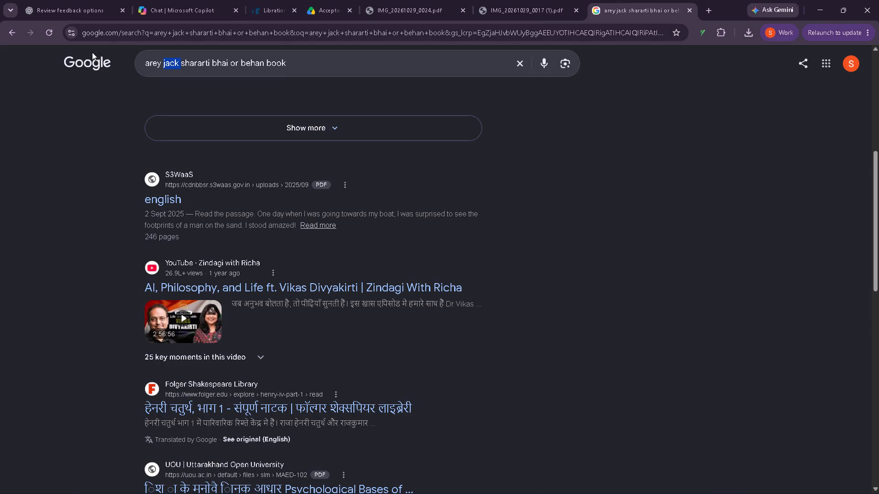
{"action": "left_click_drag", "start_coordinate": [92, 52], "coordinate": [91, 52]}
{"action": "key", "text": "BackSpace"}
{"action": "left_click", "coordinate": [259, 59]}
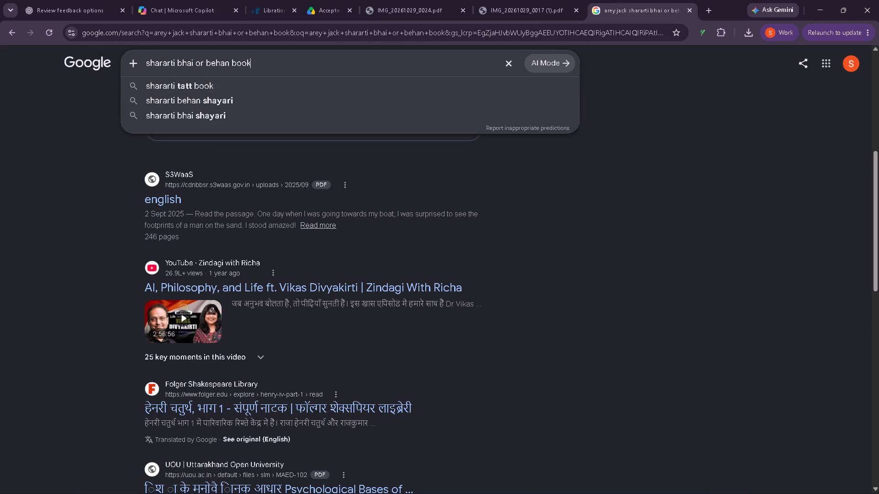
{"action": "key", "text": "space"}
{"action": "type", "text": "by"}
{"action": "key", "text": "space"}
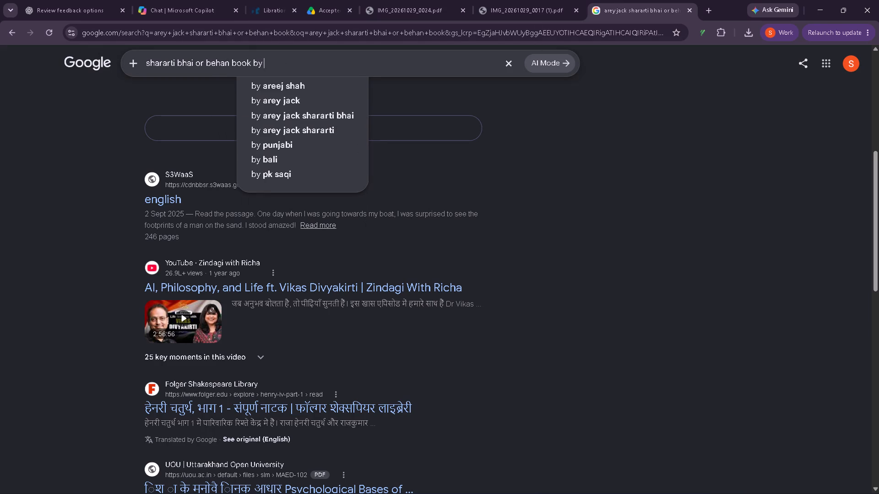
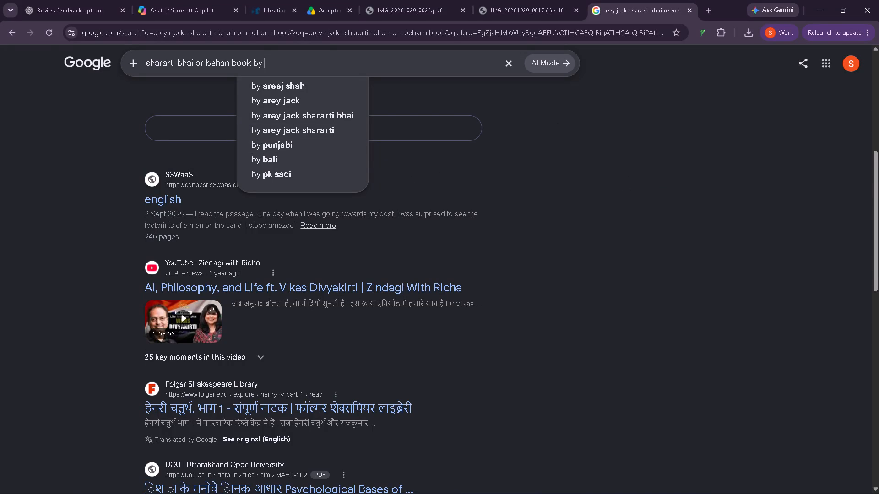
Recheck the author on the scanned cover, and search Google for "shararti bhai or behan book by shaily ripin", looking through the results.
{"action": "left_click", "coordinate": [280, 0]}
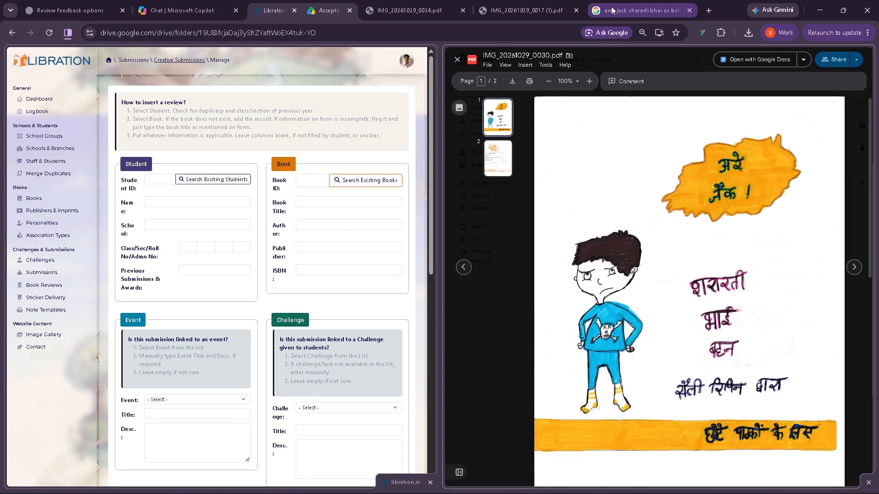
{"action": "left_click", "coordinate": [639, 0]}
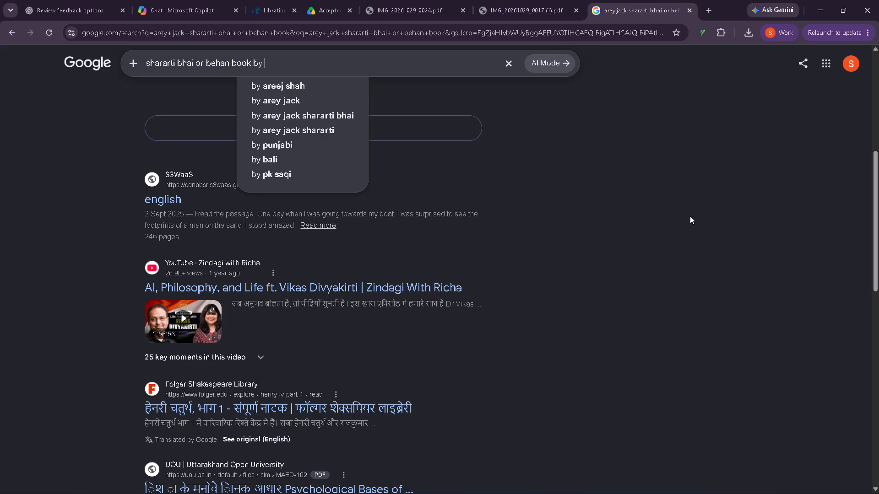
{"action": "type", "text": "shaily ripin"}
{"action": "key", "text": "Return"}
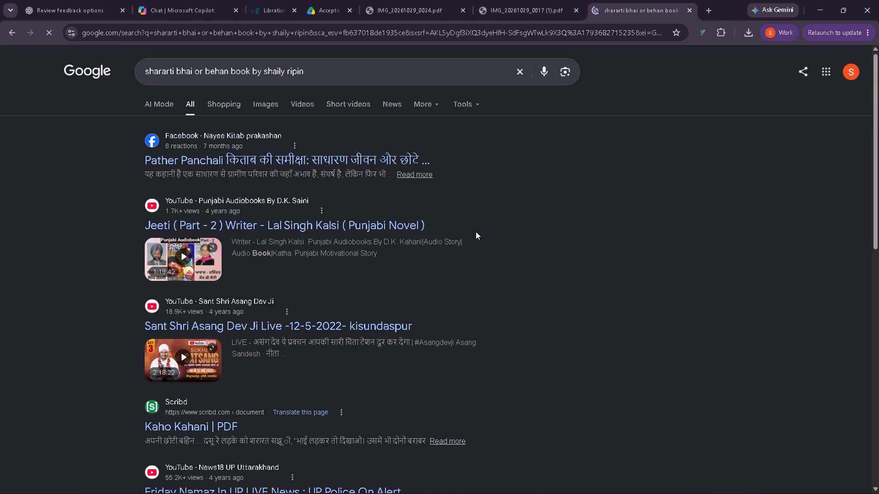
{"action": "scroll", "coordinate": [476, 231], "scroll_direction": "down", "scroll_amount": 3}
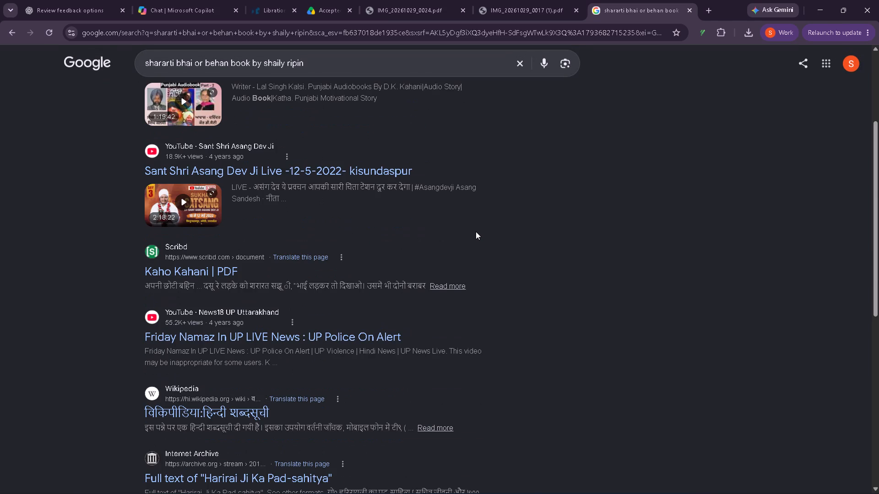
{"action": "scroll", "coordinate": [476, 231], "scroll_direction": "down", "scroll_amount": 3}
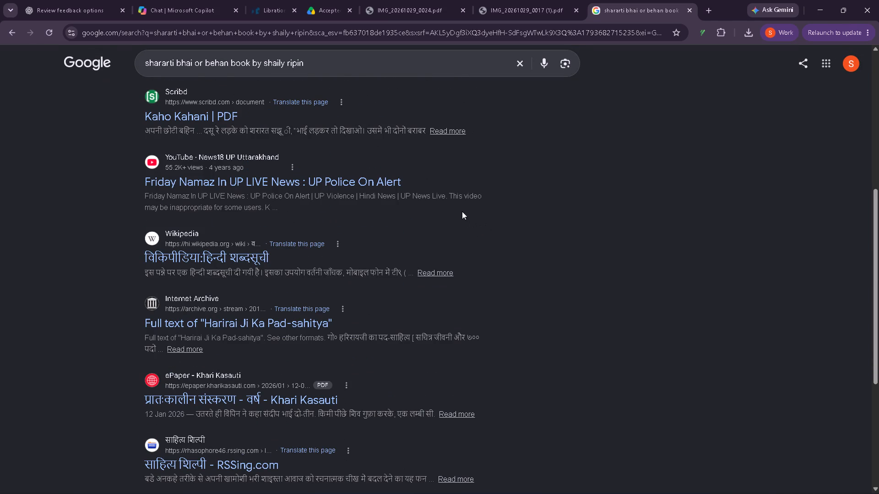
Capture the scanned IMG_20261029_0030.pdf cover and run a Bing visual search with it, looking through the matches for the book.
{"action": "left_click", "coordinate": [272, 9]}
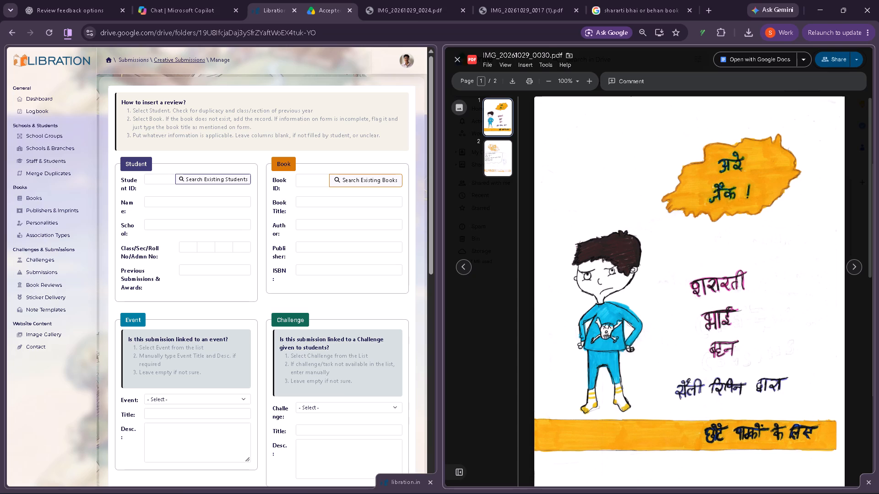
{"action": "key", "text": "shift+super+s"}
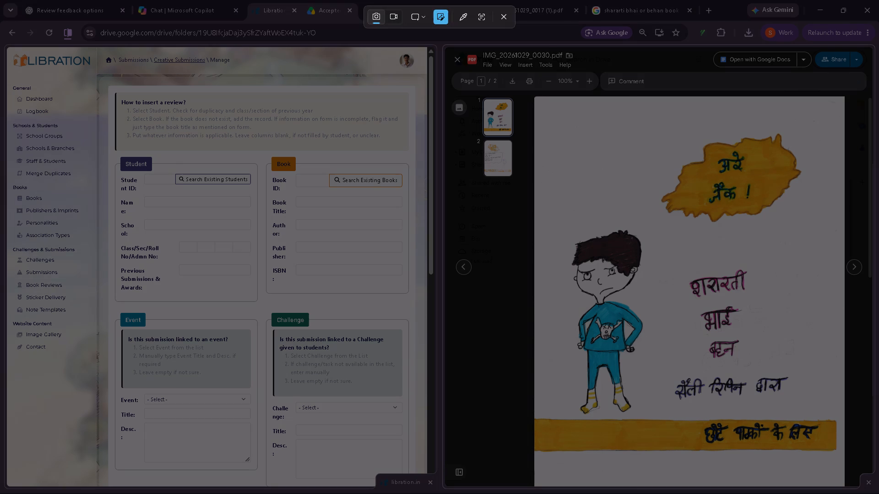
{"action": "left_click_drag", "start_coordinate": [543, 107], "coordinate": [828, 461]}
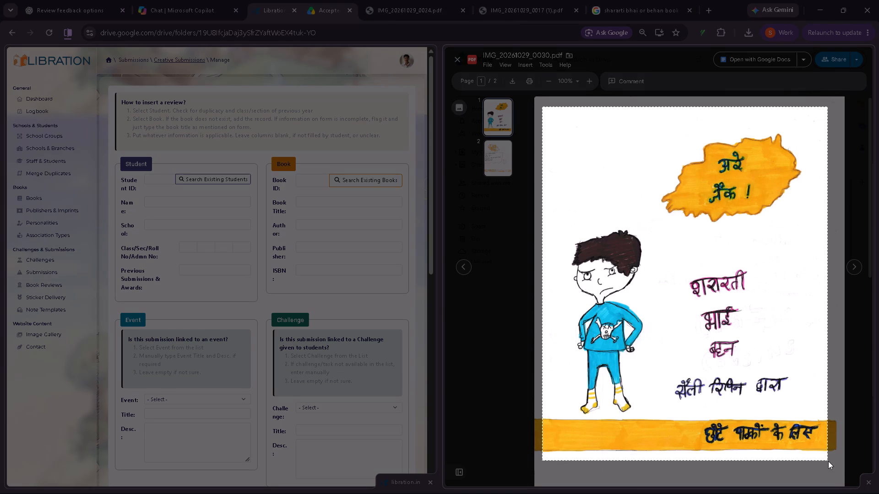
{"action": "left_click_drag", "start_coordinate": [828, 461], "coordinate": [837, 473]}
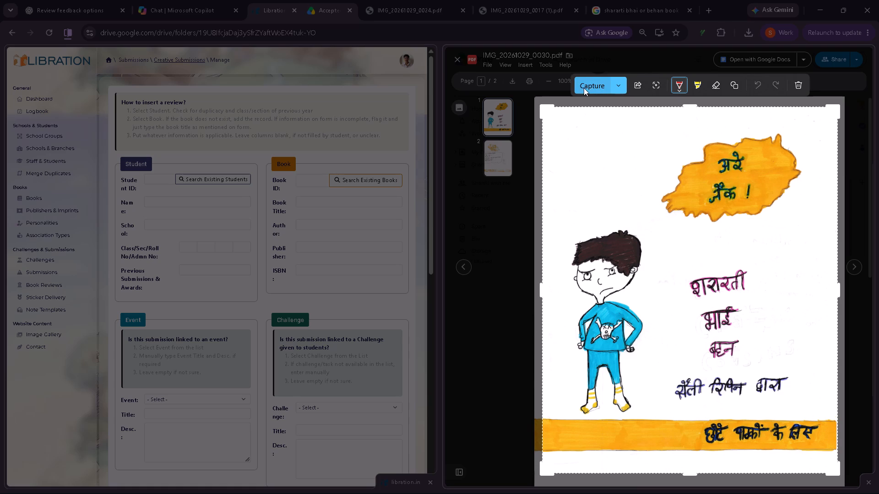
{"action": "left_click", "coordinate": [649, 81]}
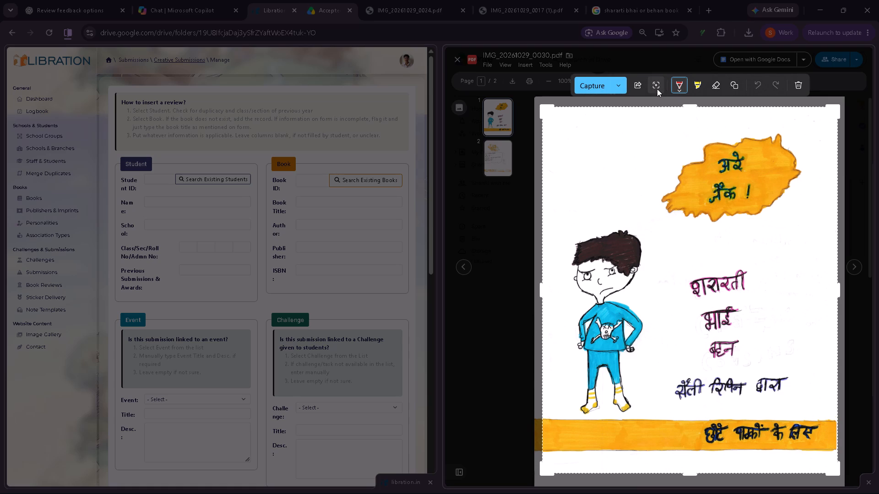
{"action": "left_click", "coordinate": [657, 89]}
{"action": "left_click", "coordinate": [657, 84]}
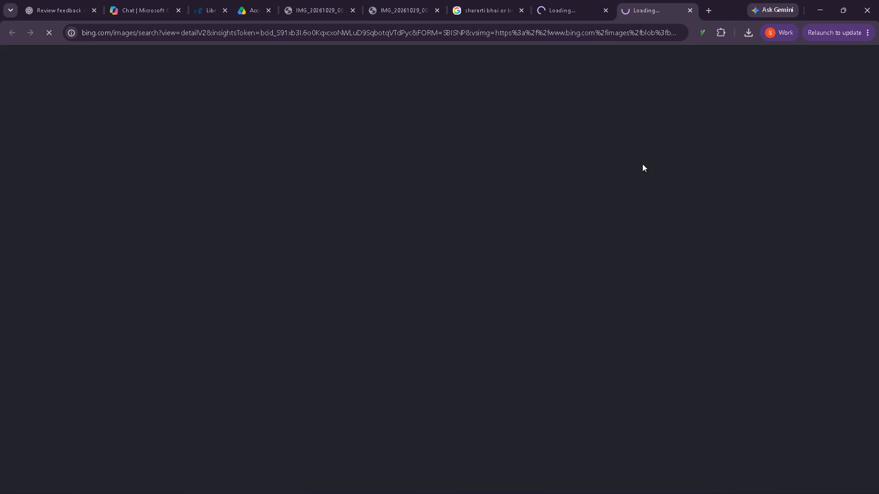
{"action": "left_click", "coordinate": [603, 10]}
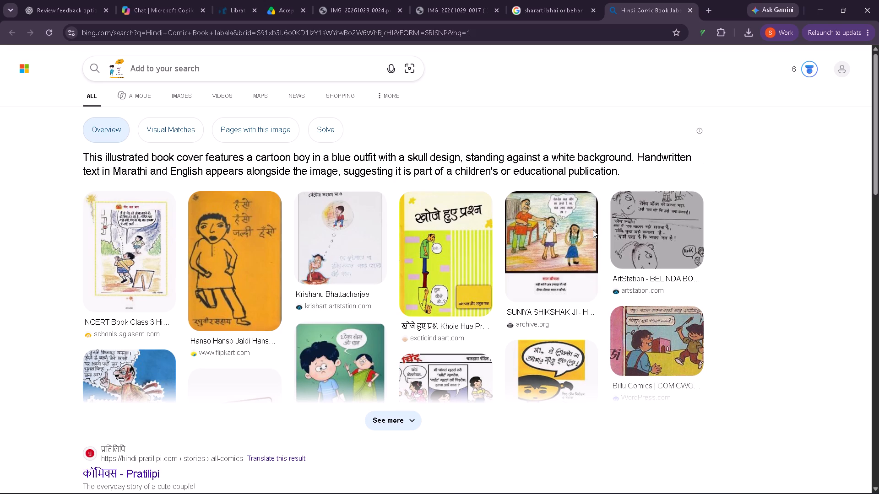
{"action": "scroll", "coordinate": [593, 230], "scroll_direction": "down", "scroll_amount": 3}
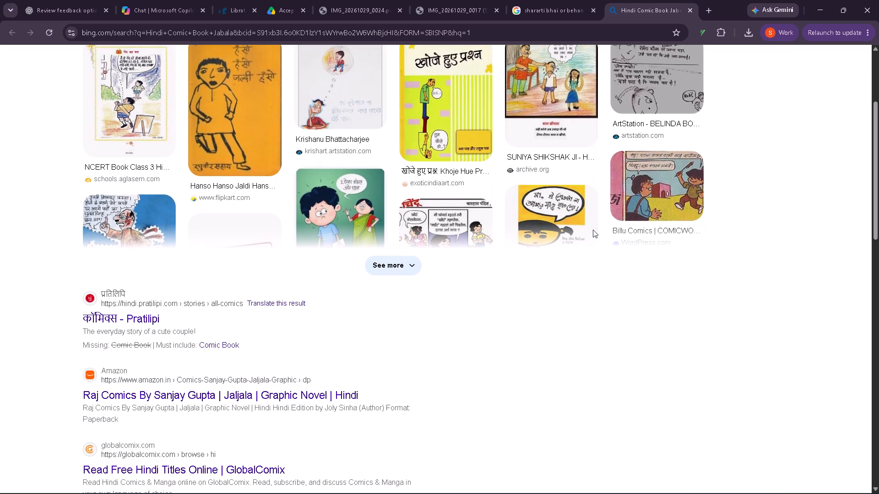
{"action": "scroll", "coordinate": [593, 230], "scroll_direction": "down", "scroll_amount": 4}
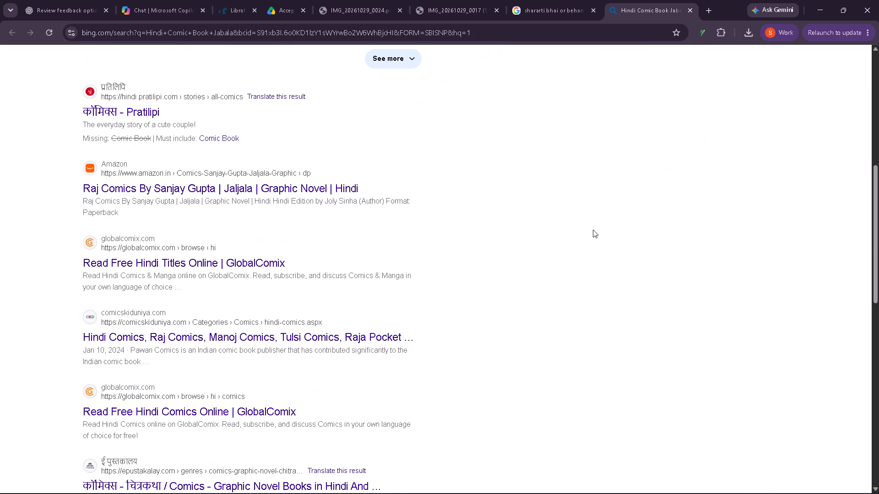
{"action": "left_click", "coordinate": [690, 8]}
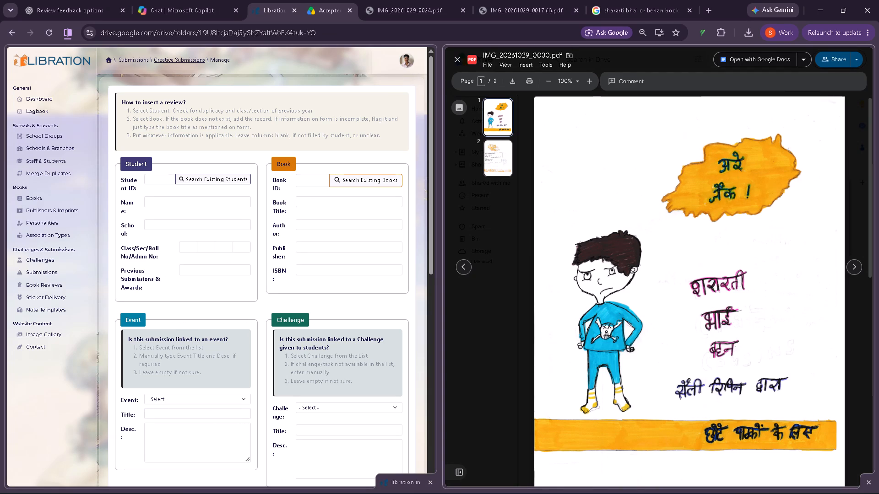
Shorten the Google query to "shararti bhai behan book by shaily ripin" and run the search again.
{"action": "left_click", "coordinate": [659, 0]}
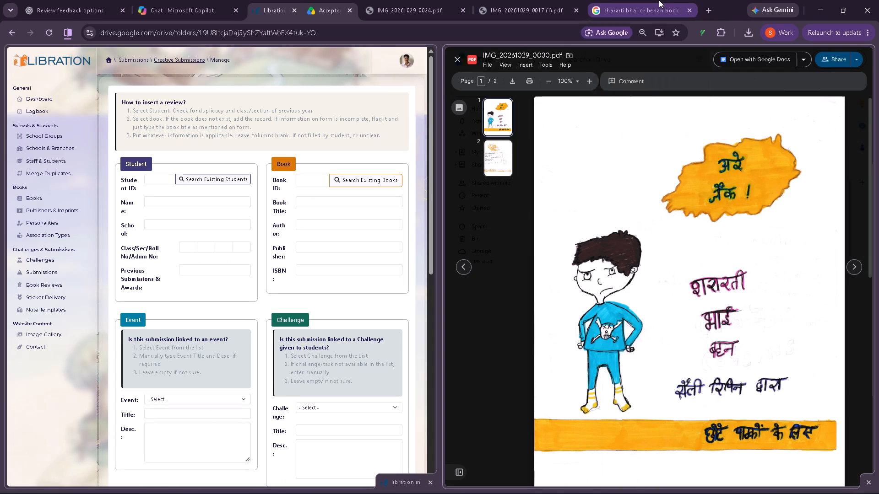
{"action": "left_click", "coordinate": [196, 61]}
{"action": "left_click", "coordinate": [194, 61]}
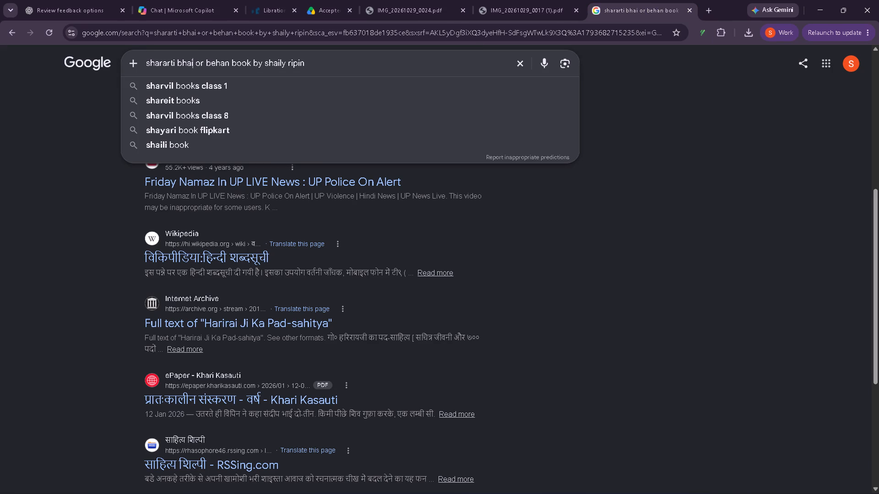
{"action": "double_click", "coordinate": [201, 60]}
{"action": "key", "text": "BackSpace"}
{"action": "key", "text": "Return"}
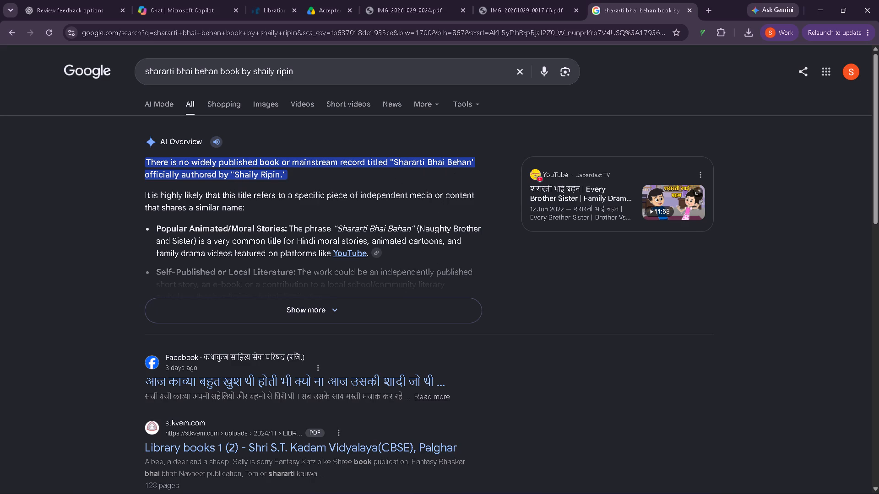
Search Google for the author "Shaily Ripin", follow the suggested spelling Sally Rippin, and browse her books.
{"action": "left_click_drag", "start_coordinate": [234, 175], "coordinate": [278, 176]}
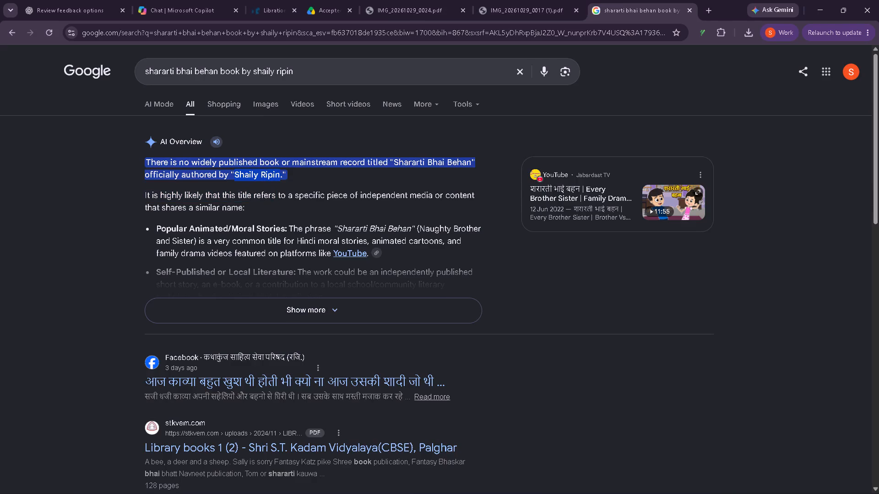
{"action": "left_click_drag", "start_coordinate": [278, 176], "coordinate": [279, 176]}
{"action": "right_click", "coordinate": [278, 177]}
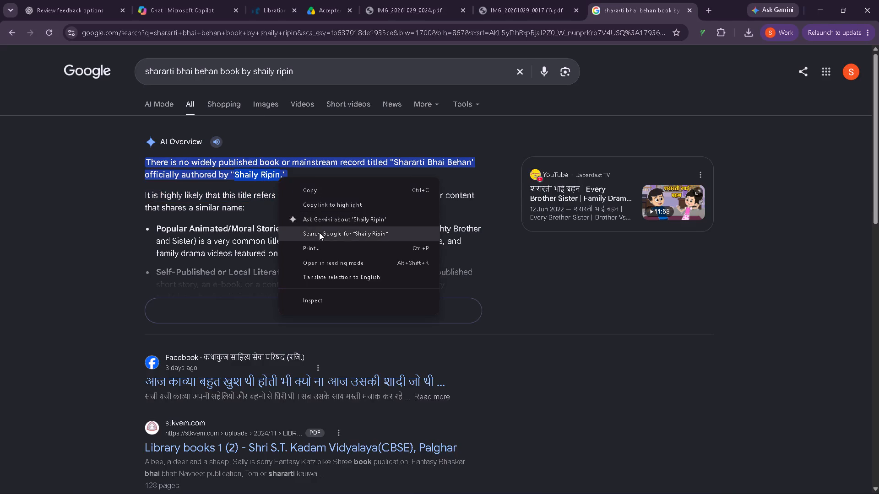
{"action": "left_click", "coordinate": [319, 232]}
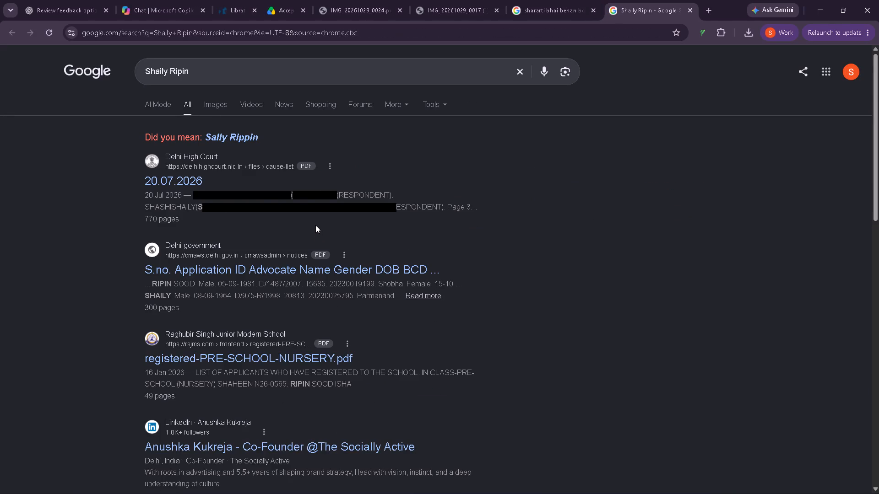
{"action": "left_click", "coordinate": [250, 137]}
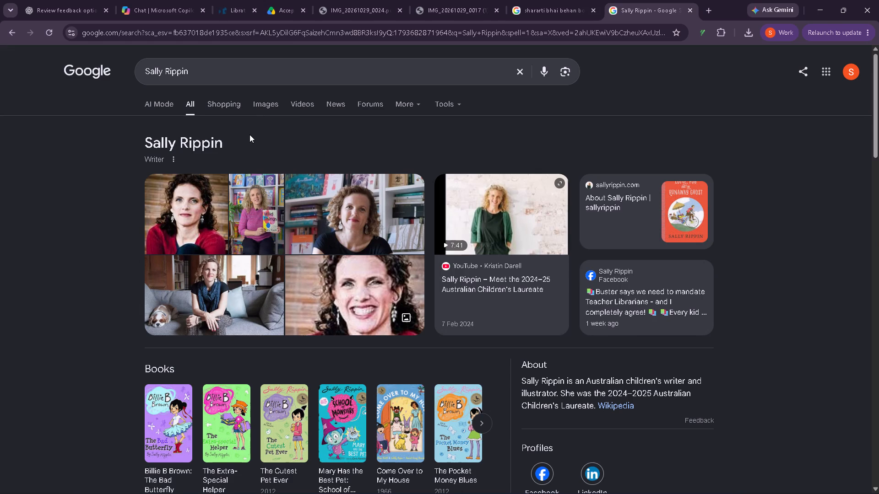
{"action": "scroll", "coordinate": [250, 134], "scroll_direction": "down", "scroll_amount": 2}
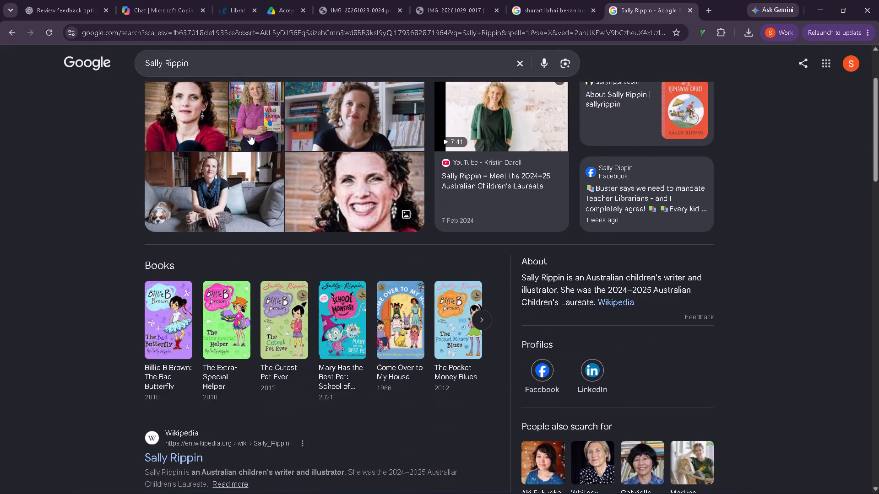
{"action": "left_click", "coordinate": [477, 322]}
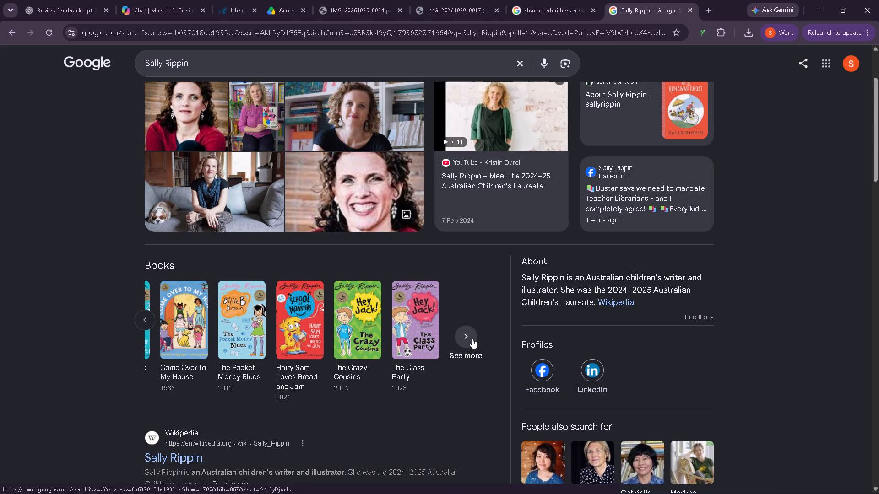
{"action": "left_click", "coordinate": [472, 338]}
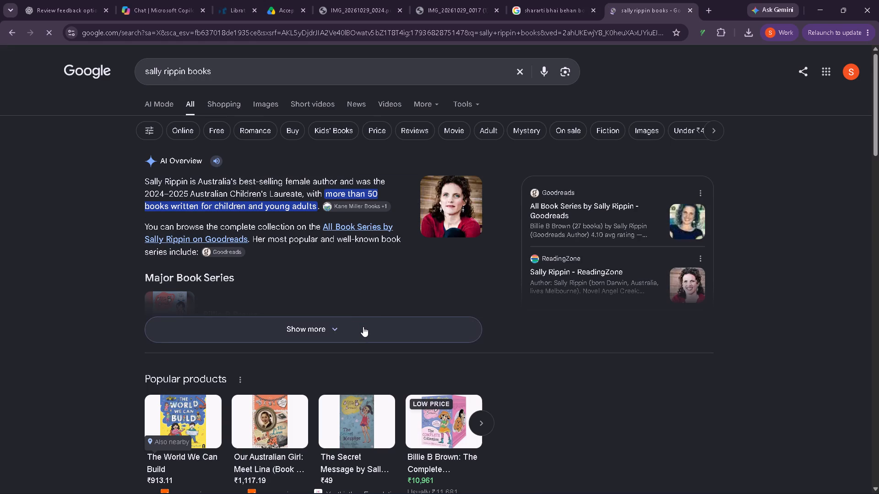
Search Google for "sally rippin naughty brother sister" and read the full overview and results for a matching title.
{"action": "left_click", "coordinate": [261, 72]}
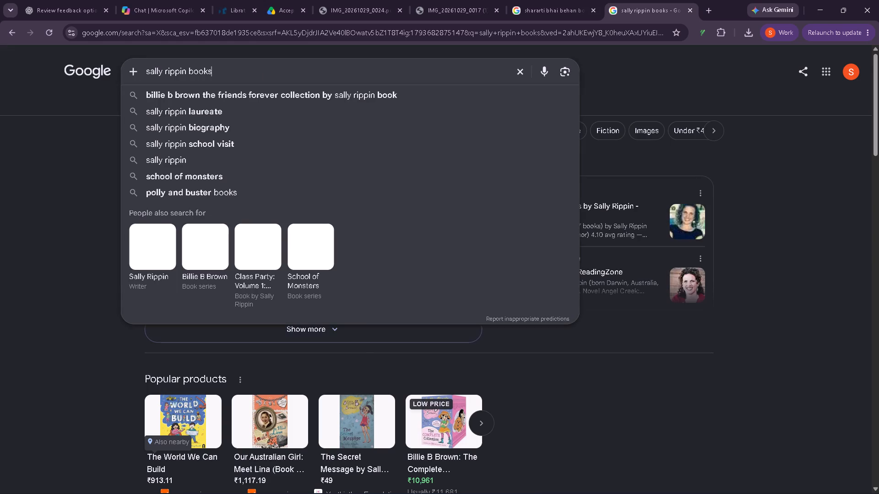
{"action": "key", "text": "BackSpace"}
{"action": "key", "text": "BackSpace"}
{"action": "key", "text": "BackSpace"}
{"action": "key", "text": "BackSpace"}
{"action": "key", "text": "BackSpace"}
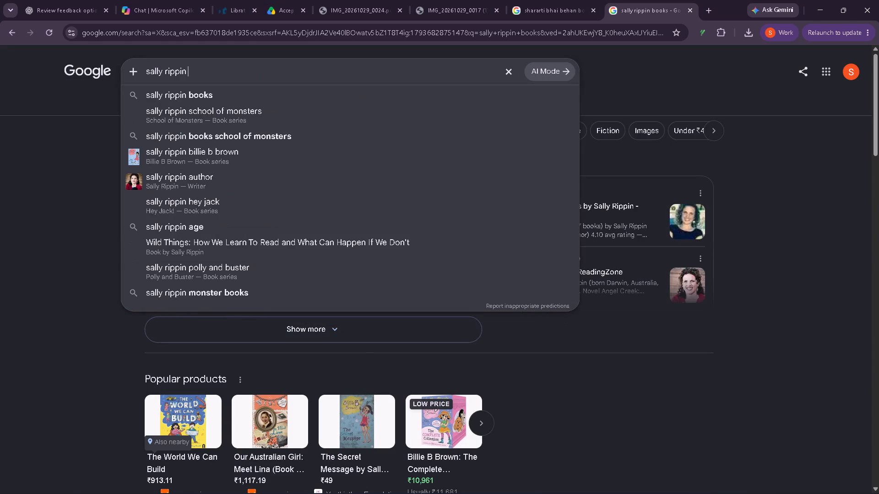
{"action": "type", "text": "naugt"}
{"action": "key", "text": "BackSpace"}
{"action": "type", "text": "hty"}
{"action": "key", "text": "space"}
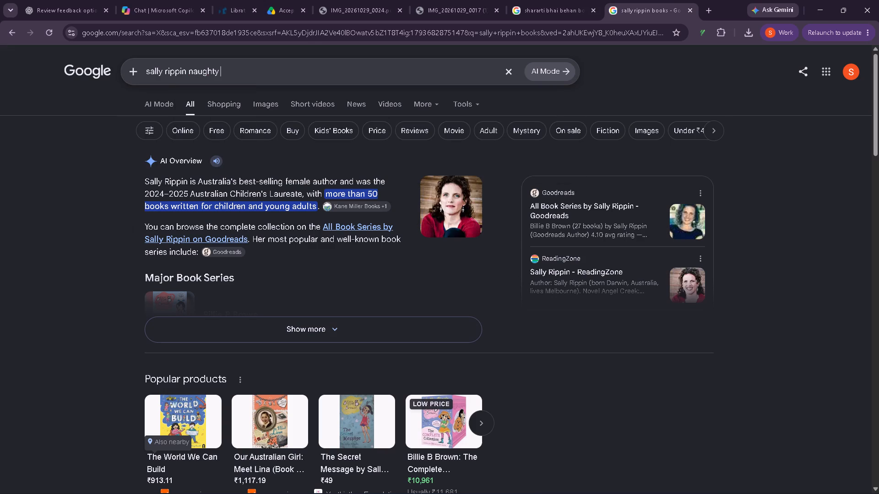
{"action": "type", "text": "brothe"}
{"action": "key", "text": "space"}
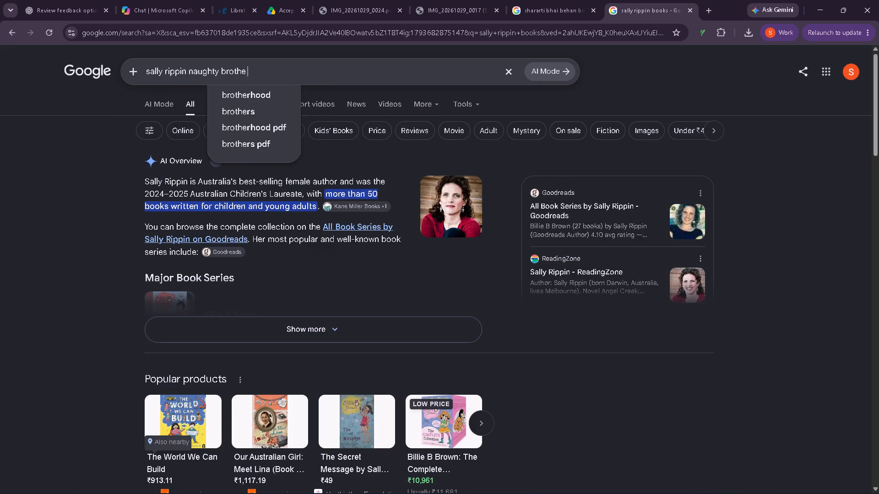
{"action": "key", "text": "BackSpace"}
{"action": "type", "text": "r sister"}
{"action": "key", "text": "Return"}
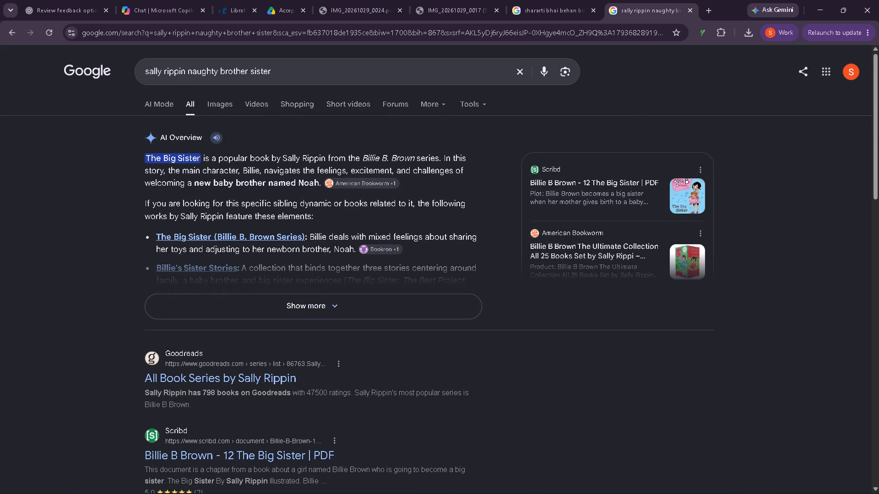
{"action": "left_click", "coordinate": [336, 302]}
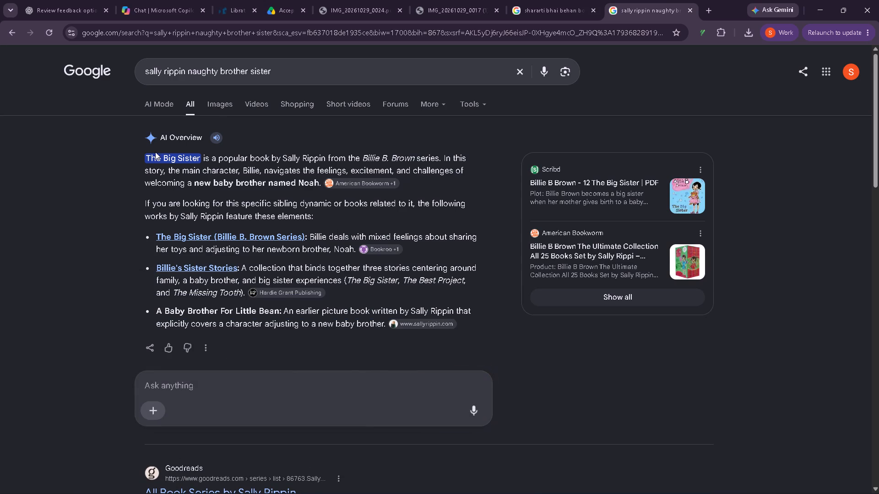
{"action": "scroll", "coordinate": [150, 217], "scroll_direction": "down", "scroll_amount": 3}
Open Goodreads' list of Sally Rippin's series and look through the Hey Jack! books for a match.
{"action": "left_click", "coordinate": [239, 337]}
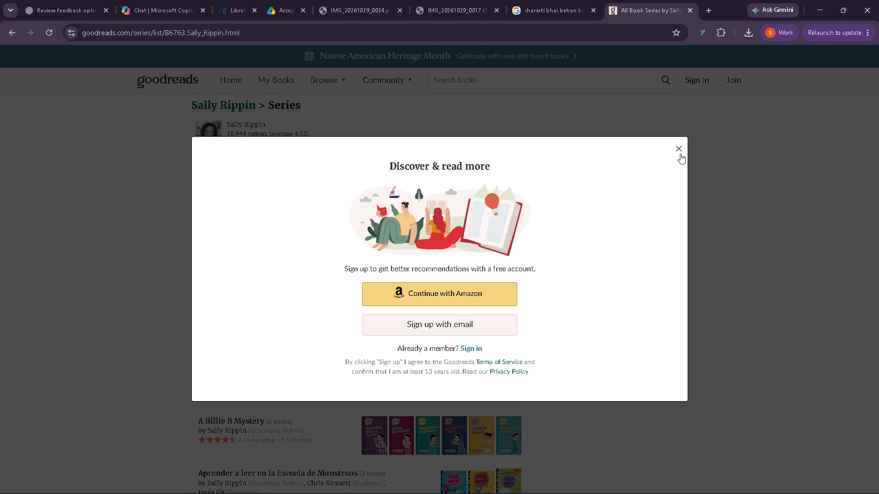
{"action": "left_click", "coordinate": [680, 151]}
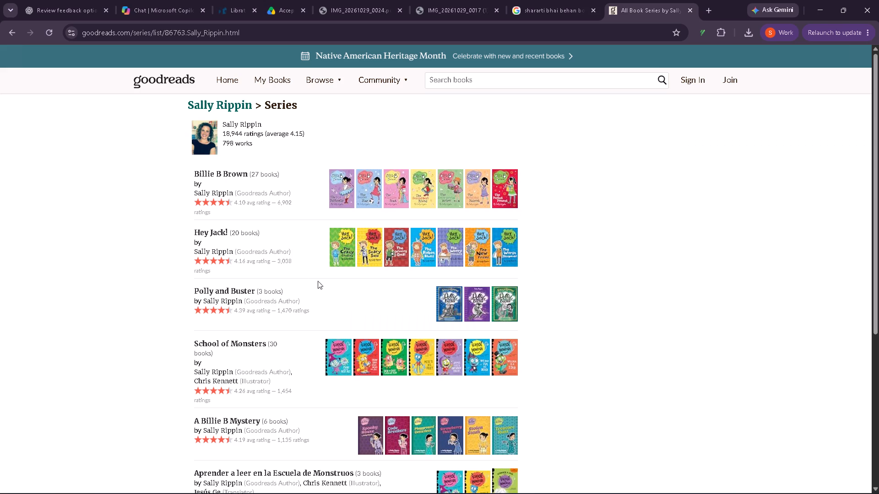
{"action": "left_click", "coordinate": [212, 229]}
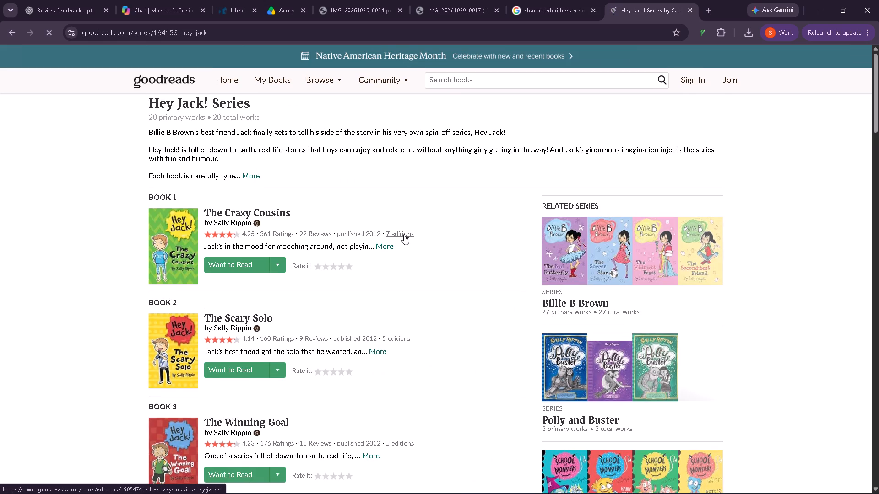
{"action": "scroll", "coordinate": [404, 234], "scroll_direction": "down", "scroll_amount": 1}
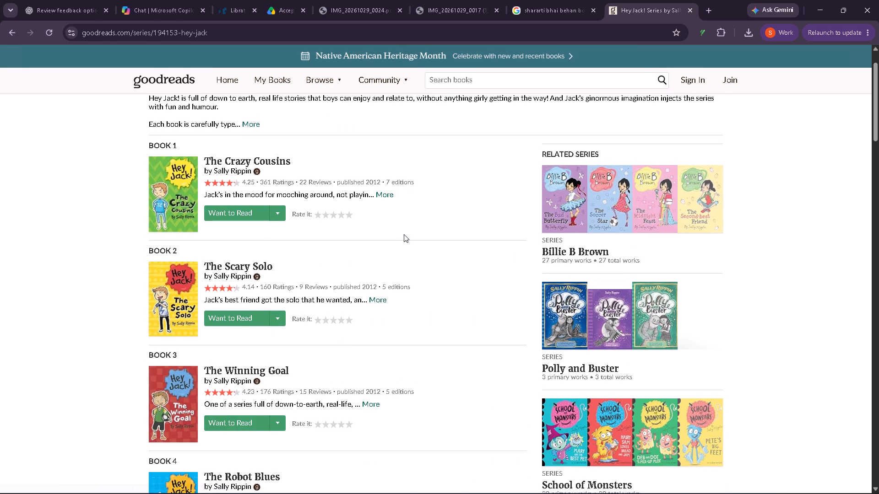
{"action": "scroll", "coordinate": [403, 234], "scroll_direction": "down", "scroll_amount": 3}
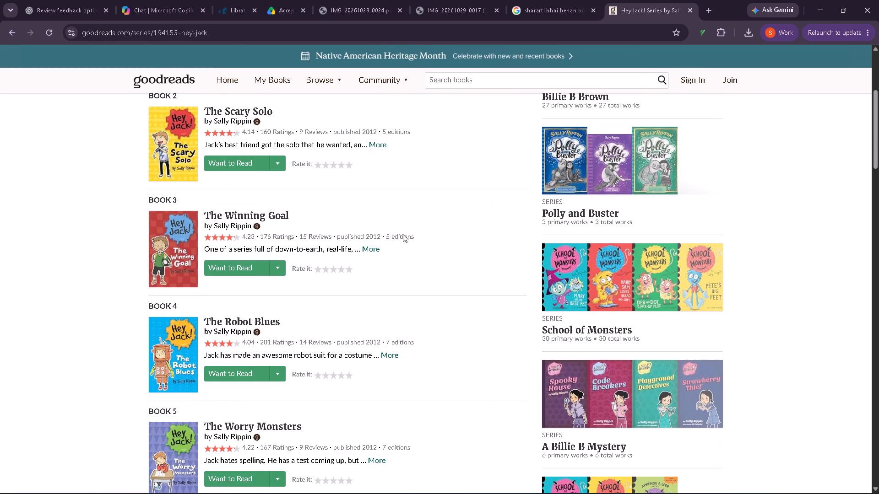
{"action": "scroll", "coordinate": [401, 232], "scroll_direction": "down", "scroll_amount": 1}
{"action": "scroll", "coordinate": [401, 232], "scroll_direction": "up", "scroll_amount": 1}
{"action": "scroll", "coordinate": [401, 231], "scroll_direction": "down", "scroll_amount": 5}
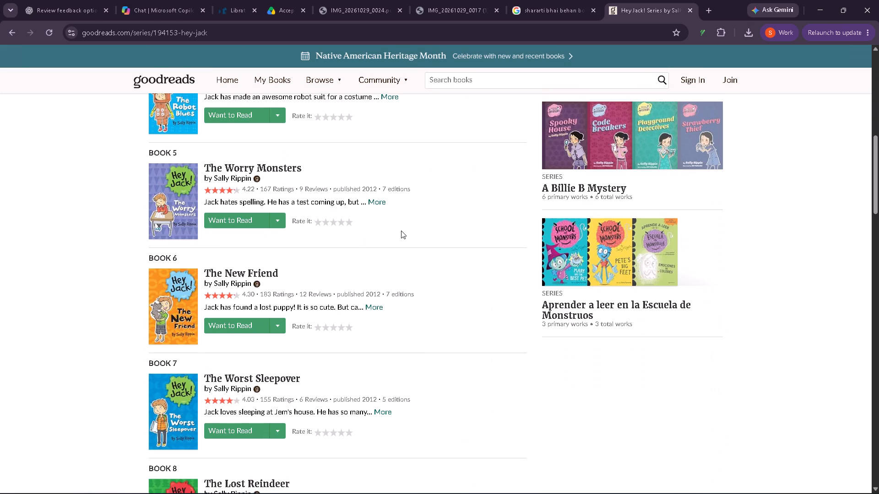
{"action": "scroll", "coordinate": [401, 231], "scroll_direction": "down", "scroll_amount": 4}
{"action": "scroll", "coordinate": [401, 231], "scroll_direction": "up", "scroll_amount": 11}
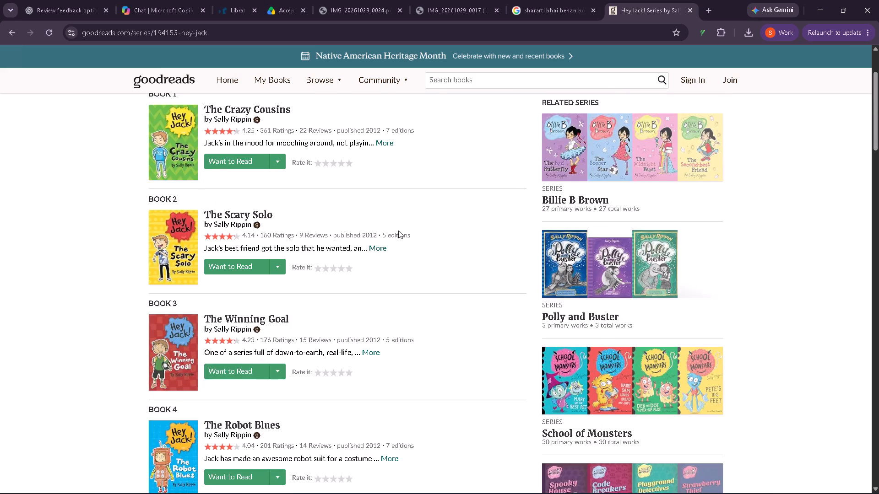
{"action": "scroll", "coordinate": [398, 231], "scroll_direction": "up", "scroll_amount": 4}
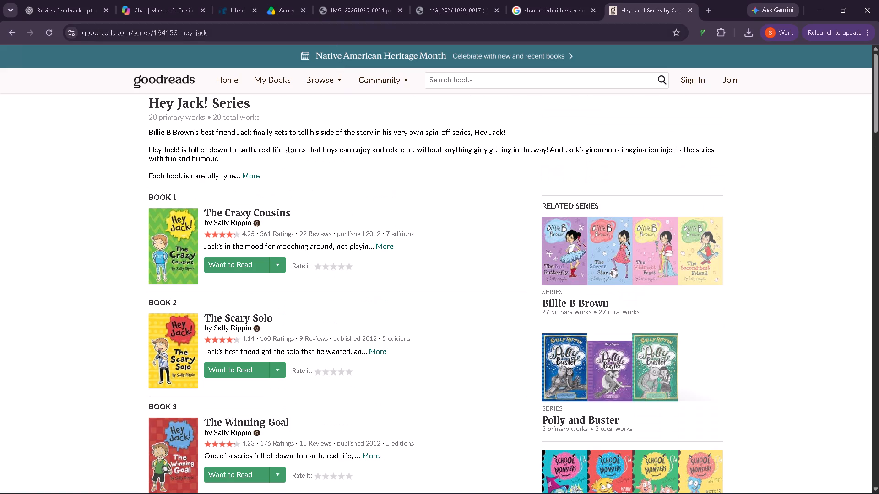
Back in the Libration submission form, search existing students by the scan's first name and link the class 4-C student from DHS VDN.
{"action": "left_click", "coordinate": [271, 2]}
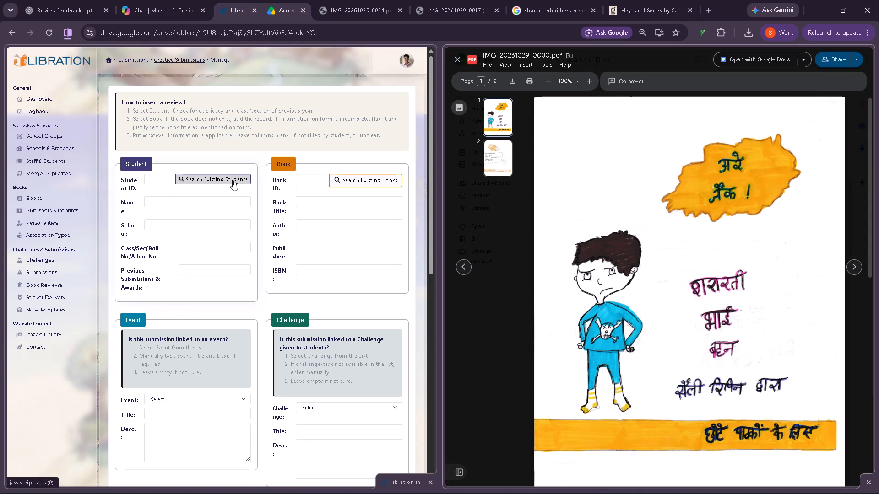
{"action": "scroll", "coordinate": [600, 236], "scroll_direction": "down", "scroll_amount": 6}
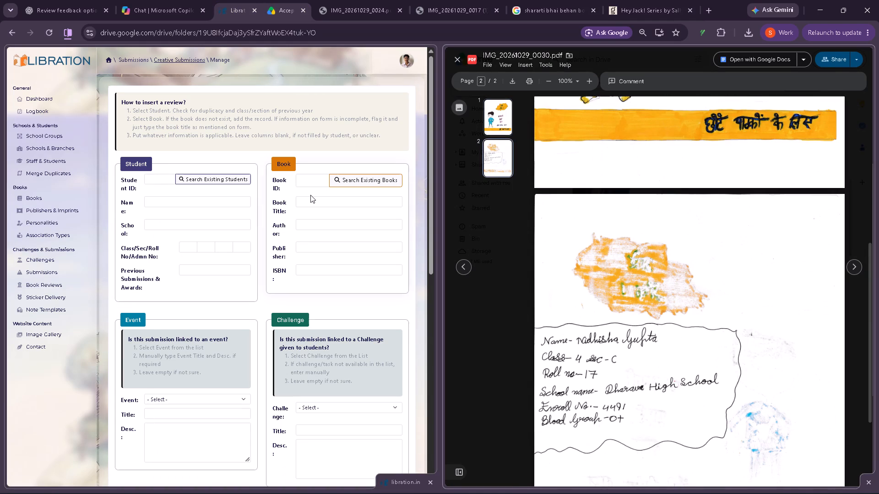
{"action": "left_click", "coordinate": [216, 180]}
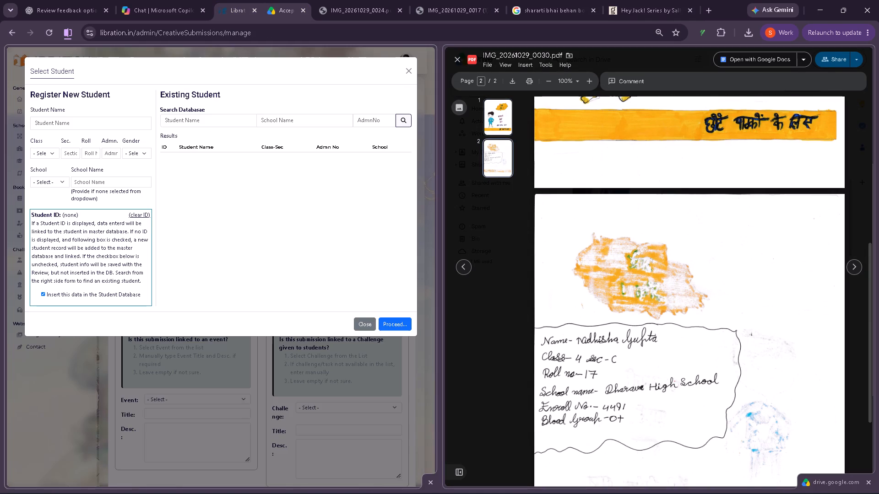
{"action": "left_click", "coordinate": [198, 117]}
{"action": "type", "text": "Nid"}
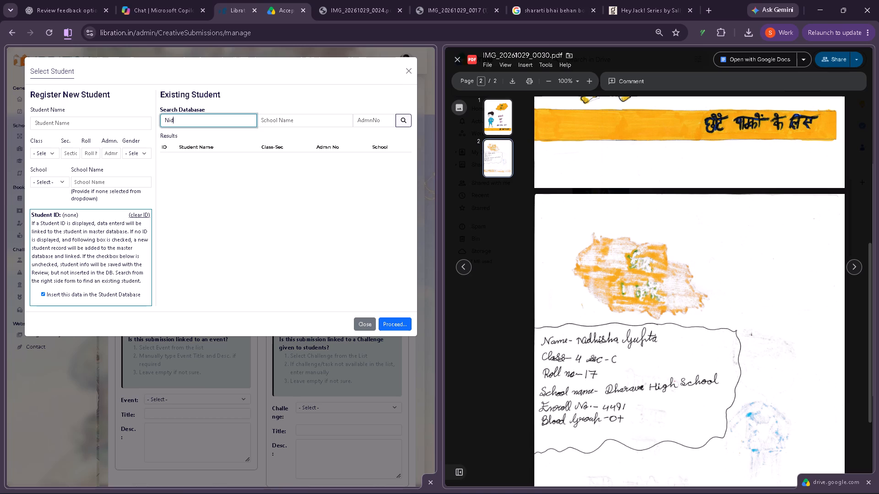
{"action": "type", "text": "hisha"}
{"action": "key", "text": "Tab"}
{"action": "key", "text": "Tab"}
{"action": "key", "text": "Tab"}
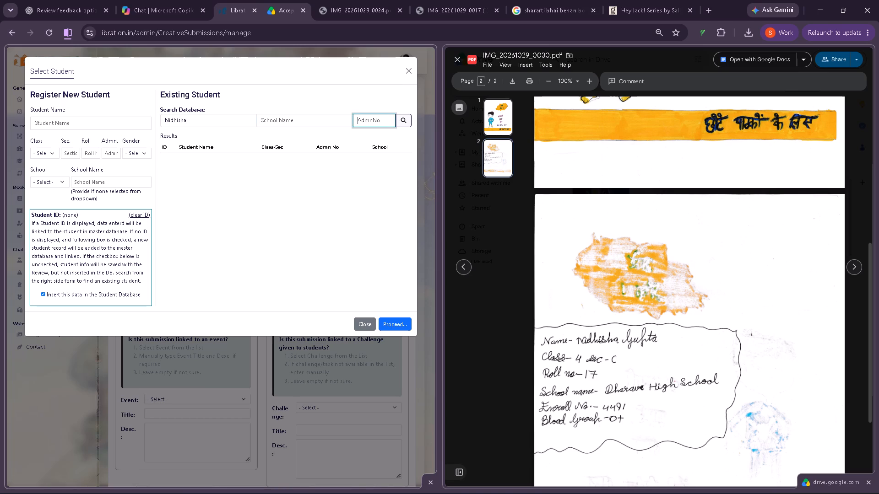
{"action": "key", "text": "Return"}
{"action": "left_click", "coordinate": [198, 117]}
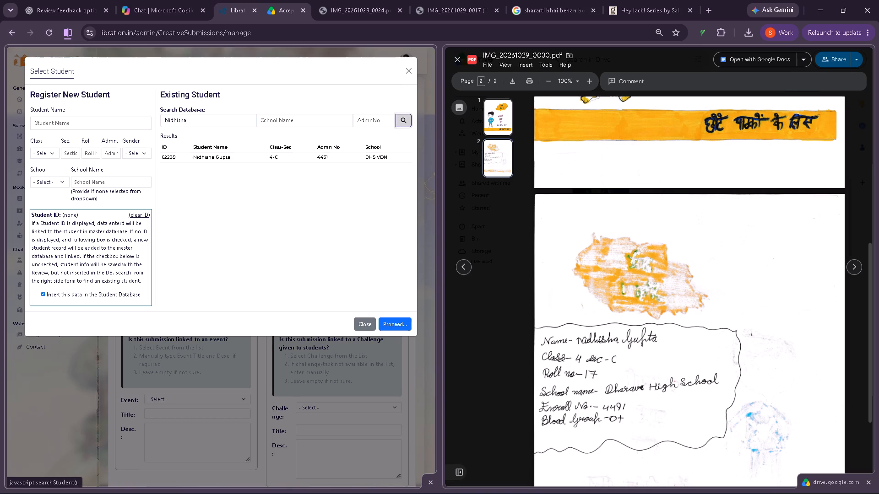
{"action": "left_click", "coordinate": [219, 160]}
{"action": "left_click", "coordinate": [399, 327]}
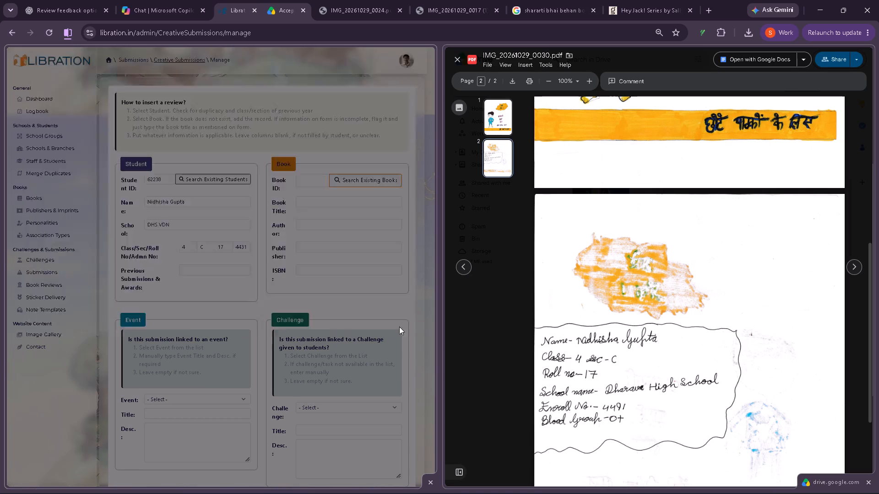
Open the submission's book selection at the new book's title.
{"action": "left_click", "coordinate": [392, 180]}
{"action": "left_click", "coordinate": [122, 118]}
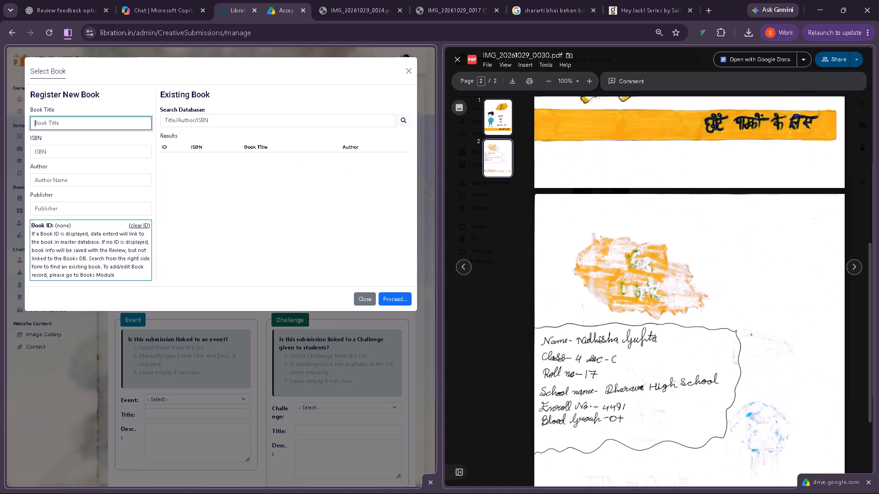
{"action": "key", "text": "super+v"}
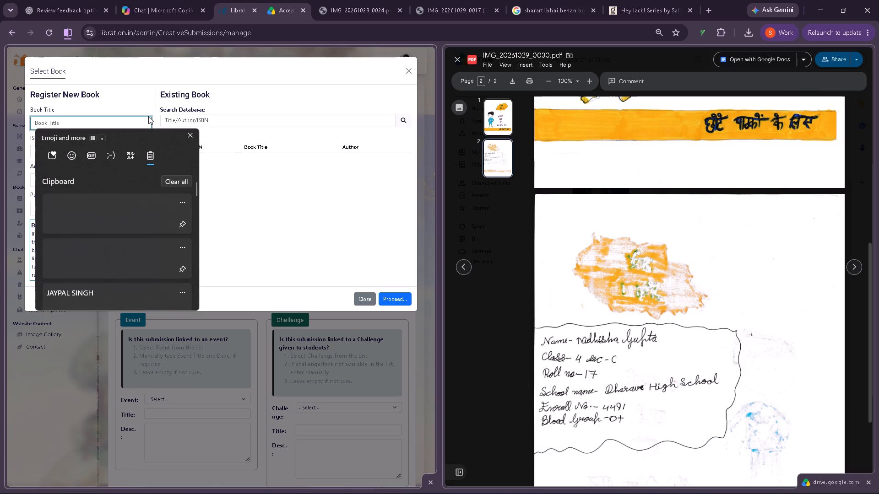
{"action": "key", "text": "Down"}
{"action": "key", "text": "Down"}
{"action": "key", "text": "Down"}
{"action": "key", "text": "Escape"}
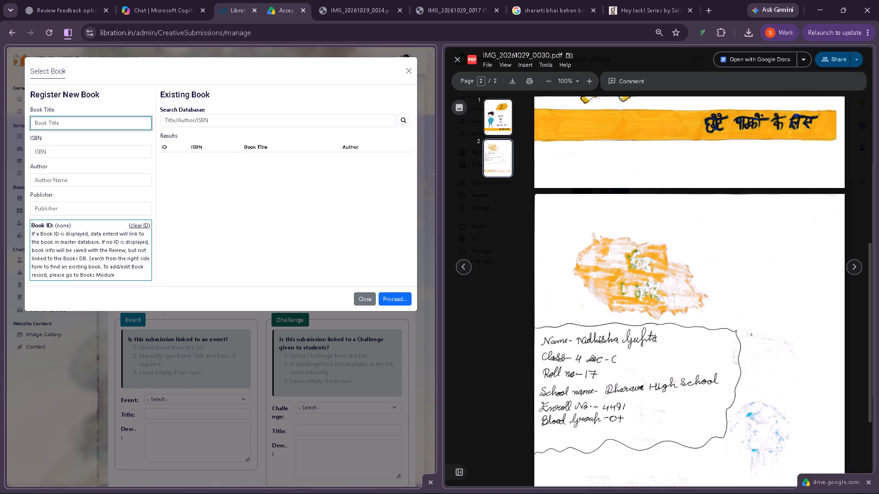
Enter the book title "Hey Jack!" with author Sally Rippin and apply it to the submission.
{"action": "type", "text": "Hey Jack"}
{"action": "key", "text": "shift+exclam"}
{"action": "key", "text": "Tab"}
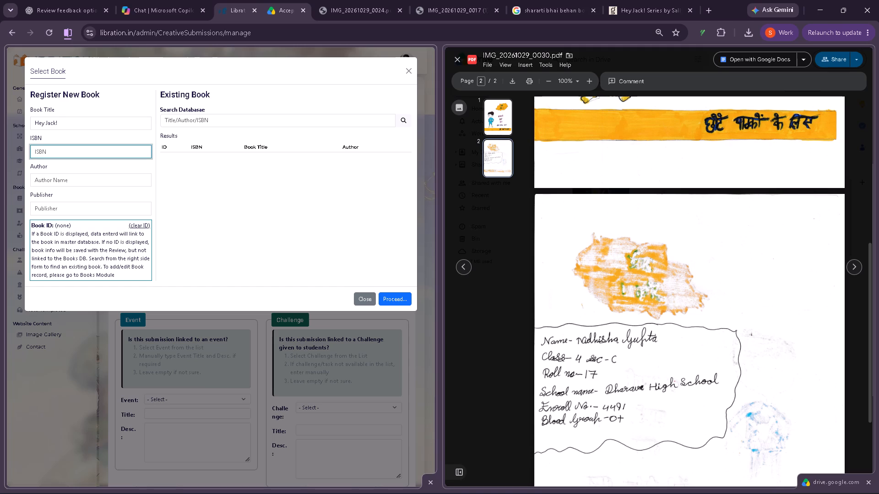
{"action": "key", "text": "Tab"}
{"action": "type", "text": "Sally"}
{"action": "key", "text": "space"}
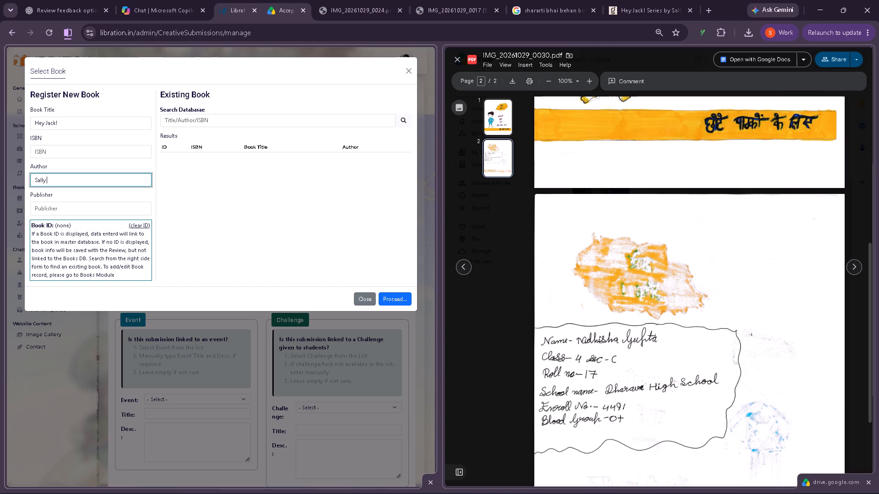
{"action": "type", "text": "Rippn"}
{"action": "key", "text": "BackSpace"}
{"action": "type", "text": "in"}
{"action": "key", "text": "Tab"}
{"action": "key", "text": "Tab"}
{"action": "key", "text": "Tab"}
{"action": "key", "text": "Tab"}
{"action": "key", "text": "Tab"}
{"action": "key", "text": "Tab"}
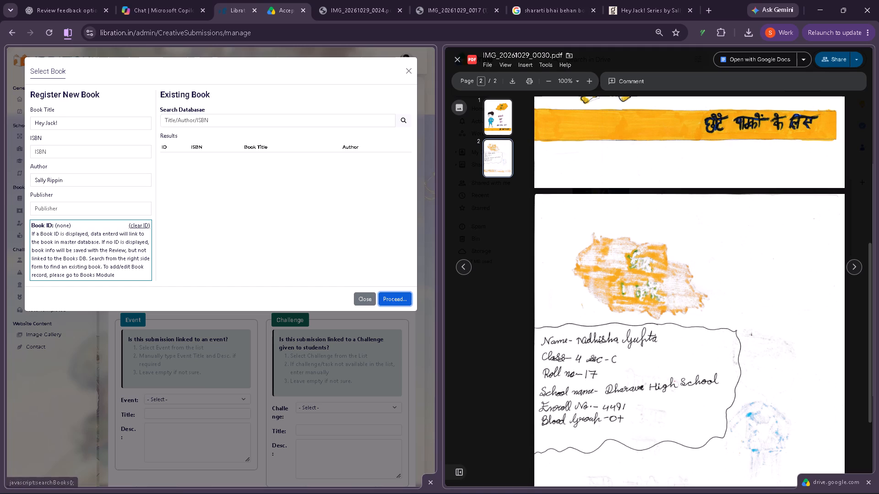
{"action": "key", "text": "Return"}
Link the submission to the challenge [5a] Re-Cover and enter "Re-Cover" as the challenge title.
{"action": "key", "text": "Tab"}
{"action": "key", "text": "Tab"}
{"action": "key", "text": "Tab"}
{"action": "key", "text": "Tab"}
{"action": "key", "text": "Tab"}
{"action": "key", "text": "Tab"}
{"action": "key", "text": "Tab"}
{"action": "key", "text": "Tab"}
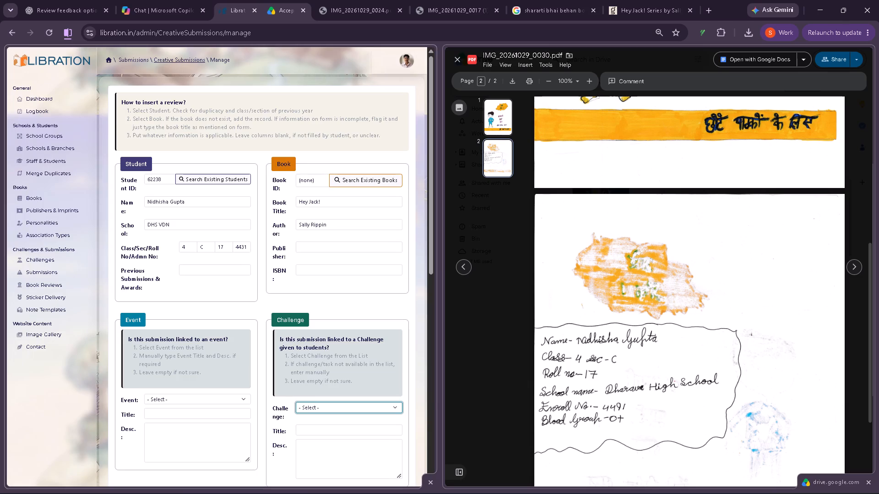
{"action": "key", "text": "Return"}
{"action": "scroll", "coordinate": [395, 242], "scroll_direction": "down", "scroll_amount": 5}
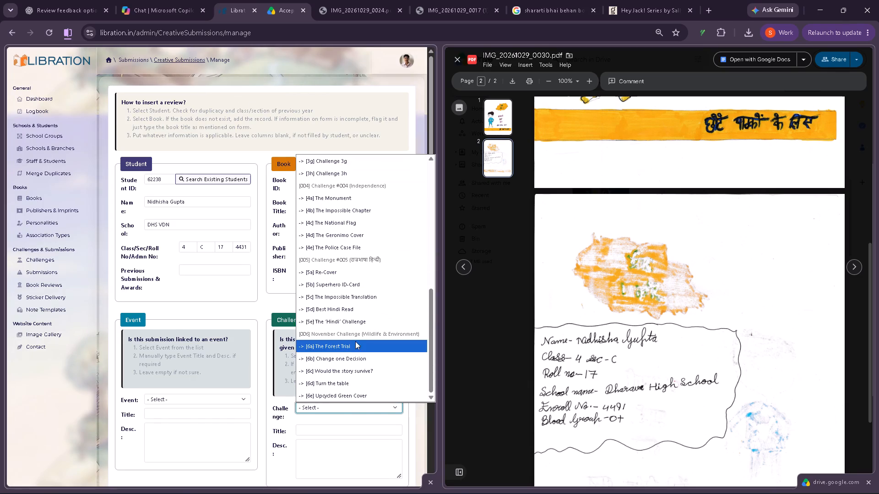
{"action": "left_click", "coordinate": [342, 275]}
{"action": "key", "text": "Tab"}
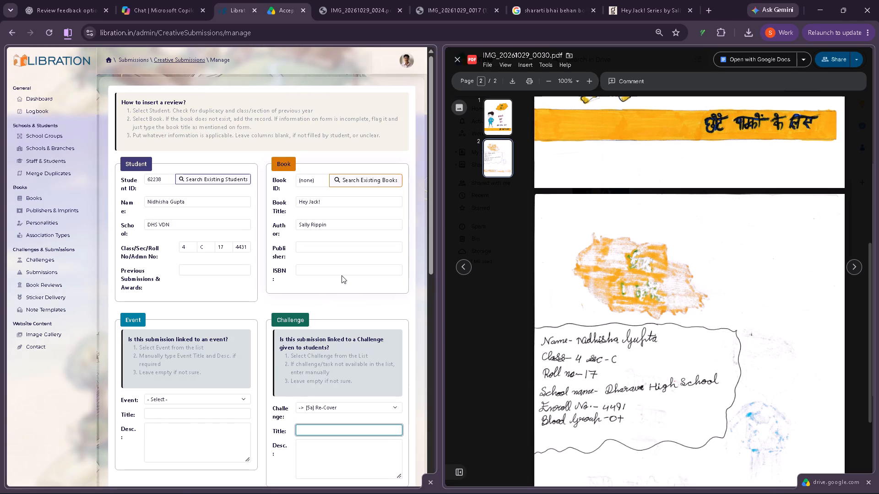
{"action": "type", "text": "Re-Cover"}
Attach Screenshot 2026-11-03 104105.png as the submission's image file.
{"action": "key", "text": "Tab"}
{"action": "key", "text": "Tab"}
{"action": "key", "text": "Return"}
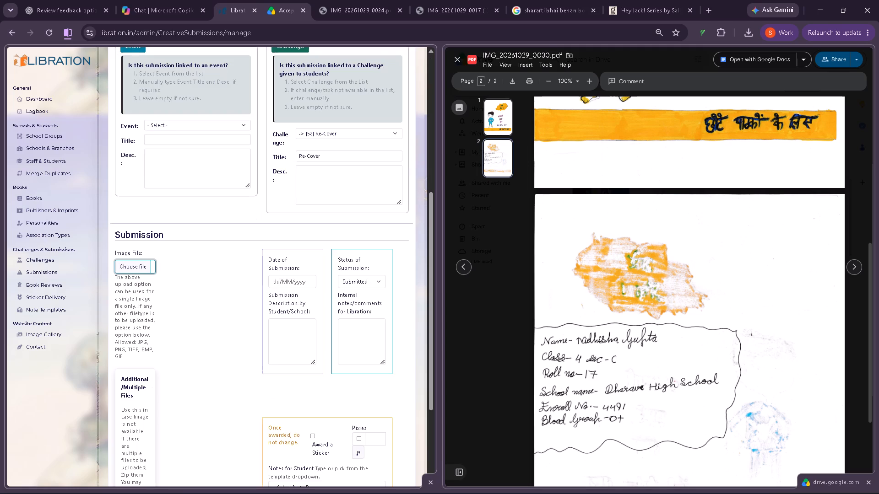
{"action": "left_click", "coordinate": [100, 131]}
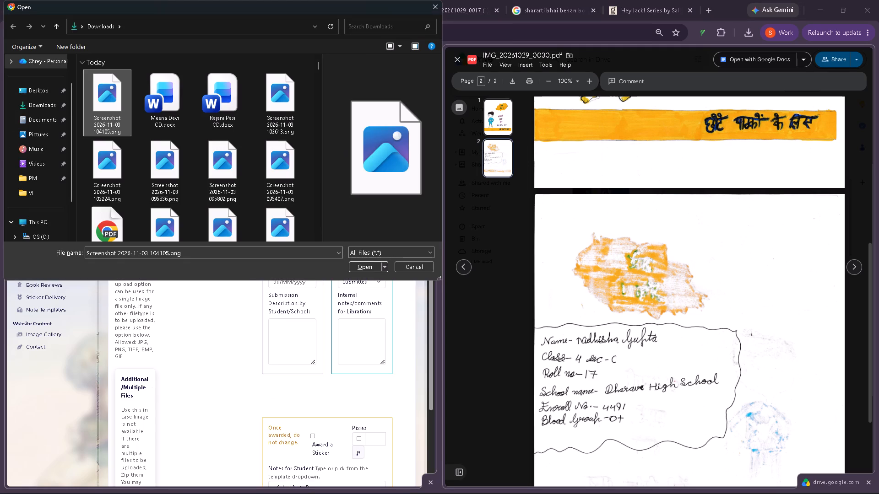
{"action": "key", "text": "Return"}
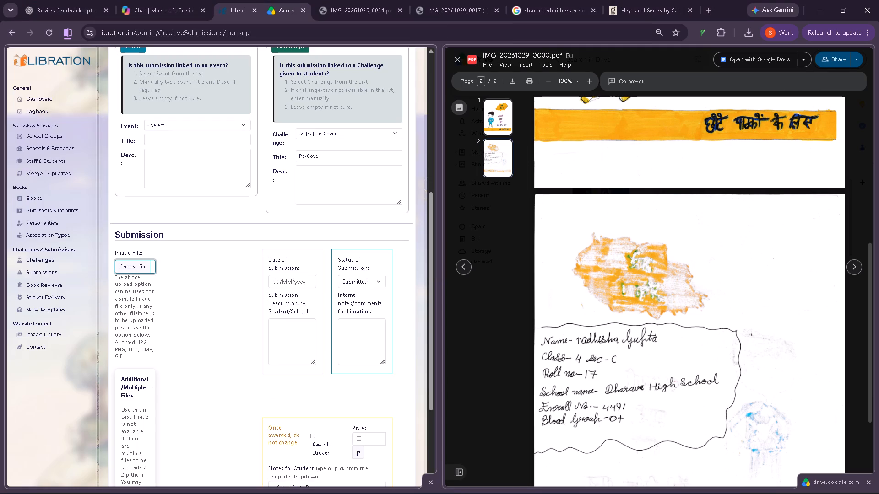
Capture the full cover page of IMG_20261029_0030.pdf at 50% zoom and attach the new screenshot as the submission's image file.
{"action": "scroll", "coordinate": [689, 282], "scroll_direction": "up", "scroll_amount": 1}
{"action": "scroll", "coordinate": [689, 282], "scroll_direction": "down", "scroll_amount": 1}
{"action": "scroll", "coordinate": [689, 282], "scroll_direction": "up", "scroll_amount": 3}
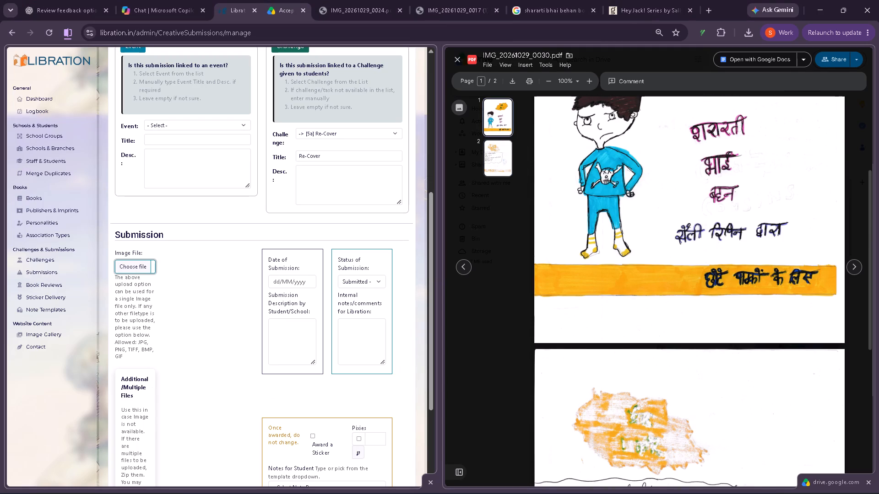
{"action": "double_click", "coordinate": [550, 85]}
{"action": "scroll", "coordinate": [659, 245], "scroll_direction": "up", "scroll_amount": 2}
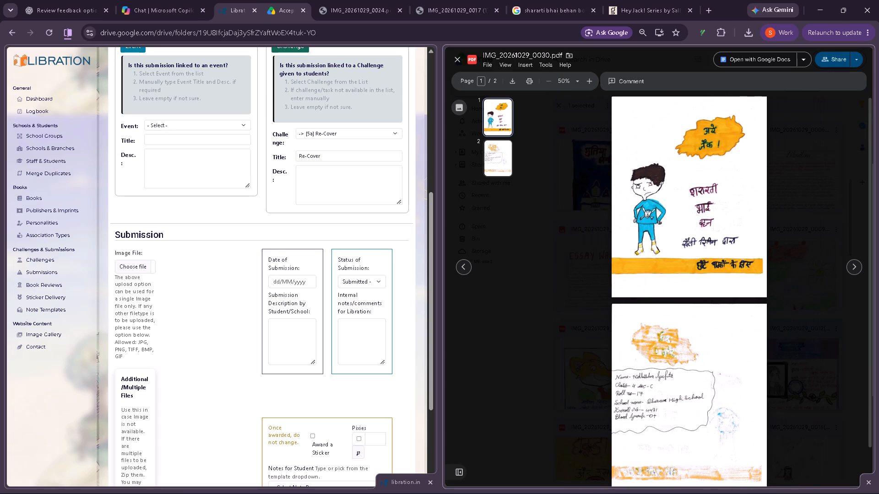
{"action": "key", "text": "shift+super+s"}
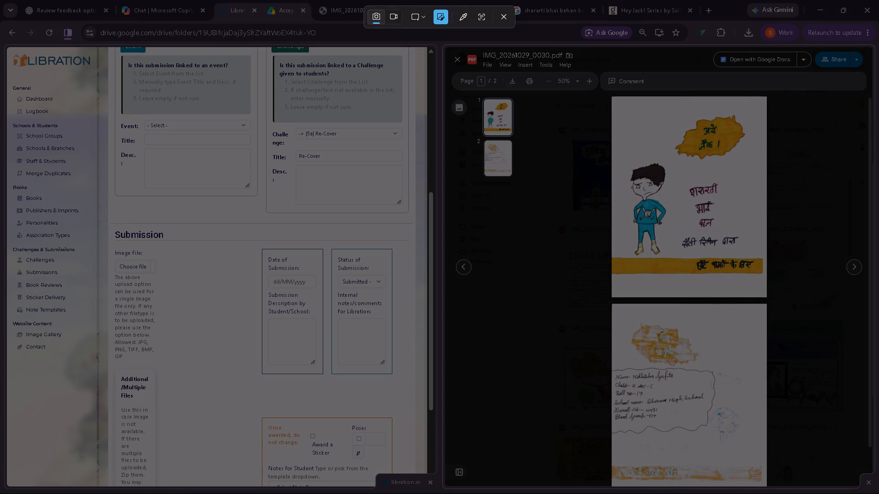
{"action": "left_click_drag", "start_coordinate": [612, 97], "coordinate": [766, 274]}
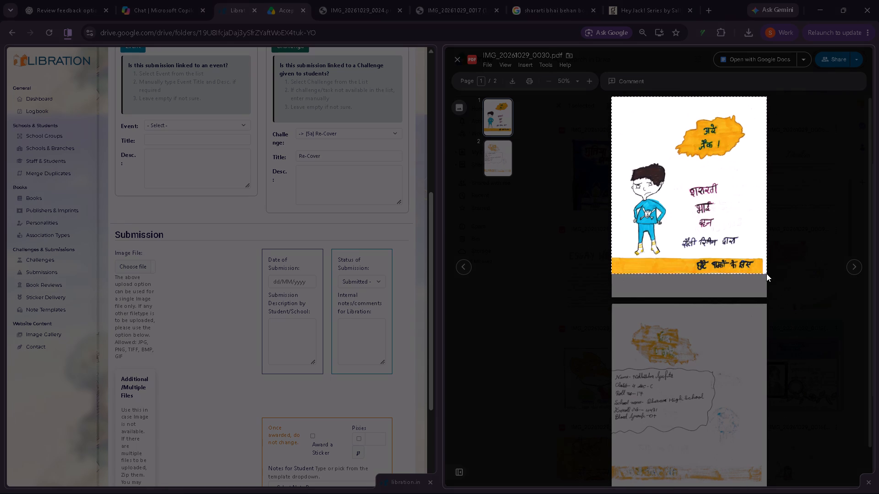
{"action": "left_click_drag", "start_coordinate": [766, 274], "coordinate": [767, 295]}
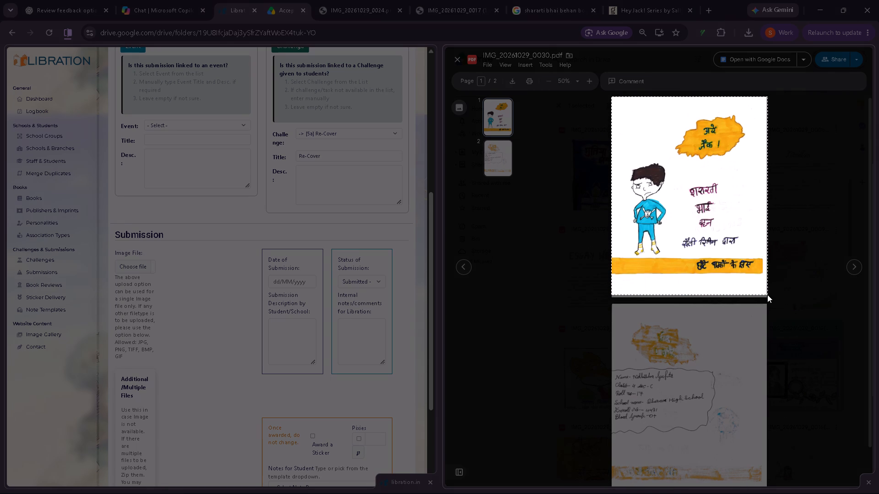
{"action": "left_click_drag", "start_coordinate": [767, 295], "coordinate": [766, 296]}
{"action": "left_click", "coordinate": [597, 319]}
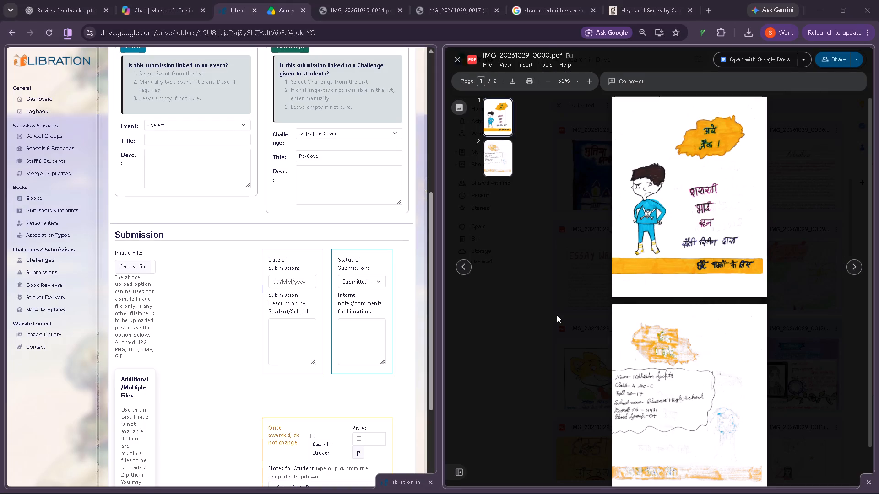
{"action": "left_click", "coordinate": [144, 269]}
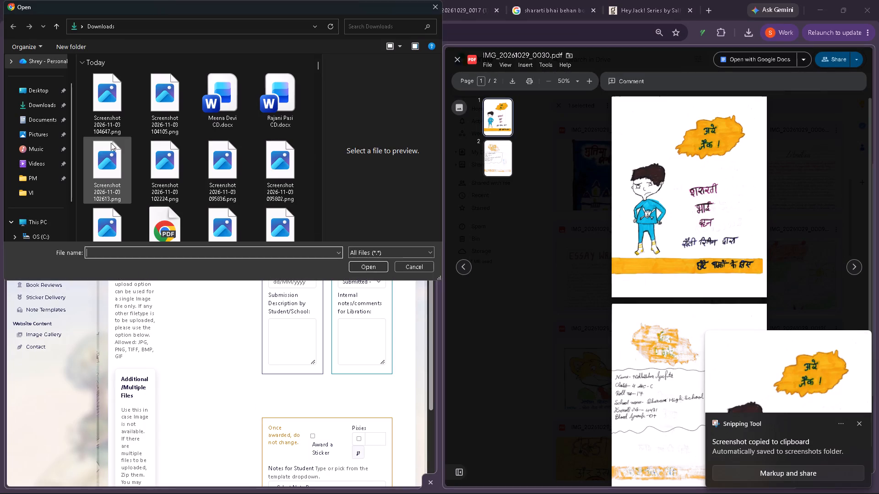
{"action": "left_click", "coordinate": [109, 109]}
{"action": "key", "text": "Return"}
Set the date of submission to 30/10/2026 and the status to Approved.
{"action": "key", "text": "Tab"}
{"action": "key", "text": "Tab"}
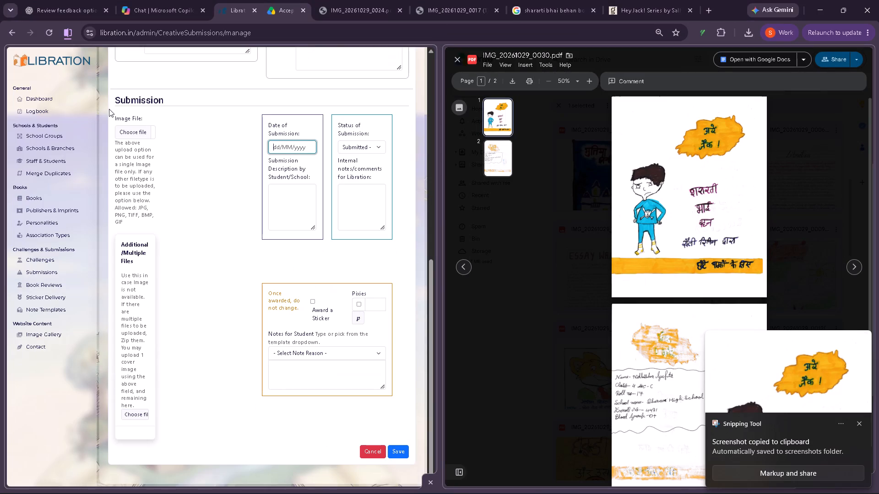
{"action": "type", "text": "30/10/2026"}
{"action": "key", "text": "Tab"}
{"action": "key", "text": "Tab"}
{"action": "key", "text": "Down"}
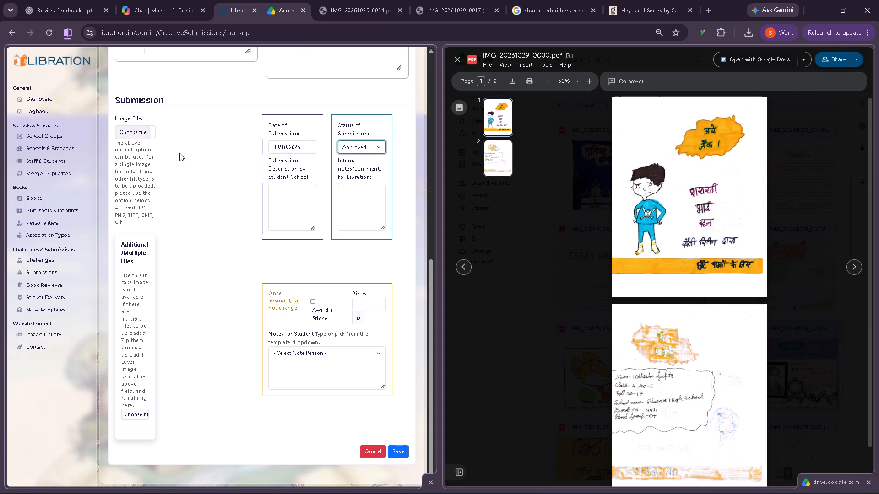
Award a sticker and 300 Pixies to the student and save the submission.
{"action": "left_click", "coordinate": [326, 311]}
{"action": "left_click", "coordinate": [358, 303]}
{"action": "key", "text": "Tab"}
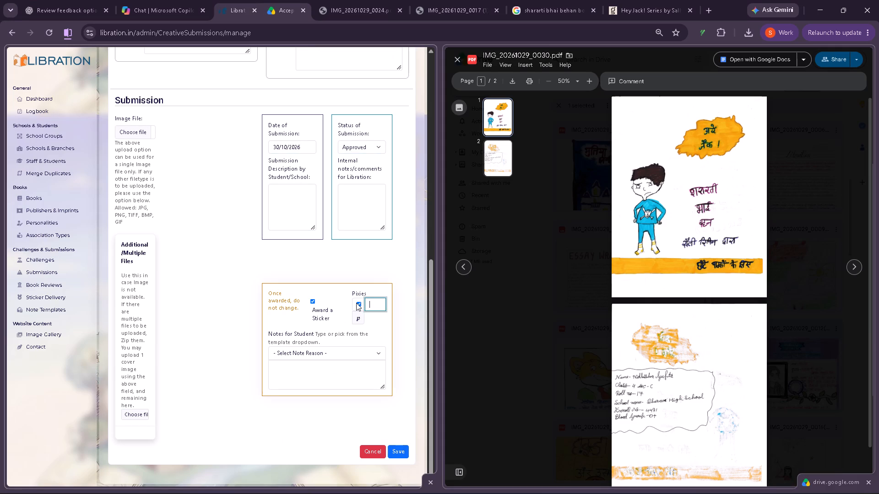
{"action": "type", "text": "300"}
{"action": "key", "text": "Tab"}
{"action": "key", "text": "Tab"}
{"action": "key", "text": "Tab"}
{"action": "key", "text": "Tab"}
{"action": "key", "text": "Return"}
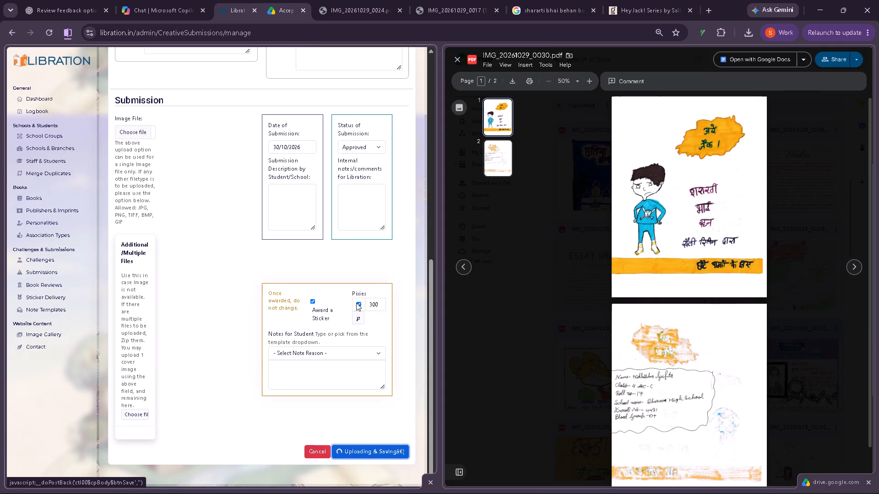
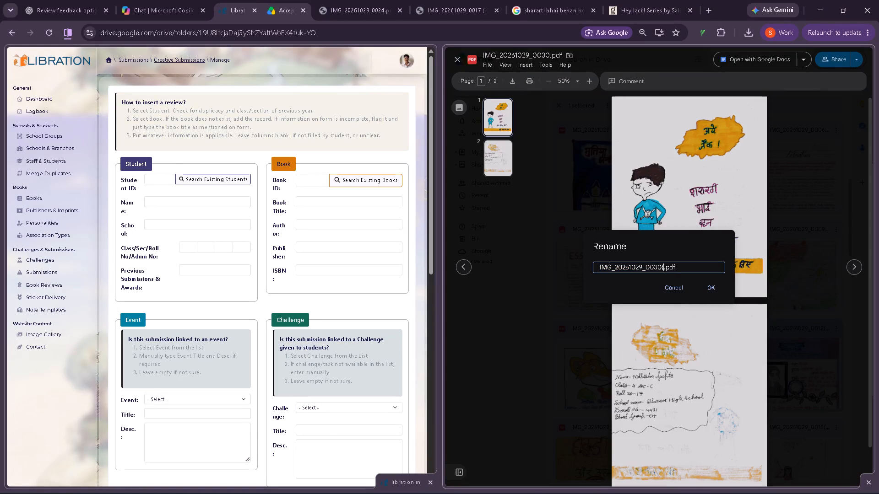
Rename the open PDF to IMG_20261029_0030(done).pdf.
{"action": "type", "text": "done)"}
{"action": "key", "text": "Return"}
Bring up IMG_20261029_0031.pdf at 75% zoom and capture a screenshot of the ID-card artwork on its first page.
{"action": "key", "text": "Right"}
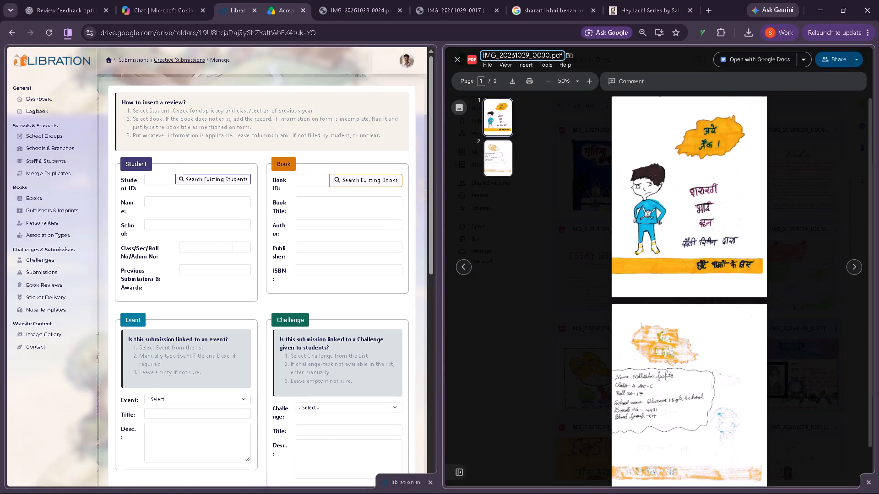
{"action": "scroll", "coordinate": [656, 167], "scroll_direction": "down", "scroll_amount": 2}
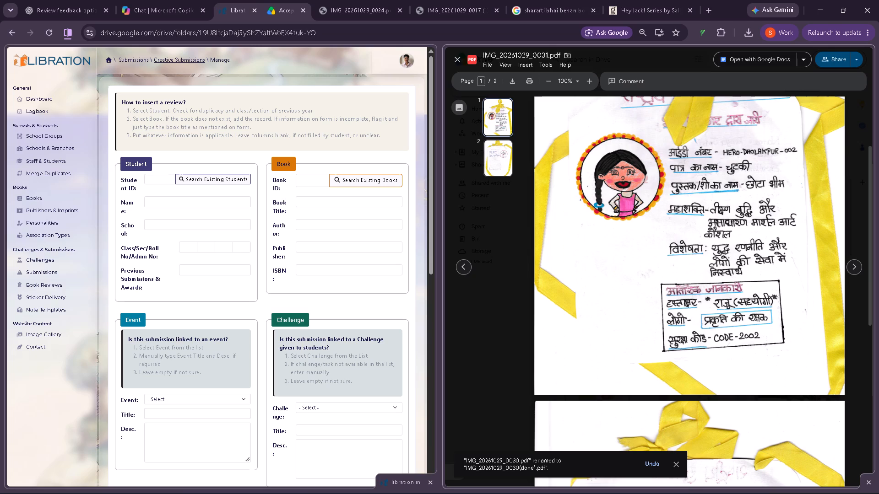
{"action": "left_click", "coordinate": [544, 84]}
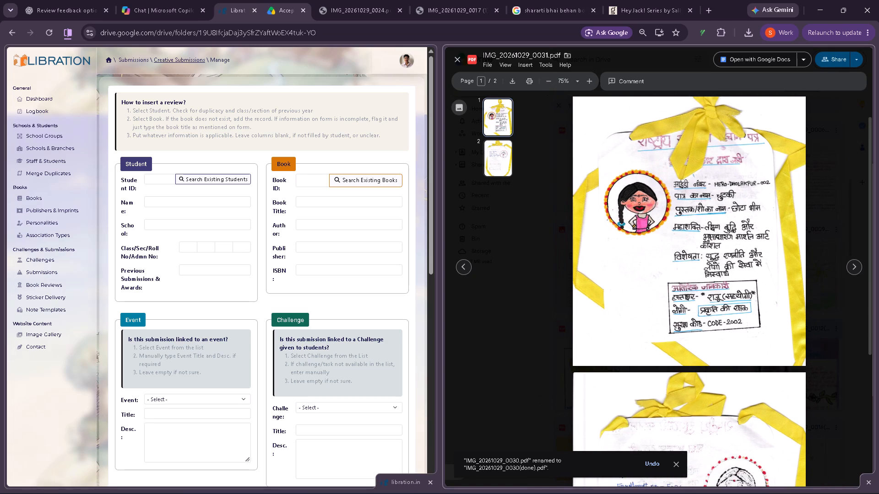
{"action": "scroll", "coordinate": [695, 263], "scroll_direction": "down", "scroll_amount": 4}
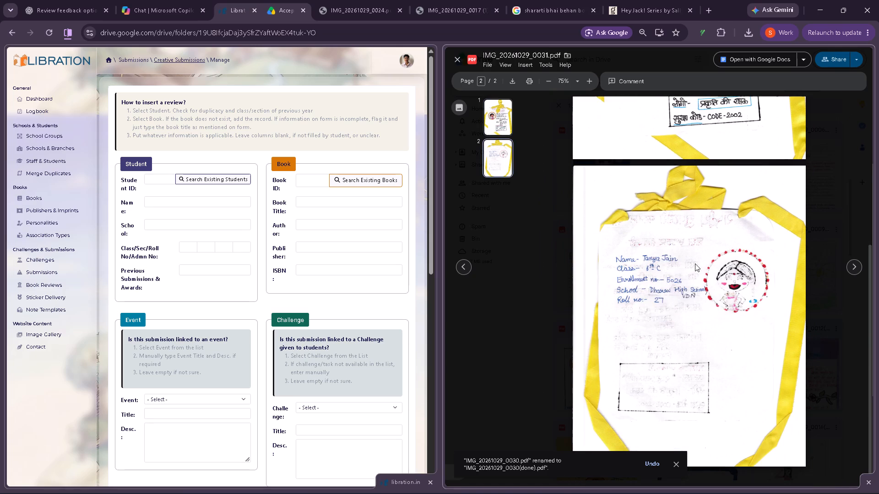
{"action": "scroll", "coordinate": [695, 263], "scroll_direction": "up", "scroll_amount": 8}
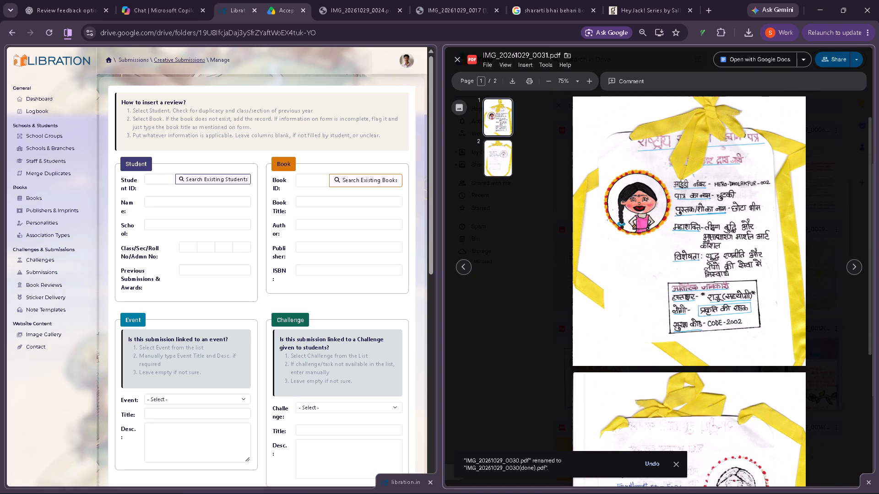
{"action": "key", "text": "shift+super+s"}
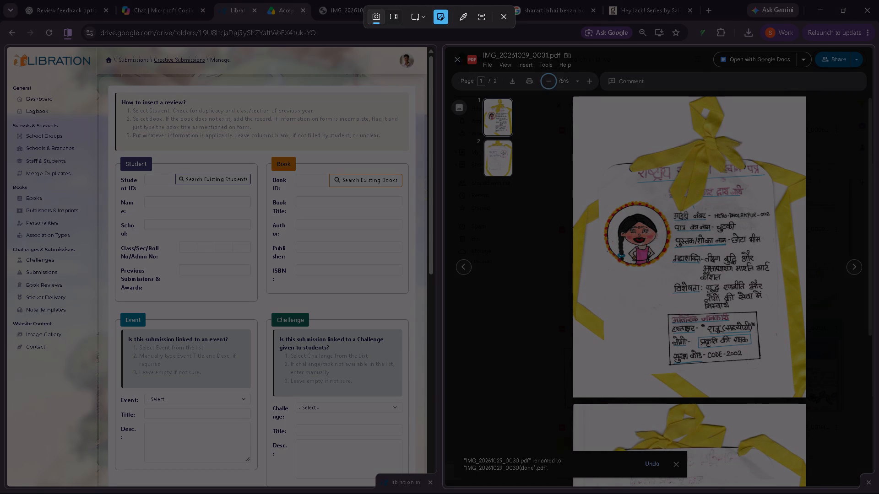
{"action": "left_click_drag", "start_coordinate": [596, 143], "coordinate": [757, 339]}
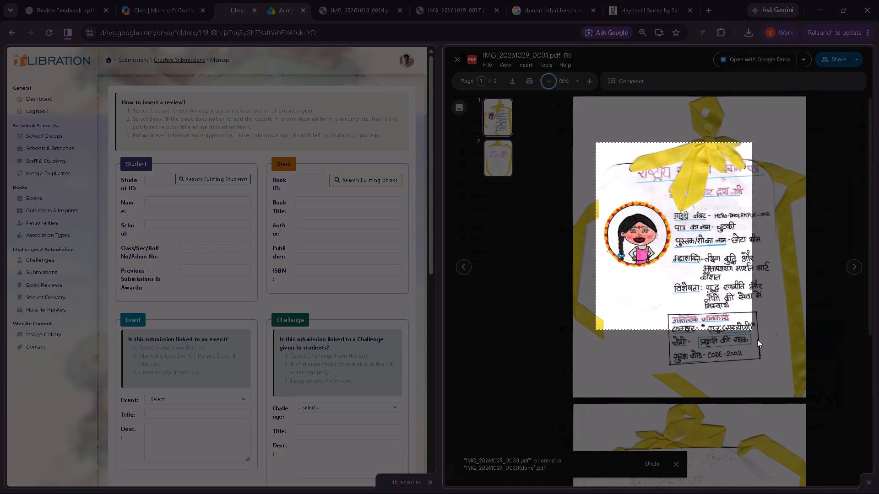
{"action": "left_click_drag", "start_coordinate": [757, 339], "coordinate": [789, 366]}
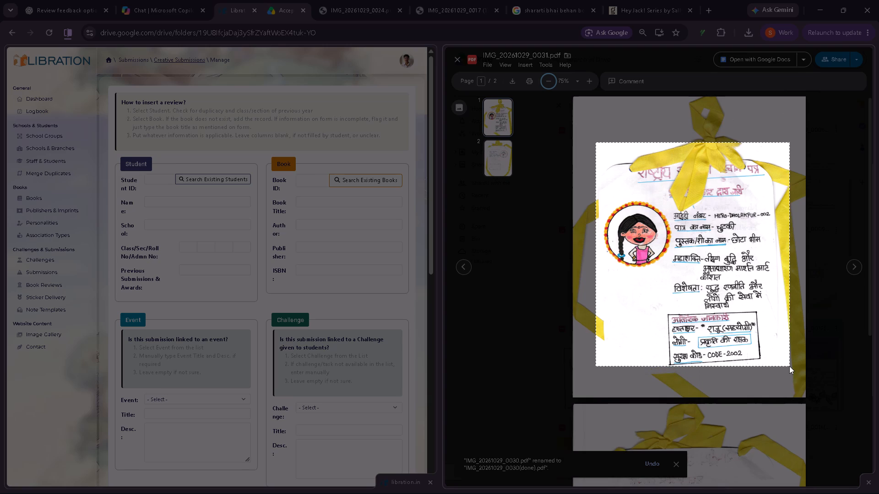
{"action": "left_click_drag", "start_coordinate": [789, 366], "coordinate": [784, 383]}
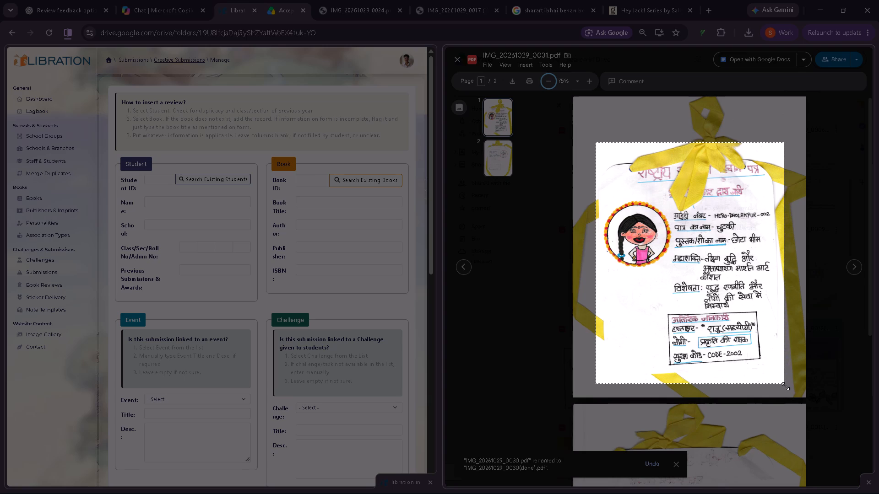
{"action": "left_click", "coordinate": [597, 409]}
Search the existing students by name and initial, and again by first name with school DHS.
{"action": "left_click", "coordinate": [238, 179]}
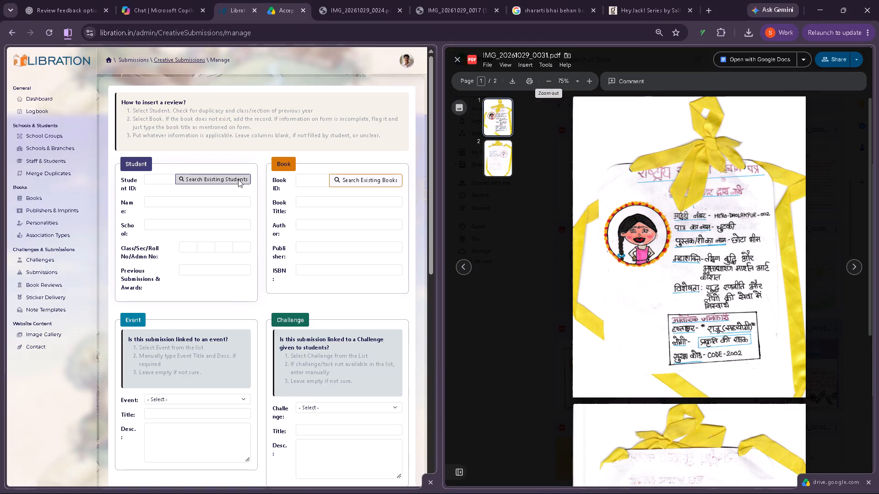
{"action": "left_click", "coordinate": [217, 123]}
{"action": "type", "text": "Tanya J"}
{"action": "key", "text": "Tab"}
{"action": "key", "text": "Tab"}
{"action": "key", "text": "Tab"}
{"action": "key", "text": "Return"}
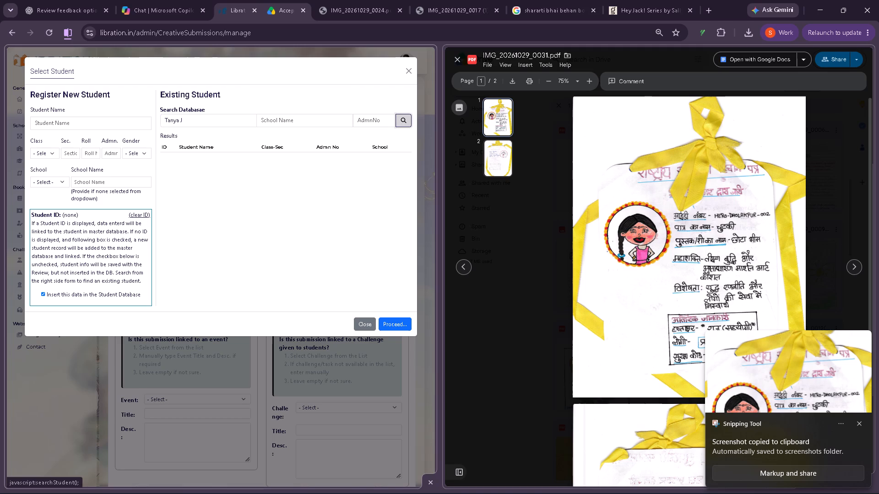
{"action": "left_click", "coordinate": [225, 123]}
{"action": "key", "text": "BackSpace"}
{"action": "key", "text": "BackSpace"}
{"action": "key", "text": "Tab"}
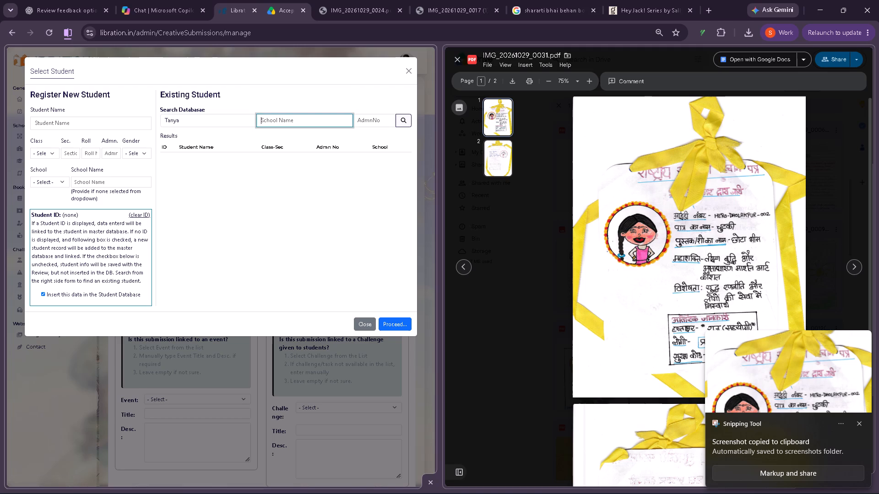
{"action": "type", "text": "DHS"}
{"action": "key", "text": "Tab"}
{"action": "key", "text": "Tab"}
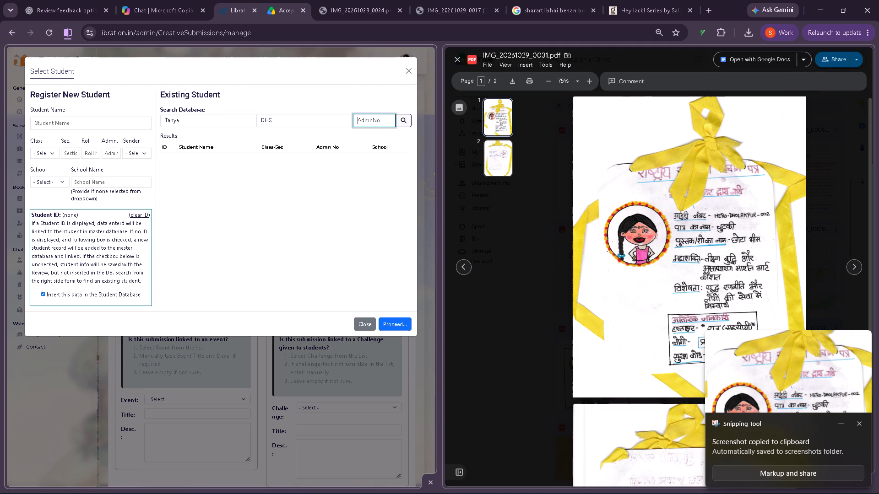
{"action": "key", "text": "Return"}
{"action": "left_click", "coordinate": [222, 128]}
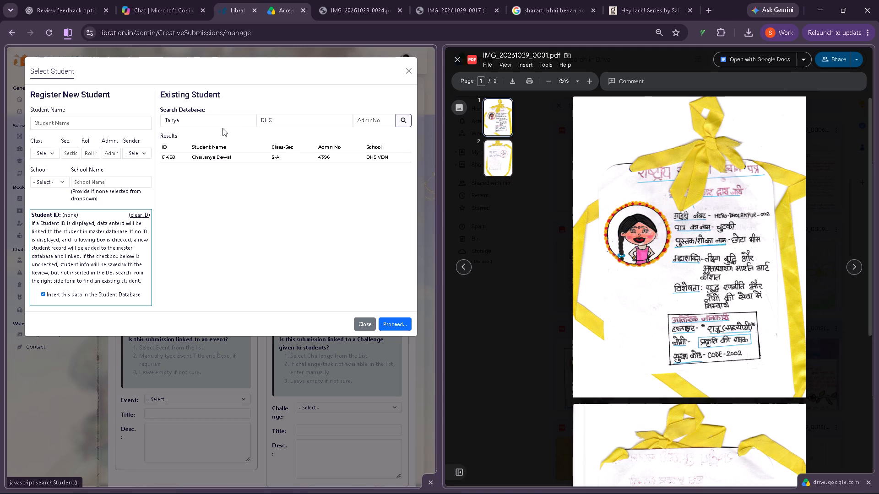
Move the searched first name into the new student registration and complete it with the surname written on the scan.
{"action": "left_click", "coordinate": [222, 123]}
{"action": "key", "text": "ctrl+a"}
{"action": "key", "text": "ctrl+x"}
{"action": "left_click", "coordinate": [112, 113], "text": "ctrl"}
{"action": "left_click", "coordinate": [110, 120], "text": "ctrl"}
{"action": "key", "text": "ctrl+v"}
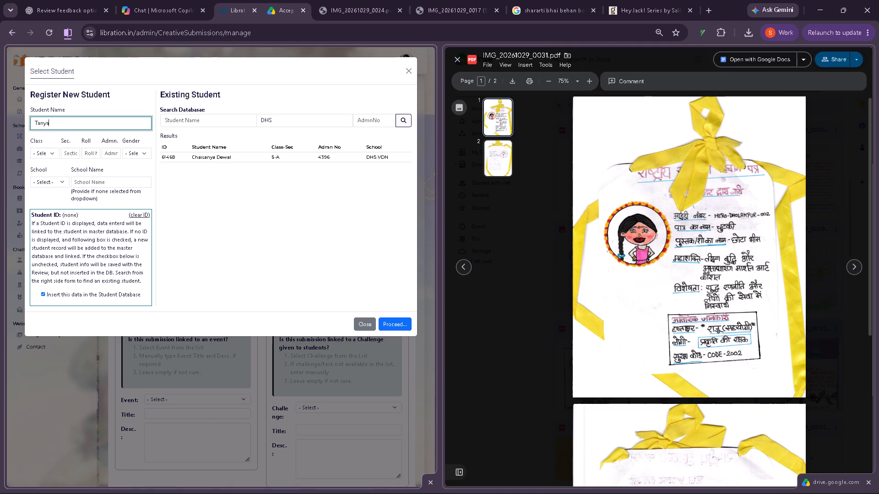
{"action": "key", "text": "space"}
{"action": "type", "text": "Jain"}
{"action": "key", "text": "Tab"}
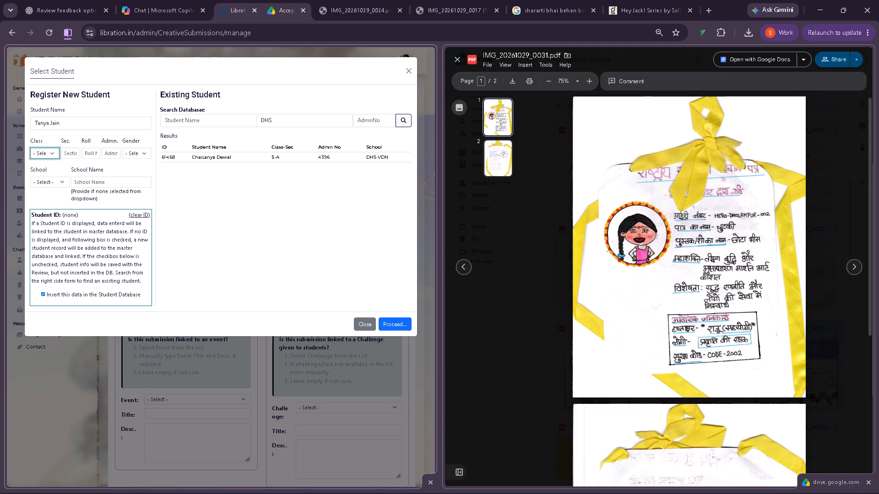
Enter the new student's class 6, section C, roll 27 and the admission number from the PDF's second page.
{"action": "scroll", "coordinate": [689, 386], "scroll_direction": "down", "scroll_amount": 5}
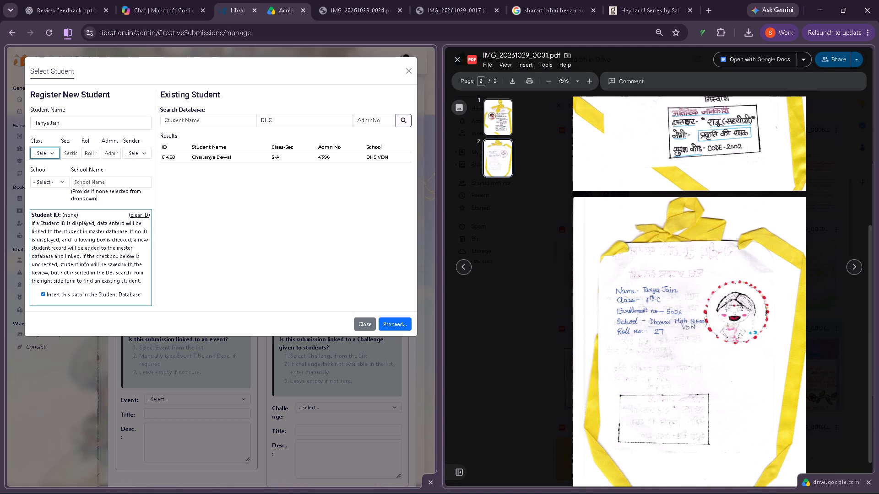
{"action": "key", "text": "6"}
{"action": "key", "text": "Tab"}
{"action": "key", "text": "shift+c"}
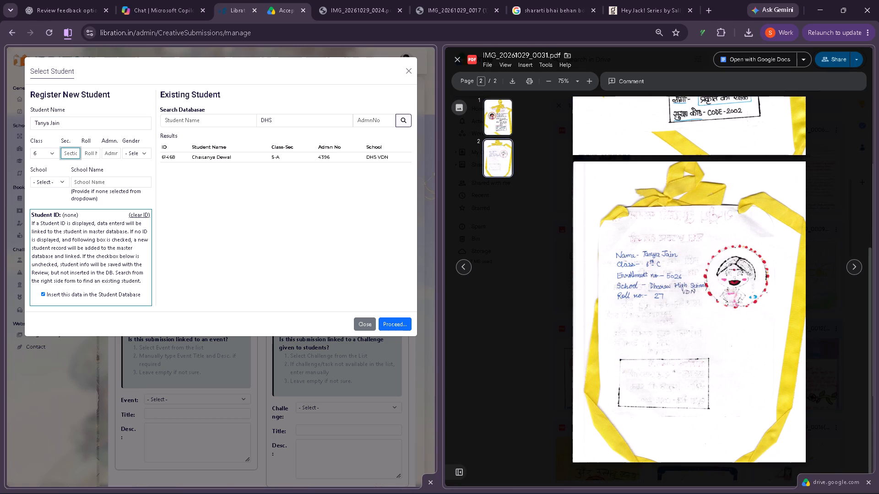
{"action": "key", "text": "Tab"}
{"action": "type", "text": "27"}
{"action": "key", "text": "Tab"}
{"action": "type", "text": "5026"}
Set the new student's school to DHS VDN and proceed, inserting the record into the student database.
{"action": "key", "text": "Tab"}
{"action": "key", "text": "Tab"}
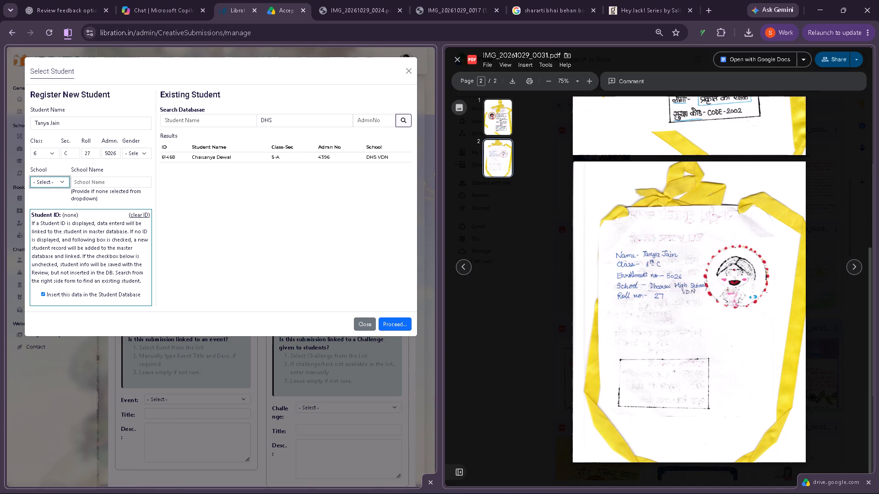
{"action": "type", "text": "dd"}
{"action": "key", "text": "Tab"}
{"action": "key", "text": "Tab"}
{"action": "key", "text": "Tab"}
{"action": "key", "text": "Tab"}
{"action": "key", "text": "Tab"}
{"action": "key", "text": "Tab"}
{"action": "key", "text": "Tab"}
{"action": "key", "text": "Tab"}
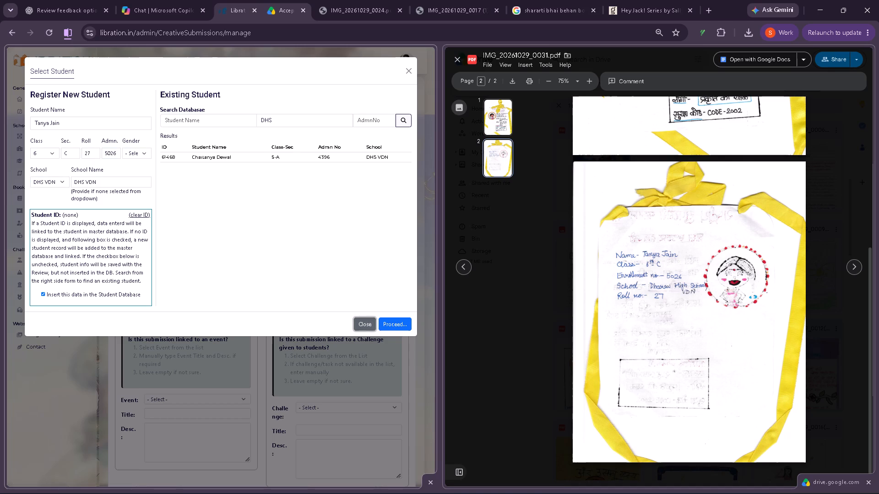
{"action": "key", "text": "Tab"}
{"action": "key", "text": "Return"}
Enter Chotta Bheem as the submission's book title.
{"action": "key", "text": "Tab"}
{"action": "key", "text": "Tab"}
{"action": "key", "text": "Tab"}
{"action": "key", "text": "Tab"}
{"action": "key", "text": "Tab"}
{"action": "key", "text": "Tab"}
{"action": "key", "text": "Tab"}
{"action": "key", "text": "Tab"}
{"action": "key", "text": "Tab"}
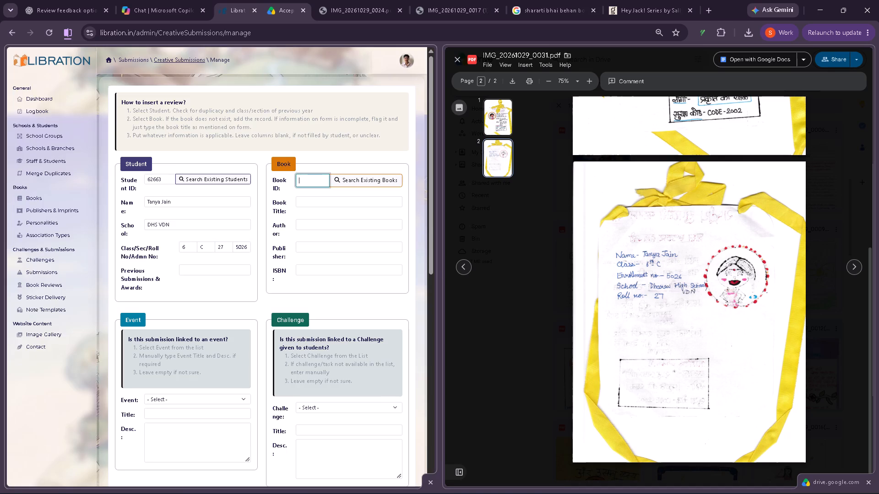
{"action": "scroll", "coordinate": [725, 295], "scroll_direction": "up", "scroll_amount": 4}
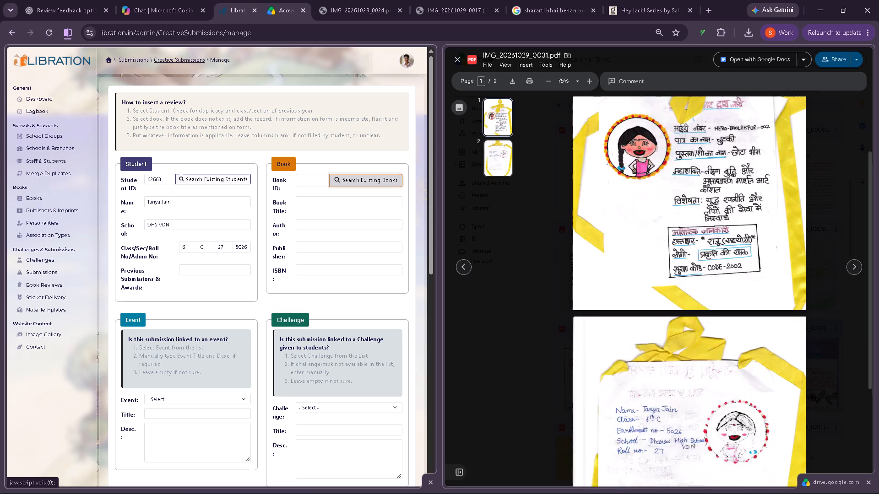
{"action": "scroll", "coordinate": [724, 295], "scroll_direction": "up", "scroll_amount": 1}
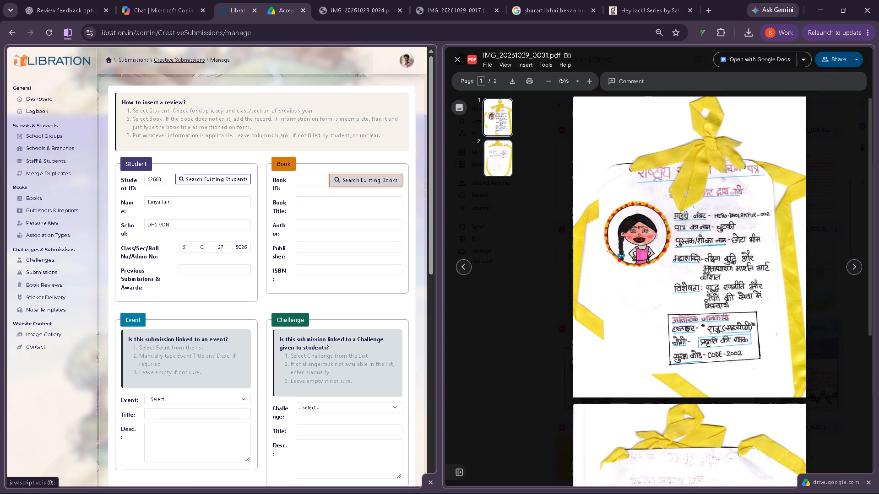
{"action": "key", "text": "Tab"}
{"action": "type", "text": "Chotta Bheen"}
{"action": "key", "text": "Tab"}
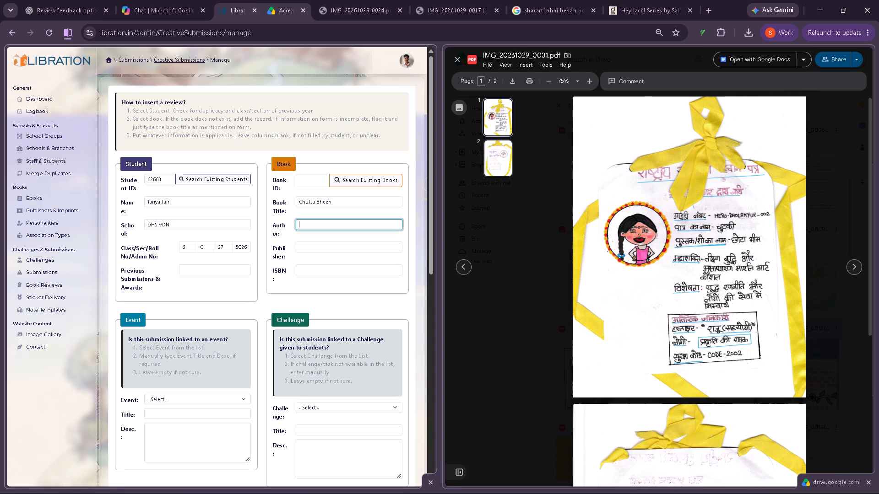
{"action": "left_click", "coordinate": [389, 199]}
{"action": "key", "text": "BackSpace"}
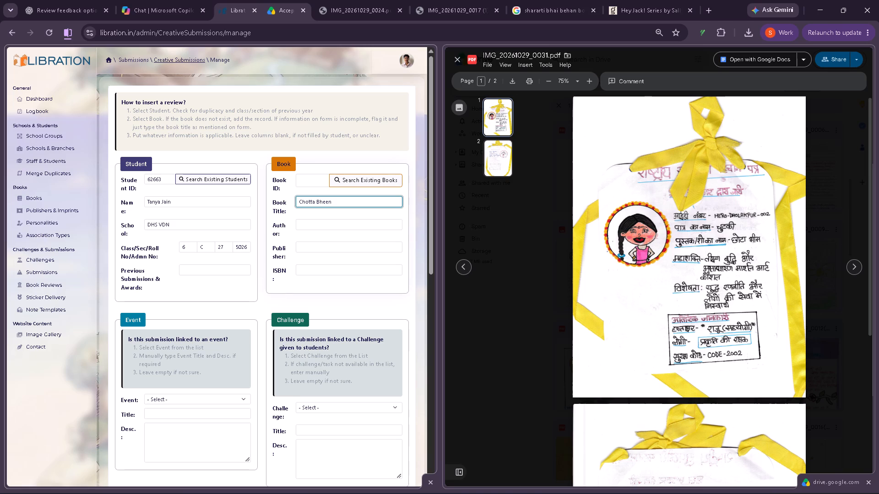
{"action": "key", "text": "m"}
Link the submission to challenge [5b] Superhero ID-Card and enter Superhero ID-Card as the challenge title.
{"action": "key", "text": "Tab"}
{"action": "key", "text": "Tab"}
{"action": "key", "text": "Tab"}
{"action": "key", "text": "Tab"}
{"action": "key", "text": "Tab"}
{"action": "key", "text": "Tab"}
{"action": "key", "text": "Tab"}
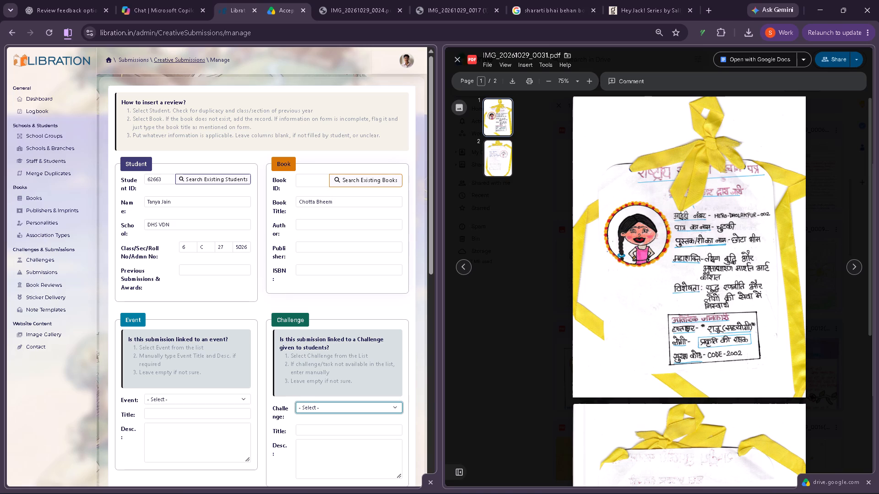
{"action": "key", "text": "Return"}
{"action": "key", "text": "Down"}
{"action": "key", "text": "Down"}
{"action": "key", "text": "Down"}
{"action": "key", "text": "Down"}
{"action": "key", "text": "Down"}
{"action": "key", "text": "Down"}
{"action": "key", "text": "Down"}
{"action": "key", "text": "Down"}
{"action": "key", "text": "Down"}
{"action": "key", "text": "Down"}
{"action": "key", "text": "Down"}
{"action": "key", "text": "Down"}
{"action": "key", "text": "Down"}
{"action": "key", "text": "Down"}
{"action": "key", "text": "Down"}
{"action": "key", "text": "Down"}
{"action": "key", "text": "Down"}
{"action": "key", "text": "Down"}
{"action": "key", "text": "Down"}
{"action": "key", "text": "Down"}
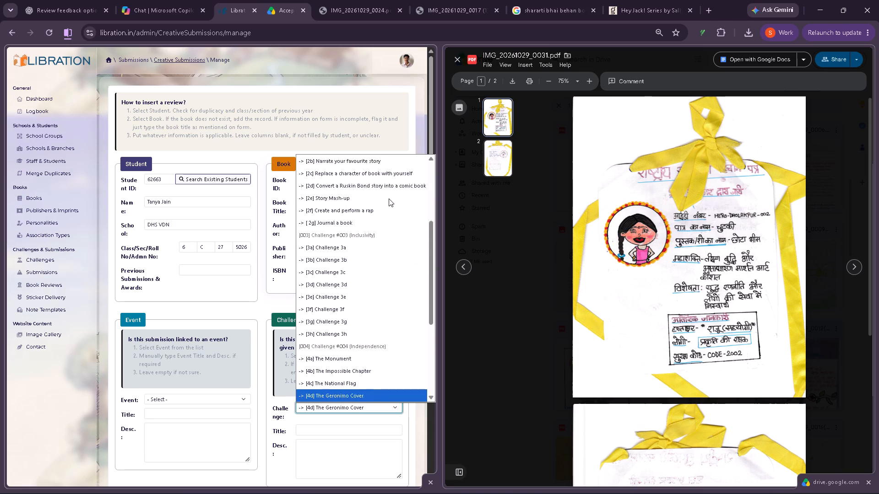
{"action": "key", "text": "Tab"}
{"action": "key", "text": "Tab"}
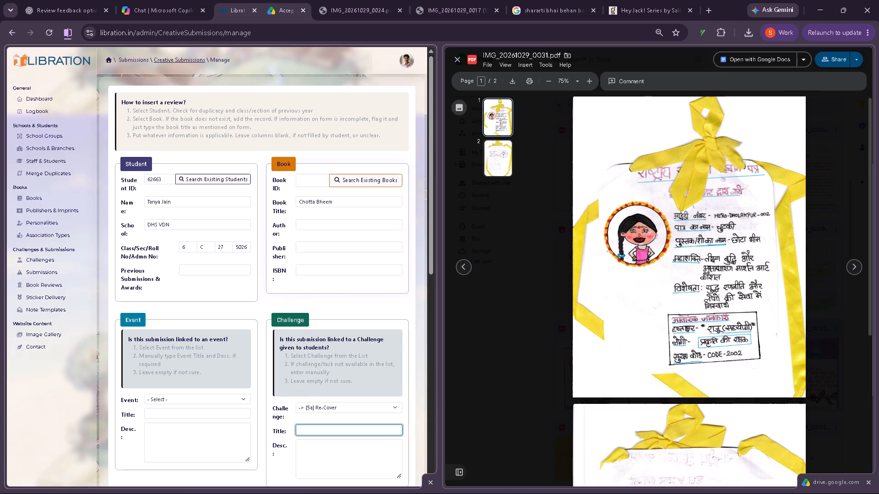
{"action": "key", "text": "Up"}
{"action": "left_click", "coordinate": [355, 403]}
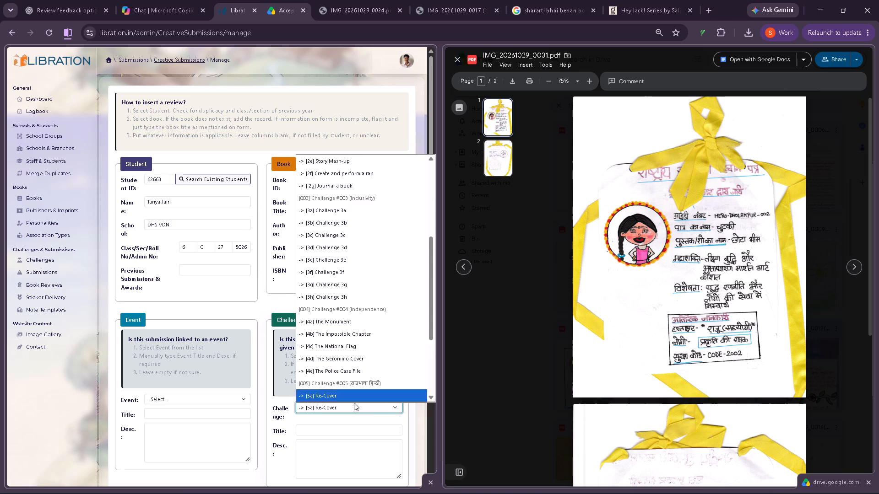
{"action": "key", "text": "Down"}
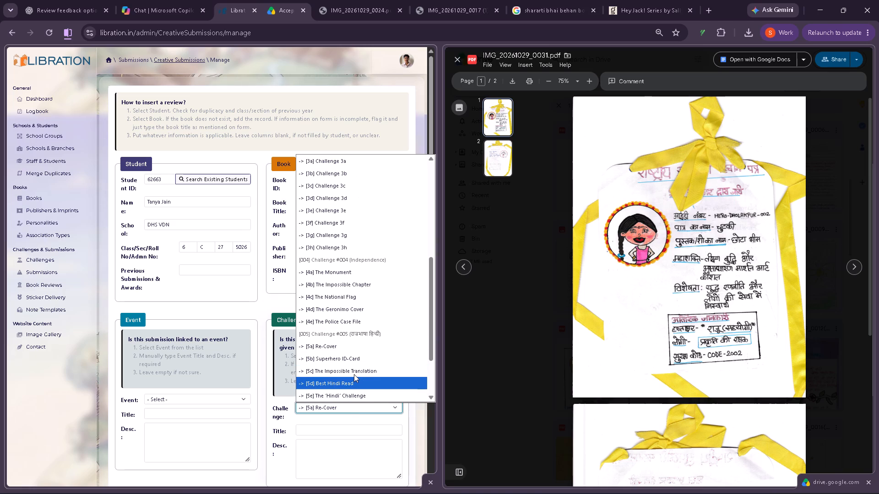
{"action": "key", "text": "Up"}
{"action": "key", "text": "Up"}
{"action": "key", "text": "Return"}
{"action": "key", "text": "Tab"}
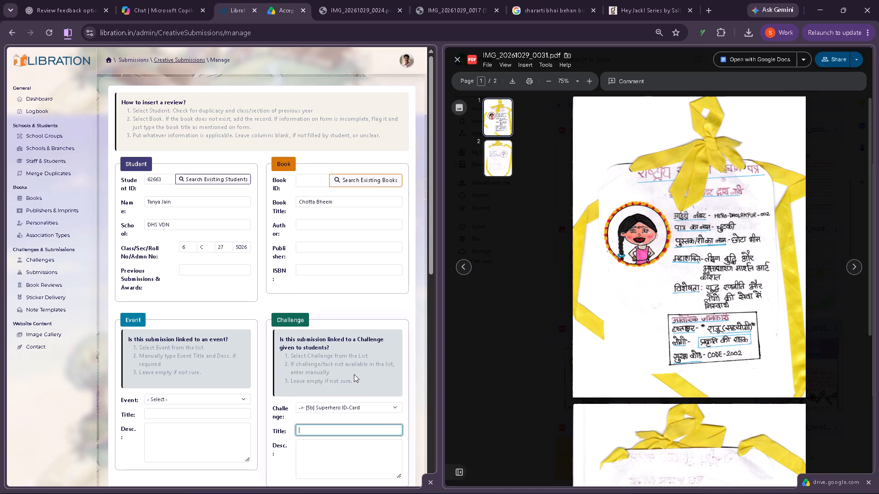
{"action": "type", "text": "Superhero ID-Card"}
Attach Screenshot 2026-11-03 104751.png as the submission's image file.
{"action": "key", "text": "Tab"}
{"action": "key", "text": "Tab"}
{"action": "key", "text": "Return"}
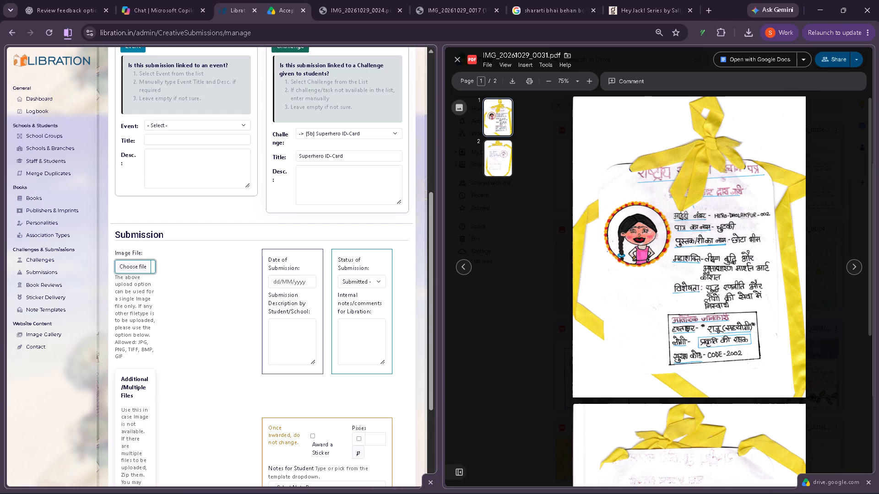
{"action": "left_click", "coordinate": [113, 127]}
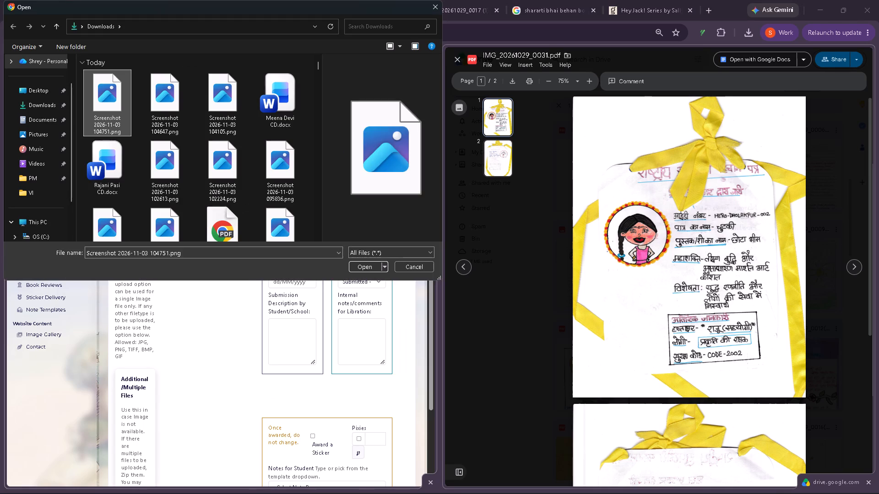
{"action": "key", "text": "Return"}
Set the date of submission to 30/10/2026 and the status to Approved.
{"action": "key", "text": "Tab"}
{"action": "key", "text": "Tab"}
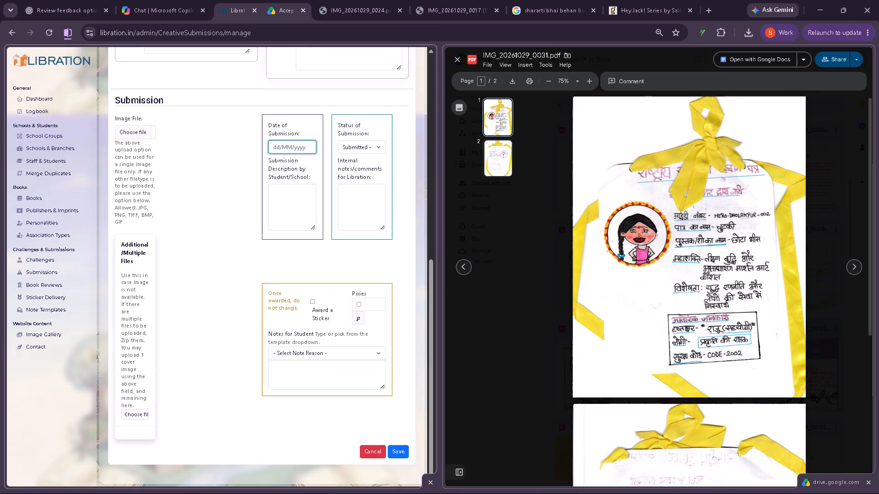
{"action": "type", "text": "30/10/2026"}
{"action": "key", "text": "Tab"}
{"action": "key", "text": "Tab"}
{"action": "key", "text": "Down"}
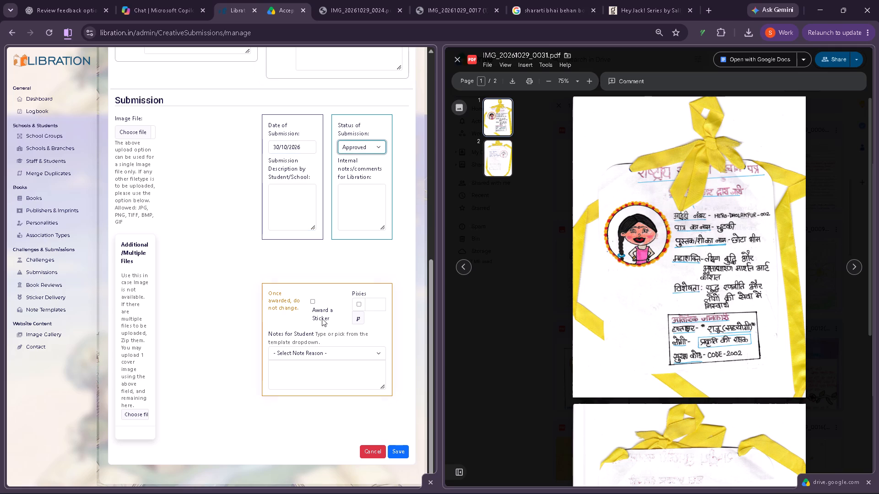
Award a sticker and 300 pixies to the submission, and save the entry.
{"action": "left_click", "coordinate": [319, 316]}
{"action": "left_click", "coordinate": [358, 306]}
{"action": "key", "text": "Tab"}
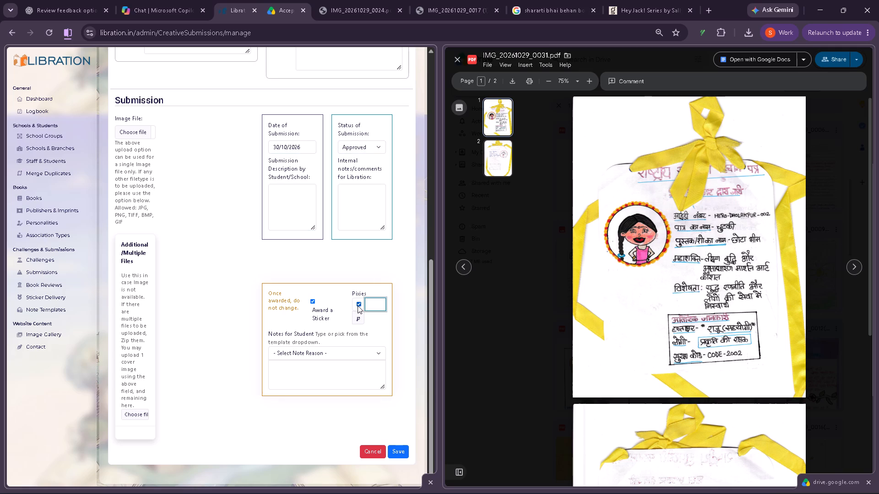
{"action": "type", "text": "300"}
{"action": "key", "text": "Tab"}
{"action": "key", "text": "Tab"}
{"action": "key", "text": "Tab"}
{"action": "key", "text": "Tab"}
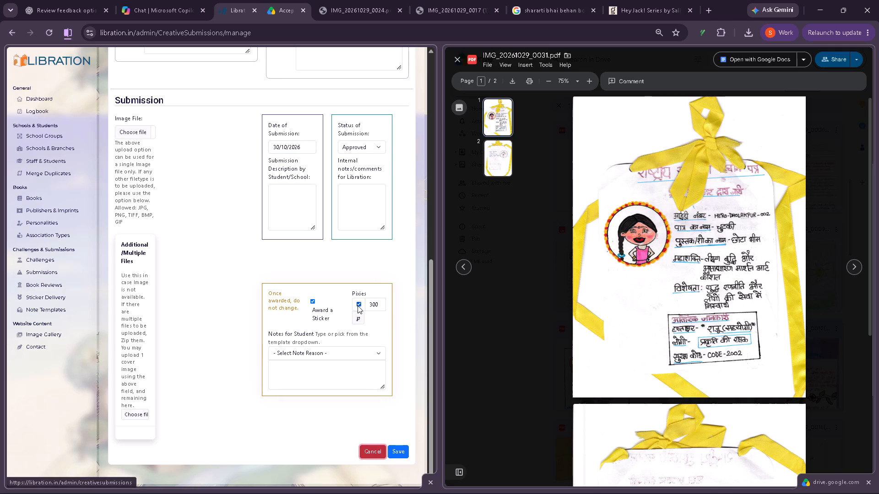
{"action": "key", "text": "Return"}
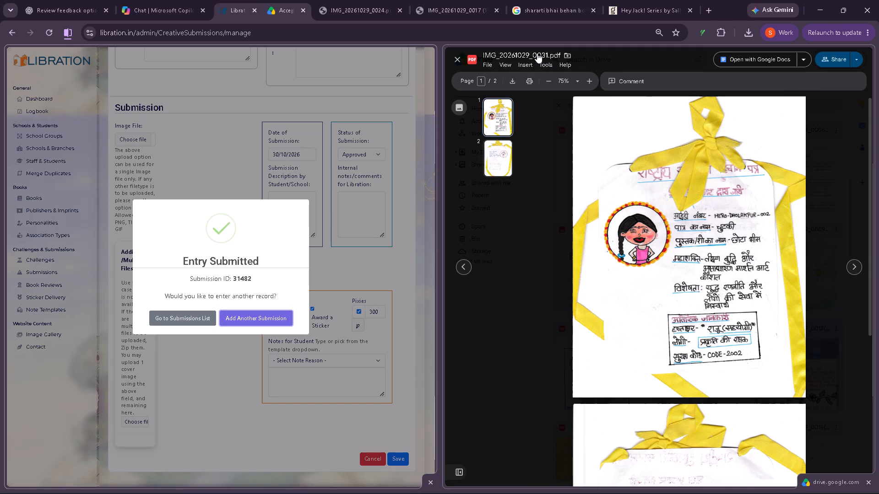
Rename the PDF IMG_20261029_0031.pdf as IMG_20261029_0031(done).pdf.
{"action": "left_click", "coordinate": [537, 53]}
{"action": "key", "text": "Right"}
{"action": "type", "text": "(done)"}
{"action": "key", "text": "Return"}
Open the next PDF, IMG_20261029_0032.pdf, and examine its artwork and the student details on both pages.
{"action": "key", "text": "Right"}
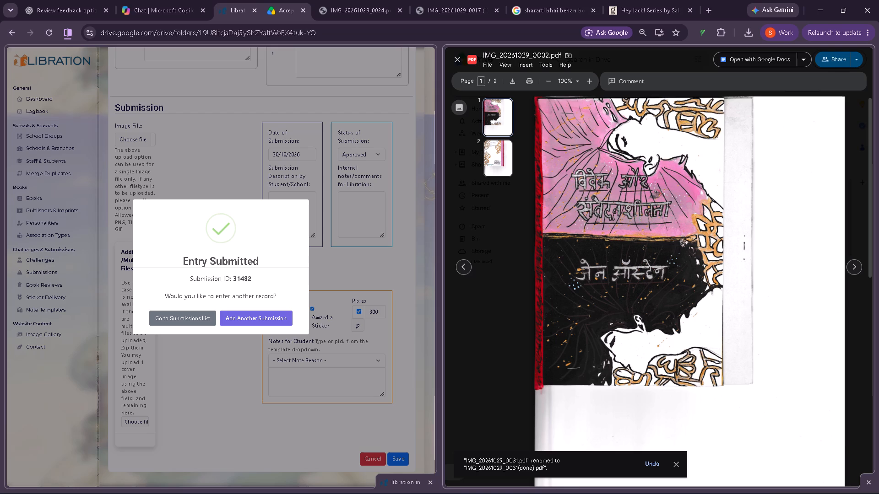
{"action": "scroll", "coordinate": [668, 250], "scroll_direction": "down", "scroll_amount": 2}
{"action": "scroll", "coordinate": [667, 248], "scroll_direction": "up", "scroll_amount": 6}
{"action": "scroll", "coordinate": [667, 248], "scroll_direction": "down", "scroll_amount": 9}
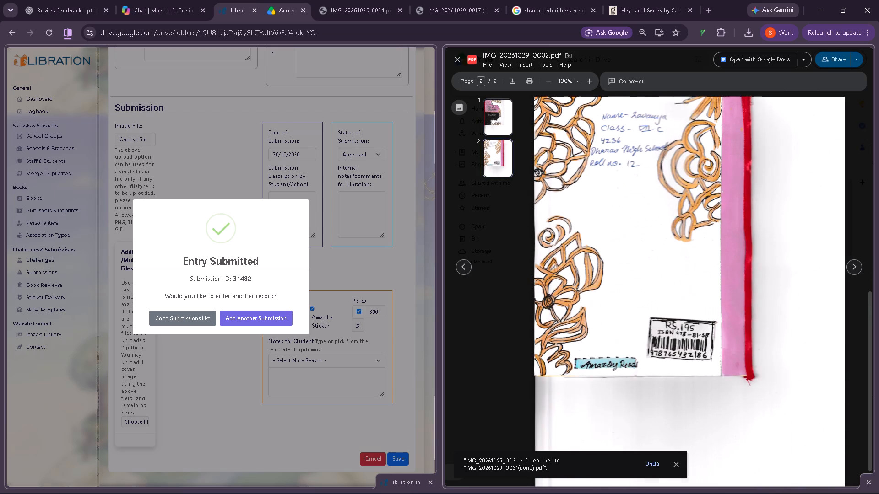
{"action": "scroll", "coordinate": [668, 234], "scroll_direction": "up", "scroll_amount": 3}
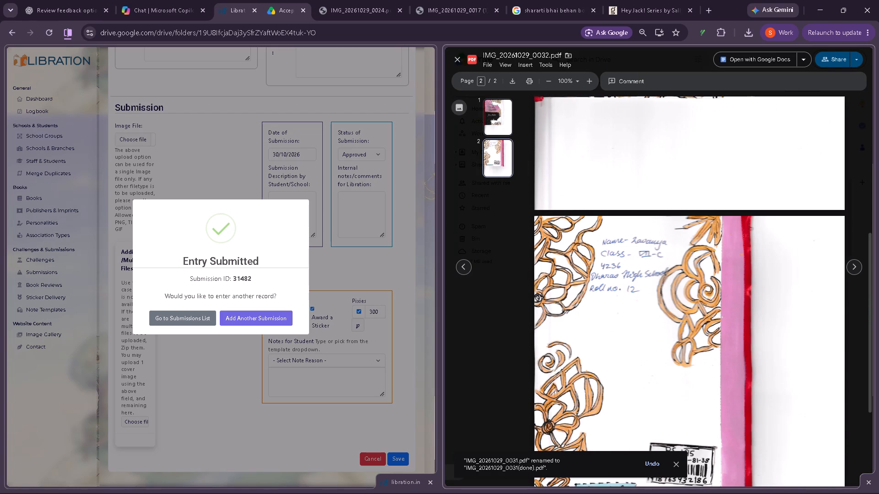
Check the title and author on the PDF's front cover and look up "jain austen" in the Google search suggestions.
{"action": "scroll", "coordinate": [667, 231], "scroll_direction": "up", "scroll_amount": 6}
{"action": "scroll", "coordinate": [667, 231], "scroll_direction": "down", "scroll_amount": 2}
{"action": "scroll", "coordinate": [667, 231], "scroll_direction": "up", "scroll_amount": 2}
{"action": "scroll", "coordinate": [643, 195], "scroll_direction": "up", "scroll_amount": 4}
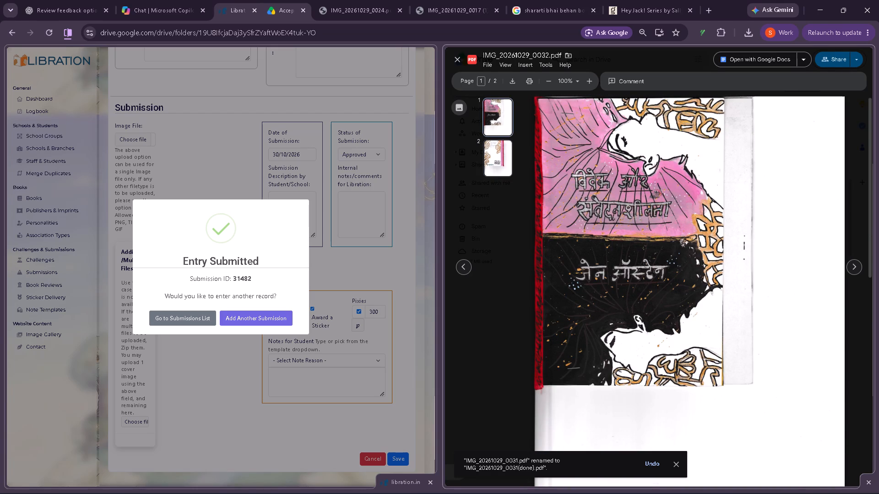
{"action": "left_click", "coordinate": [546, 0]}
{"action": "left_click", "coordinate": [307, 28]}
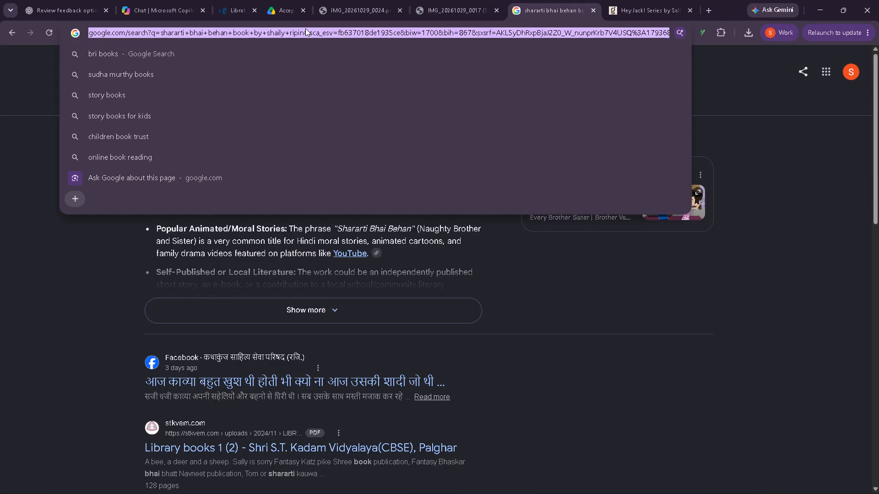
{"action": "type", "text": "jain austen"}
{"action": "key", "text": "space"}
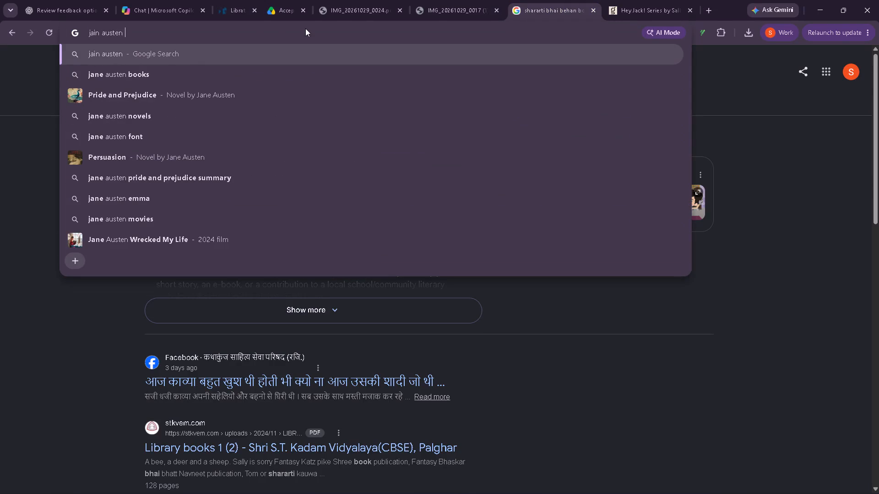
{"action": "left_click", "coordinate": [234, 2]}
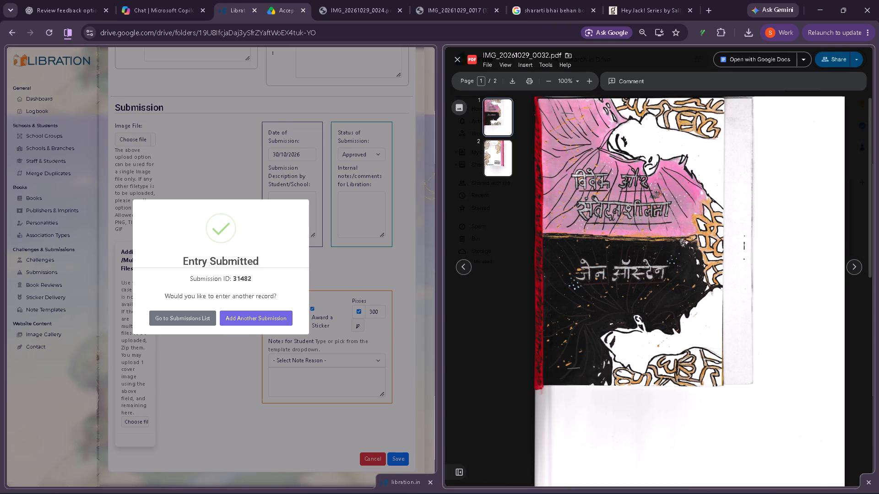
Start another submission entry for IMG_20261029_0032.pdf, with the student details on its second page in view.
{"action": "left_click", "coordinate": [250, 318]}
{"action": "scroll", "coordinate": [687, 309], "scroll_direction": "down", "scroll_amount": 8}
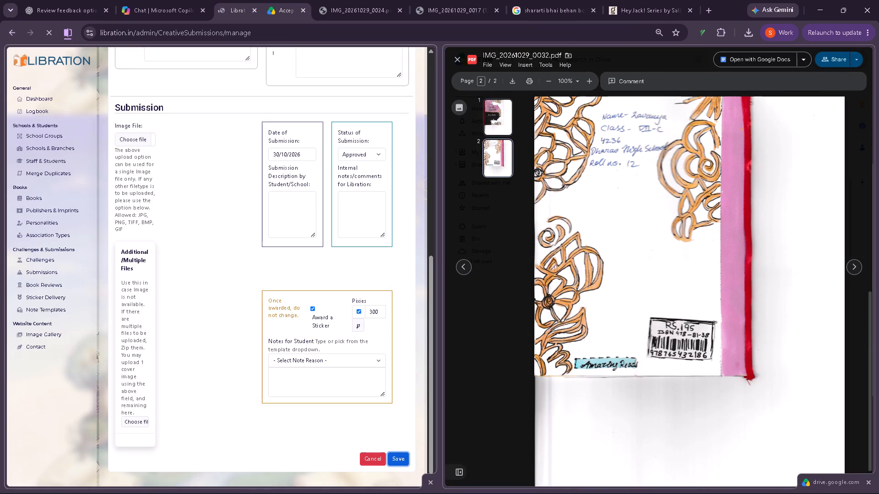
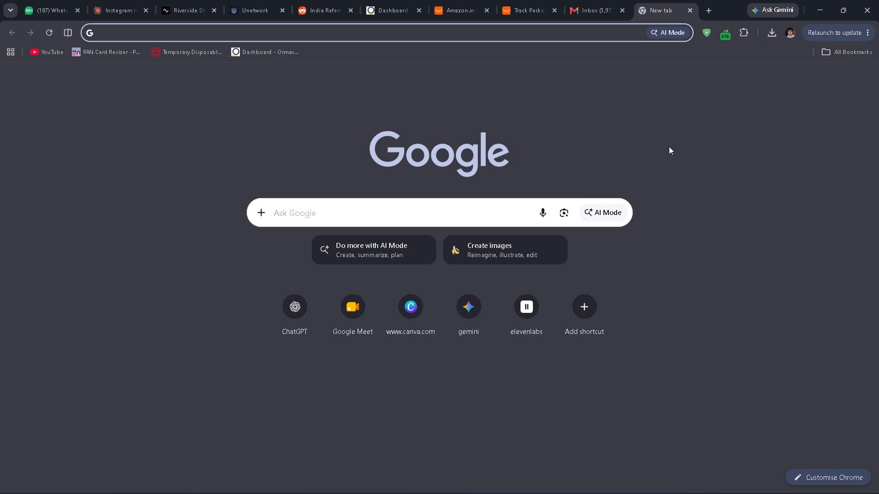
Switch to the Unetwork dashboard and check its previous withdrawals and their statuses.
{"action": "left_click", "coordinate": [267, 1]}
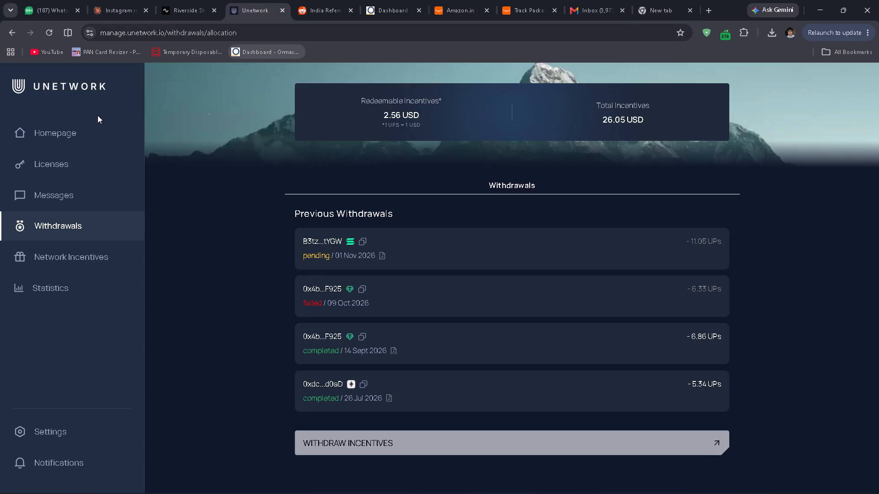
{"action": "left_click", "coordinate": [76, 138]}
{"action": "left_click", "coordinate": [54, 223]}
Open the yapcash extension to view today's XP, streak and daily rewards.
{"action": "left_click", "coordinate": [728, 38]}
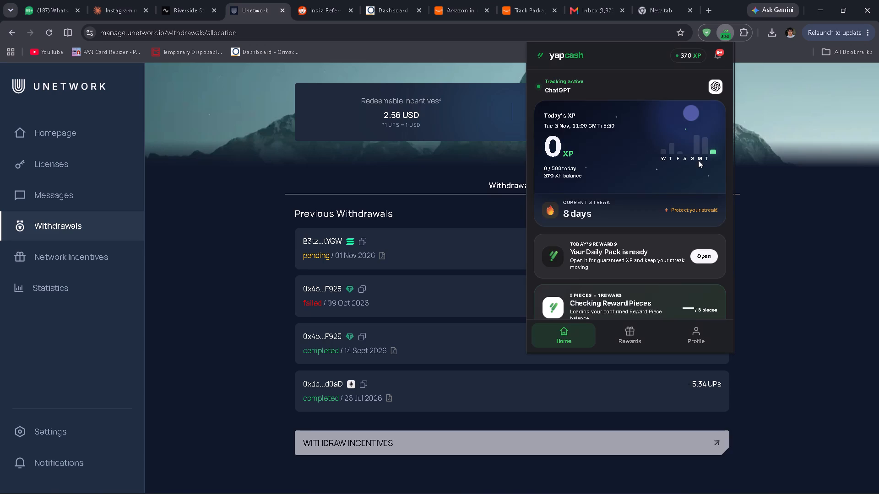
Open today's free Daily Pack in the yapcash extension and close the extension.
{"action": "left_click", "coordinate": [706, 259]}
{"action": "left_click", "coordinate": [662, 308]}
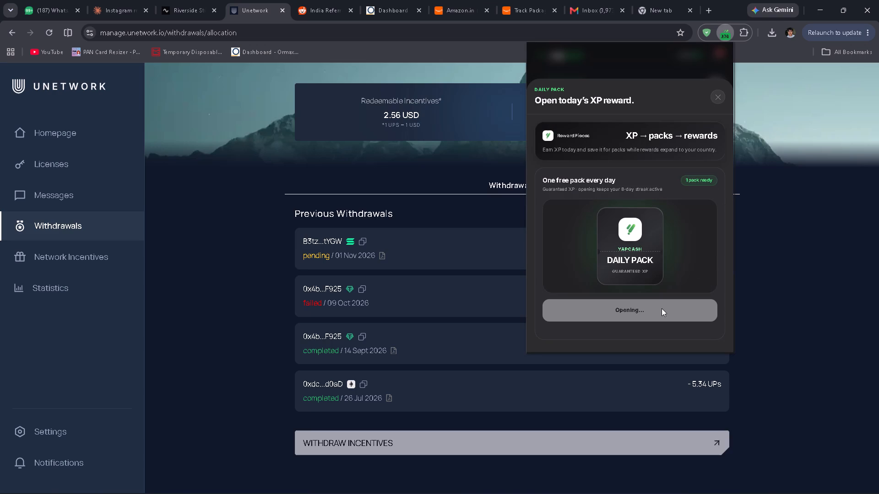
{"action": "left_click", "coordinate": [661, 308]}
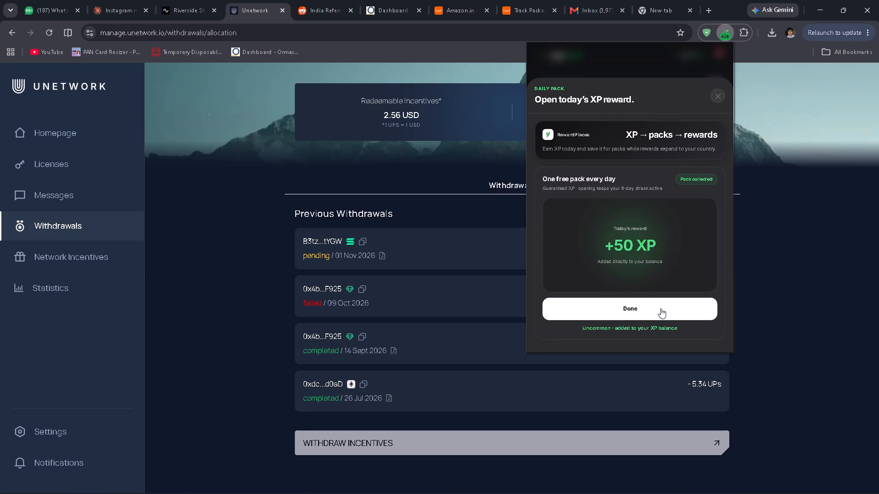
{"action": "left_click", "coordinate": [814, 202]}
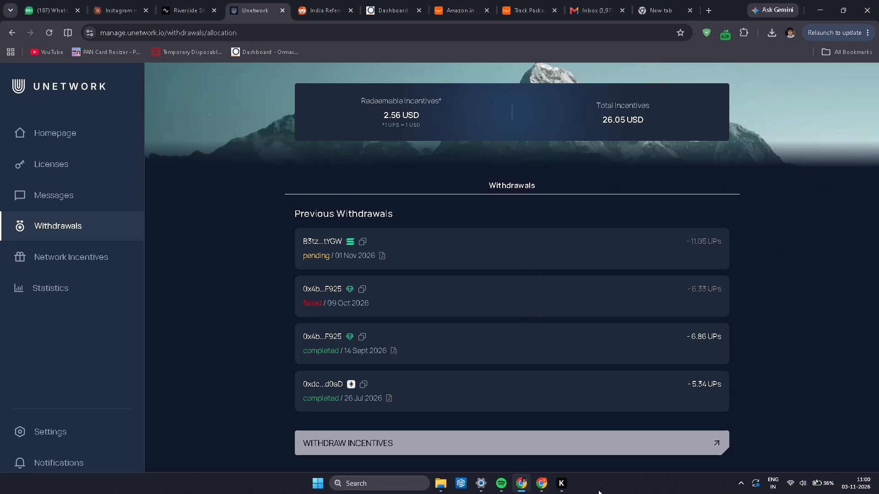
Switch to the Libration browser window, open its free yapcash Daily Pack, and try to claim the Day 6 +300 XP streak reward.
{"action": "left_click", "coordinate": [548, 486]}
{"action": "left_click", "coordinate": [726, 36]}
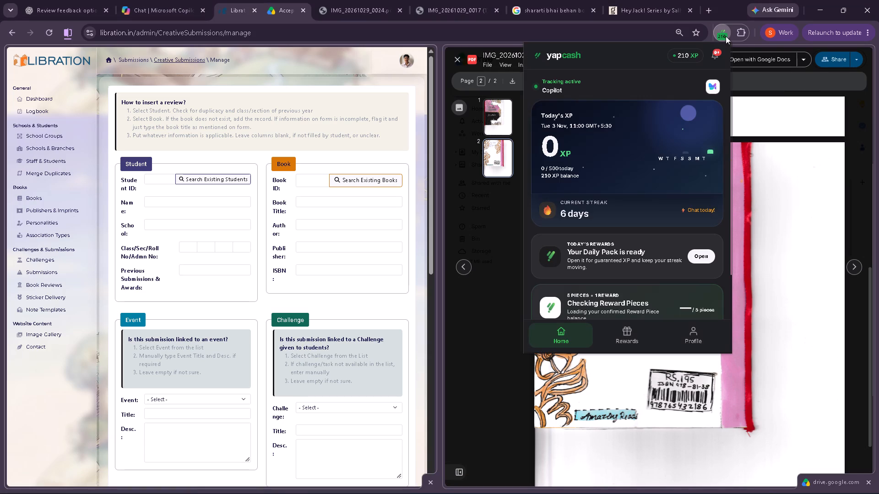
{"action": "left_click", "coordinate": [703, 256]}
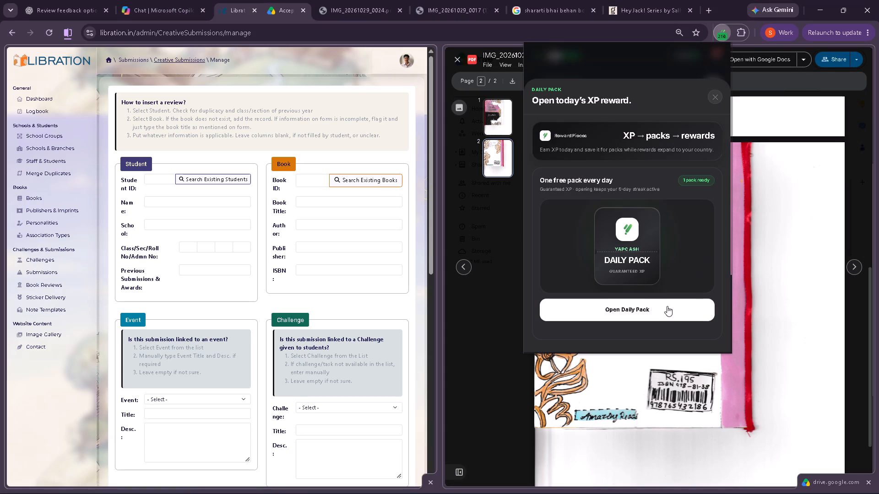
{"action": "left_click", "coordinate": [667, 306]}
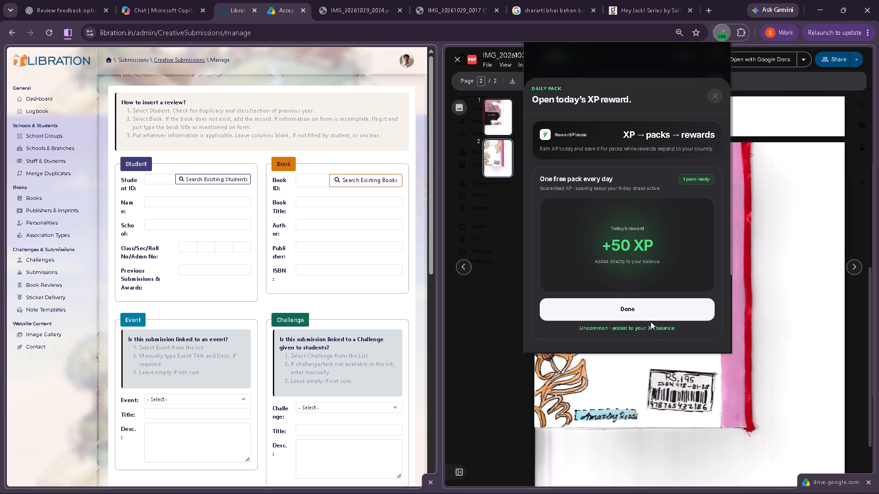
{"action": "left_click", "coordinate": [645, 312]}
{"action": "left_click", "coordinate": [640, 247]}
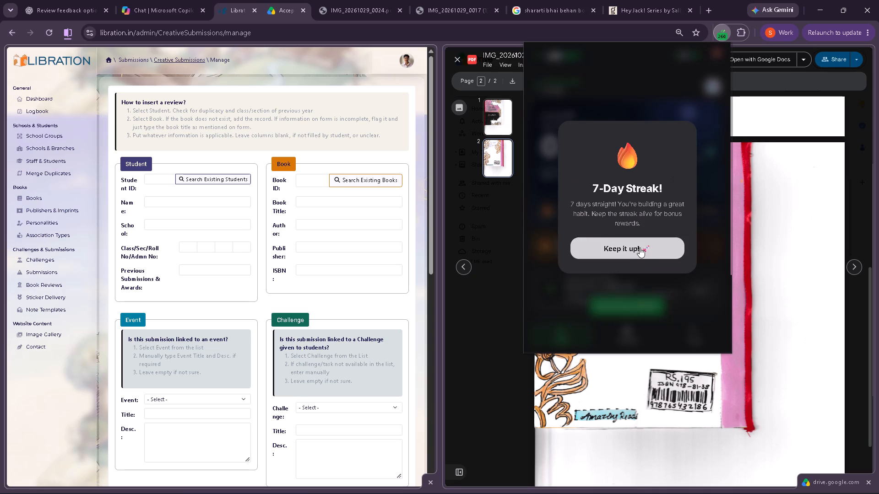
{"action": "left_click", "coordinate": [720, 33]}
Switch to the Ormax Online page in the other browser window and begin the login at the email address field.
{"action": "left_click", "coordinate": [526, 487]}
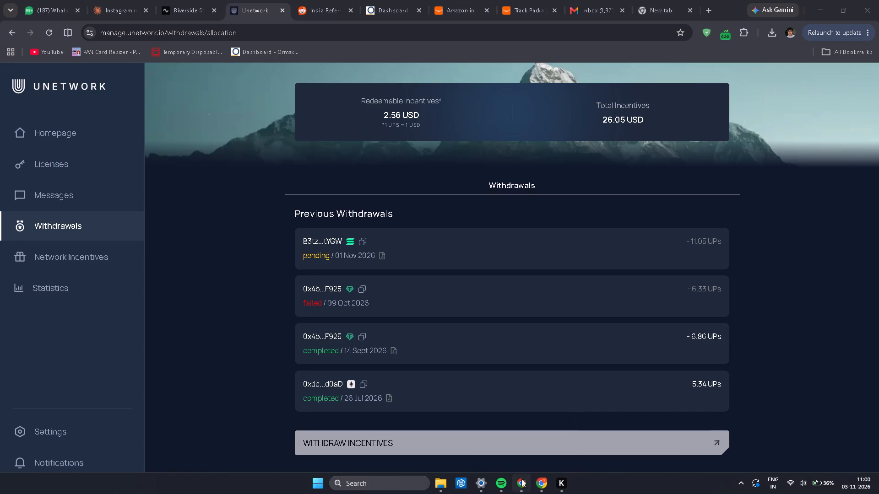
{"action": "left_click", "coordinate": [383, 11]}
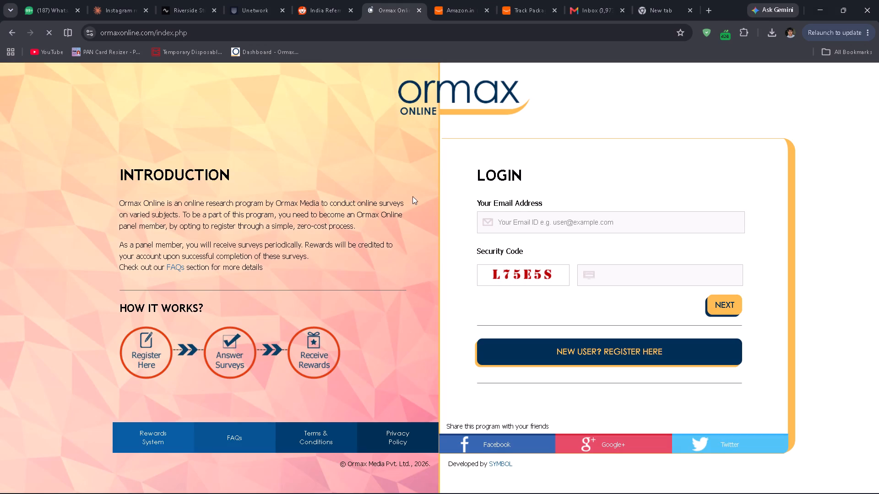
{"action": "left_click", "coordinate": [559, 234]}
{"action": "left_click", "coordinate": [566, 222]}
{"action": "left_click", "coordinate": [542, 92]}
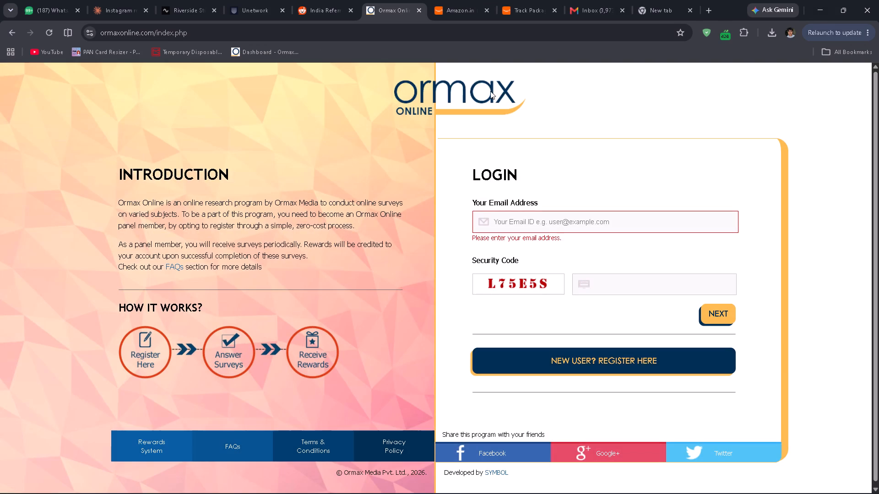
Close the Ormax Online login page.
{"action": "left_click", "coordinate": [418, 10]}
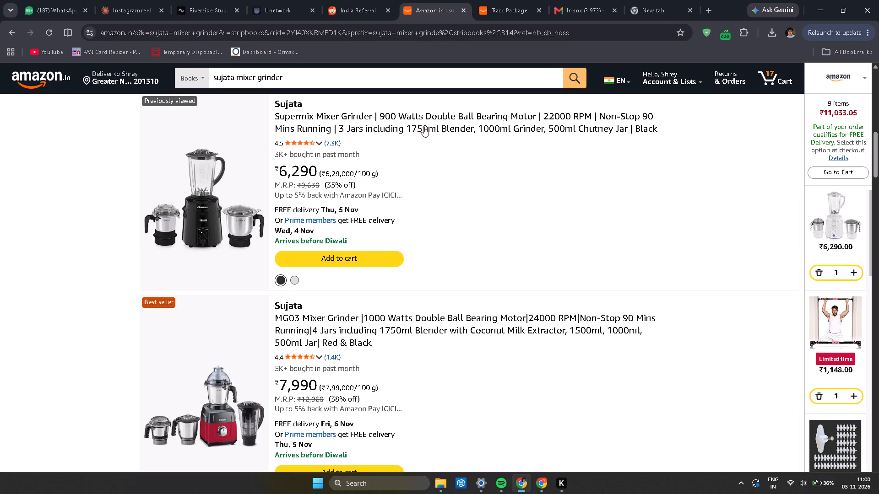
Open the Camellia worker login page in the empty browser tab and sign in to reach the order market.
{"action": "left_click", "coordinate": [676, 5]}
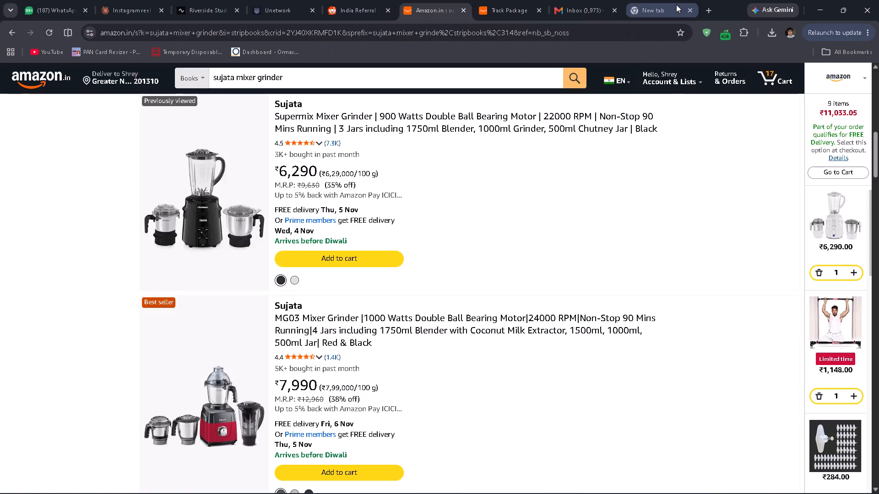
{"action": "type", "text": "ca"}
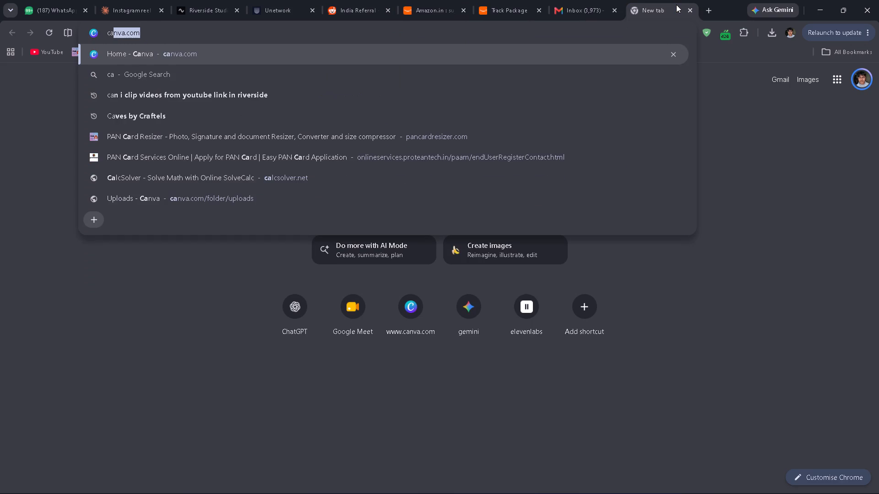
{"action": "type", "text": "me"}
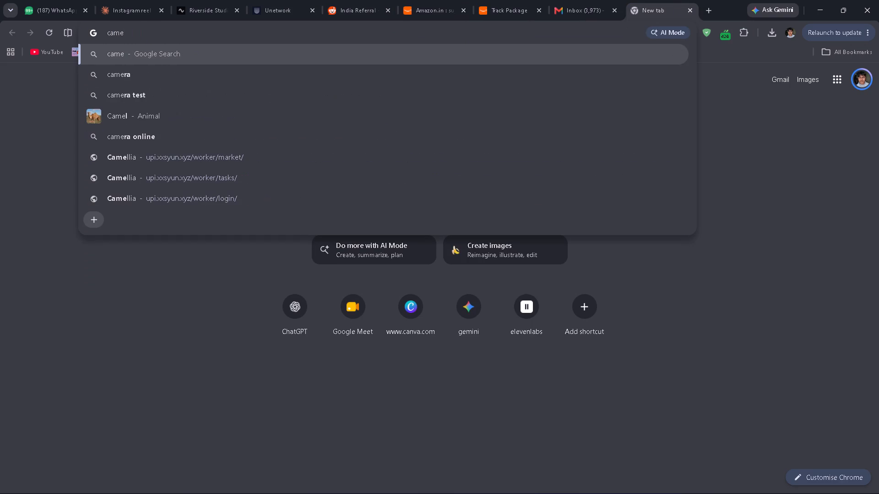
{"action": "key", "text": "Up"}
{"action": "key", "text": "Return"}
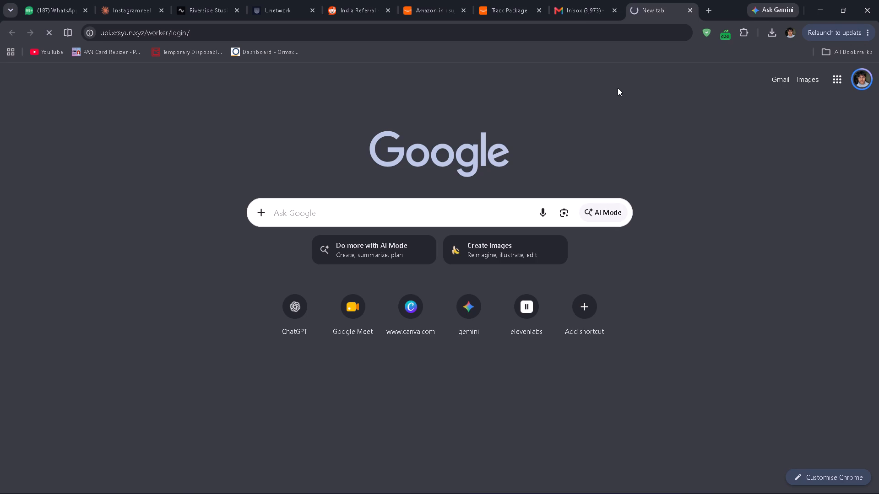
{"action": "left_click", "coordinate": [429, 283]}
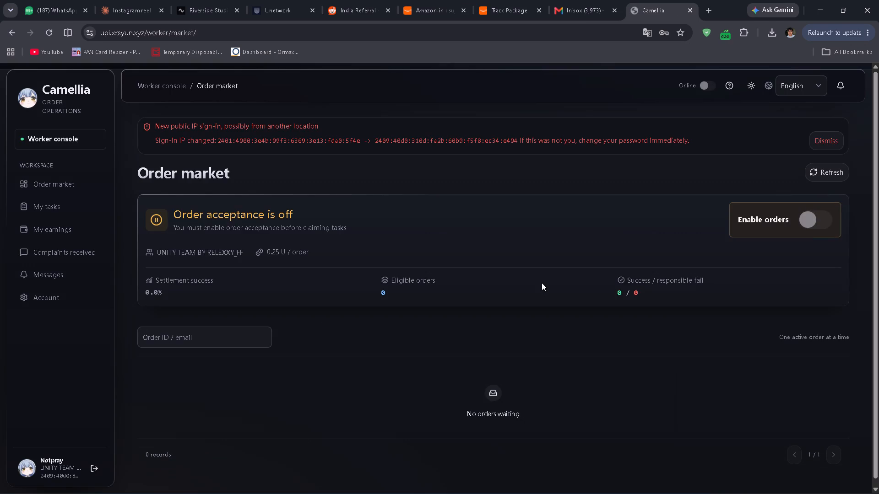
Enable order acceptance in the Camellia order market.
{"action": "left_click", "coordinate": [813, 220]}
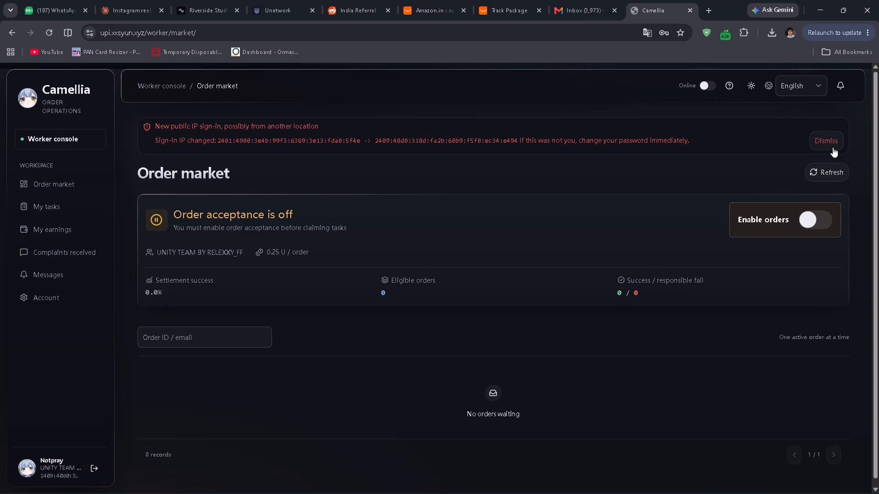
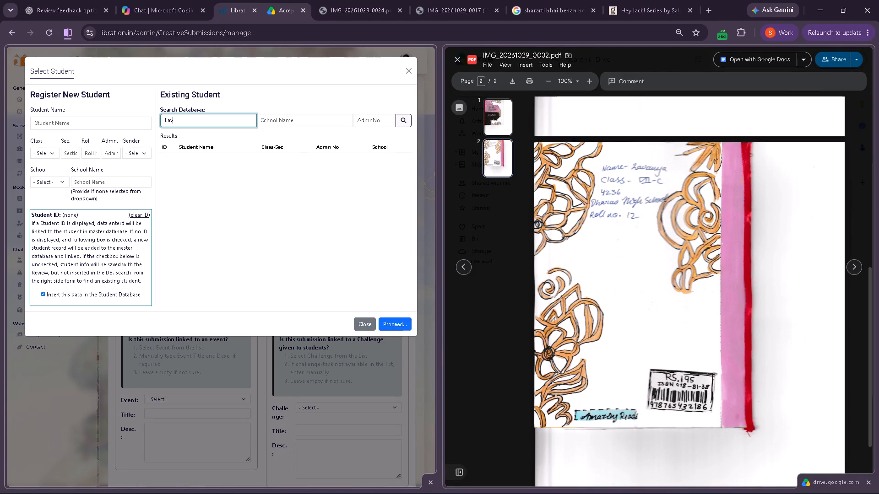
Search the existing student database for the name Lavanya, leaving the school name and admission number blank.
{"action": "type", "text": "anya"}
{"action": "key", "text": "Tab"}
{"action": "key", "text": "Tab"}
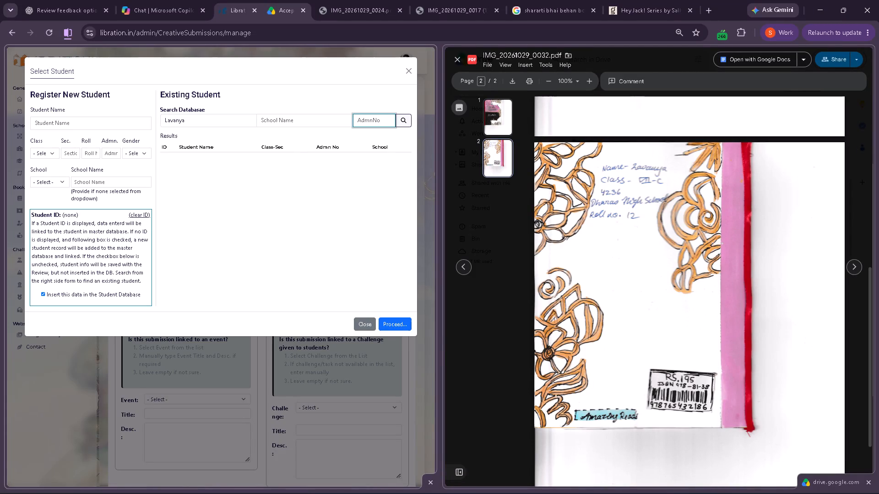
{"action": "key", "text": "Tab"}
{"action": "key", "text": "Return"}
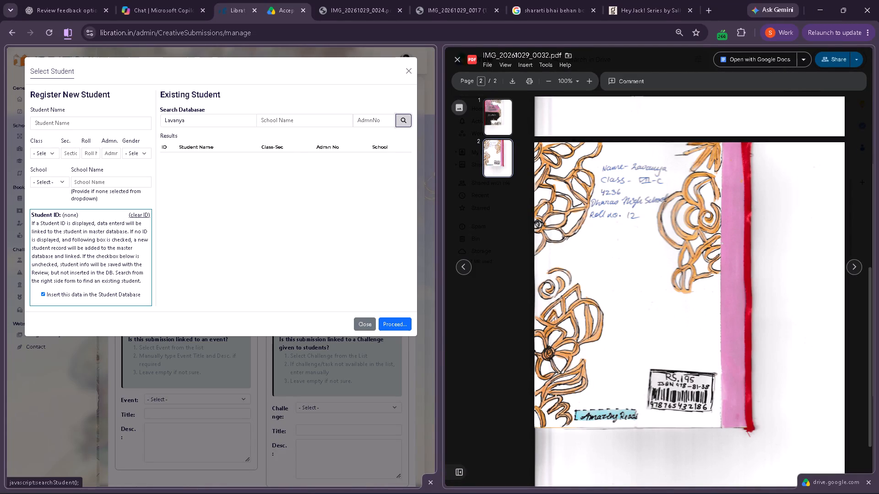
Select the whole name entered in the existing-student search.
{"action": "left_click", "coordinate": [242, 117]}
{"action": "key", "text": "ctrl+a"}
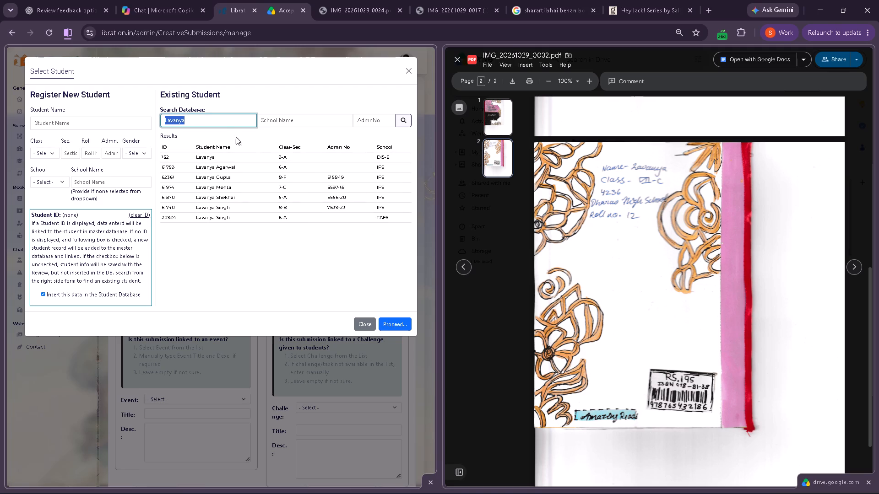
Register the student named on the scan with class 7, section C, roll 12, the written admission number and school DHS VDN.
{"action": "key", "text": "ctrl+x"}
{"action": "left_click", "coordinate": [55, 123], "text": "ctrl"}
{"action": "key", "text": "ctrl+space"}
{"action": "key", "text": "ctrl+v"}
{"action": "key", "text": "Tab"}
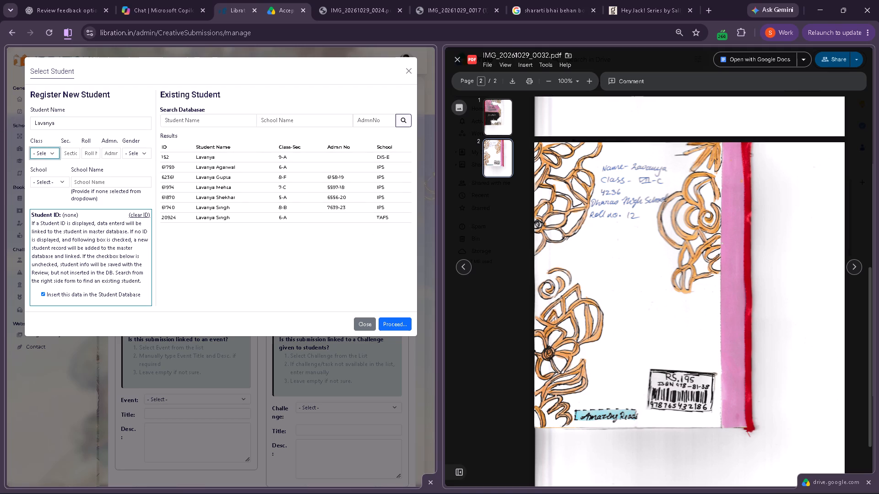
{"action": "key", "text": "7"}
{"action": "key", "text": "Tab"}
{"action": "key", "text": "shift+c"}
{"action": "key", "text": "Tab"}
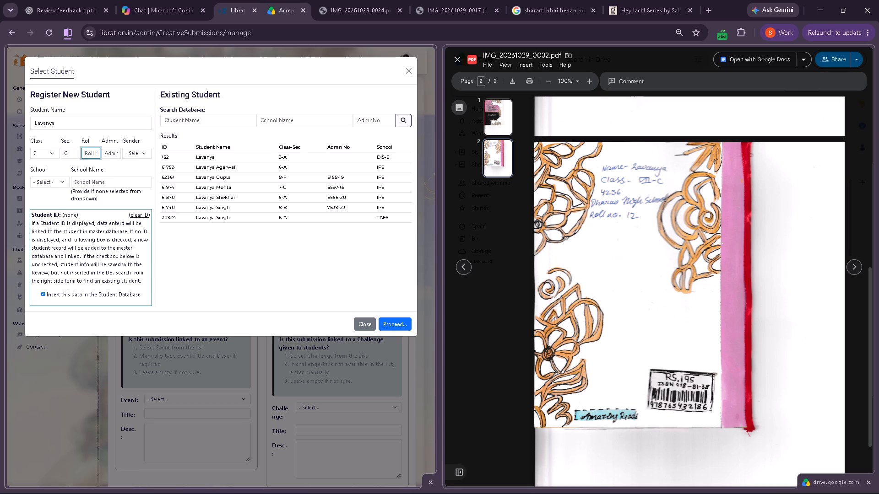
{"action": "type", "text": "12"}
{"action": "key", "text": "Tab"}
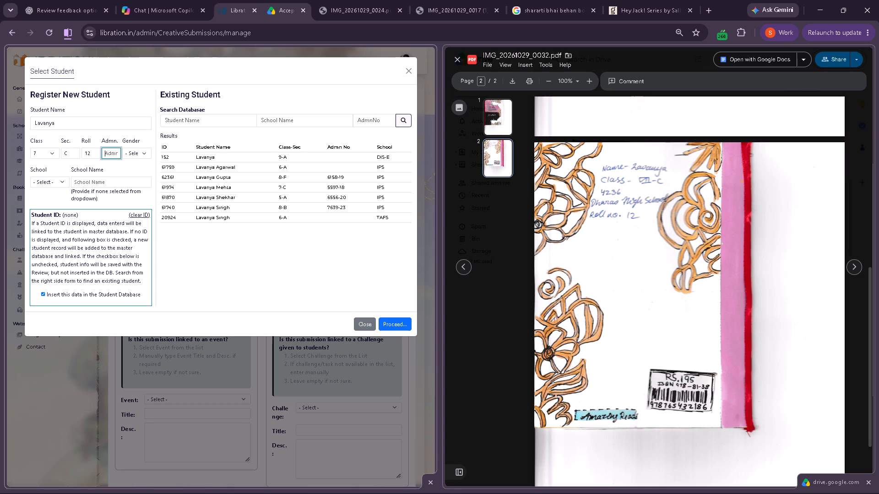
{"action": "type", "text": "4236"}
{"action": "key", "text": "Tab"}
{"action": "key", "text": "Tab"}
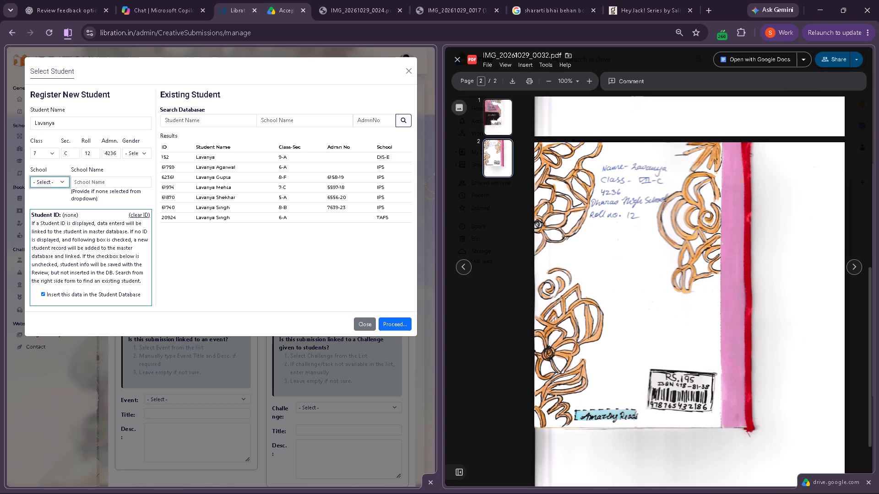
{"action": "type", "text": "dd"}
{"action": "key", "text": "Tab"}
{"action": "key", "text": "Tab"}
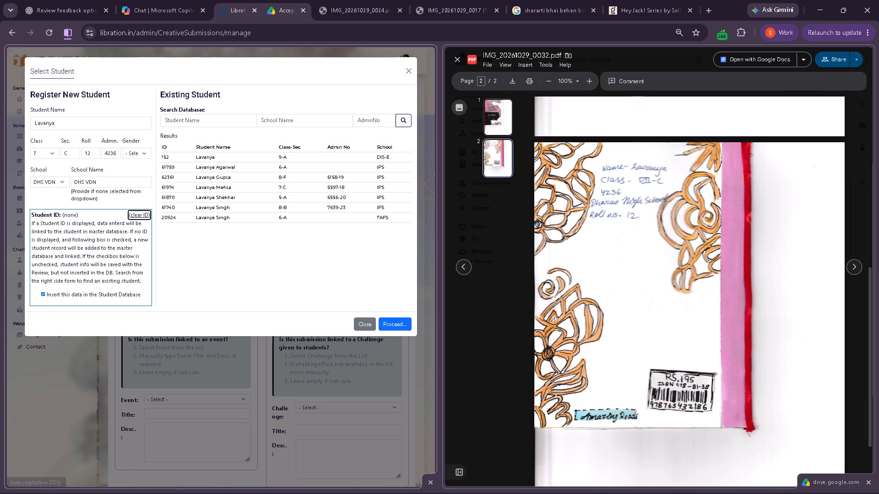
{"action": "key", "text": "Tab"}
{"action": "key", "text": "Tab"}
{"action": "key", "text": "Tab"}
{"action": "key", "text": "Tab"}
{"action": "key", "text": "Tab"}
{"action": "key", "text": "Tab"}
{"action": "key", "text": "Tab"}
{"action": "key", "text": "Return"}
Search the existing books database for "pride" to match the Hindi cover by Jane Austen.
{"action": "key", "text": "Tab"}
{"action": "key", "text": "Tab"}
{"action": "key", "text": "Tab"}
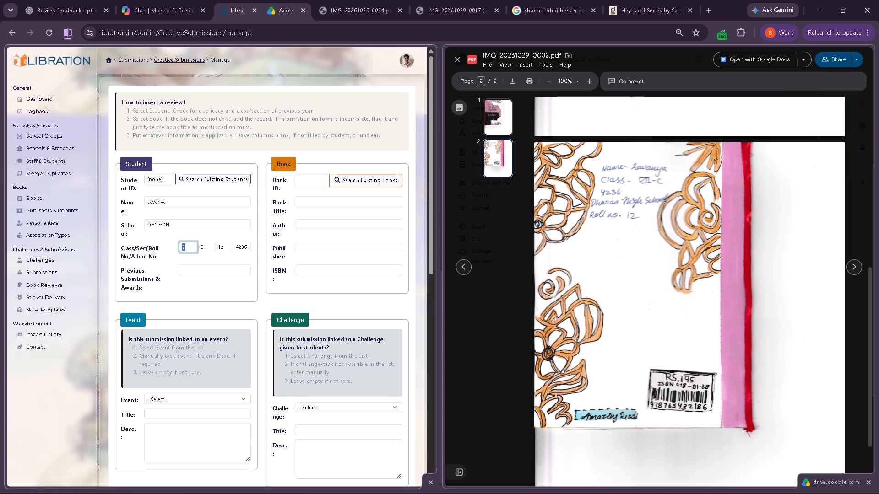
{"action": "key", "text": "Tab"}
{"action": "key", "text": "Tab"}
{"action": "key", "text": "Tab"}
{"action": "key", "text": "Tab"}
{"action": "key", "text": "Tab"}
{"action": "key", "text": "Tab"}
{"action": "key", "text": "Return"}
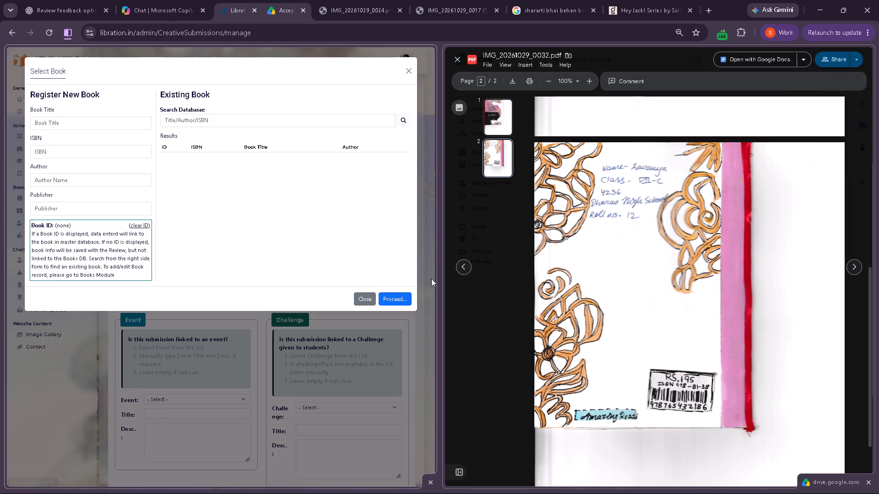
{"action": "scroll", "coordinate": [647, 320], "scroll_direction": "up", "scroll_amount": 10}
{"action": "scroll", "coordinate": [648, 319], "scroll_direction": "down", "scroll_amount": 1}
{"action": "scroll", "coordinate": [648, 319], "scroll_direction": "up", "scroll_amount": 1}
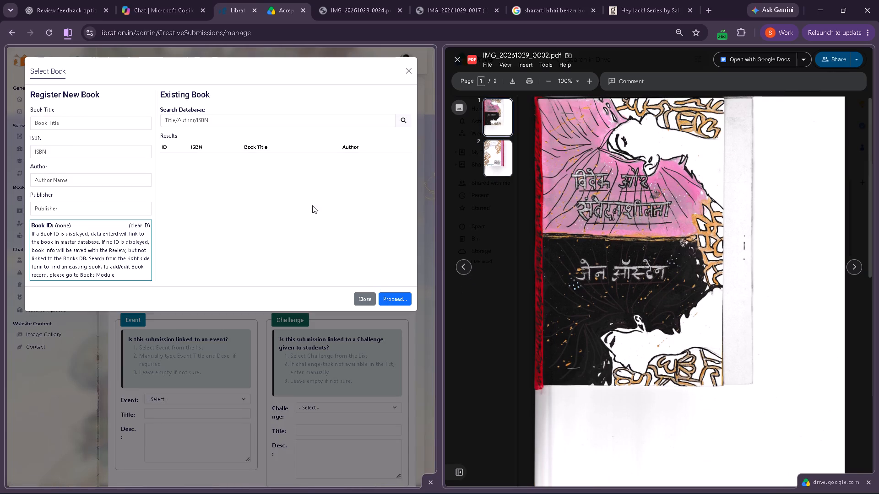
{"action": "left_click", "coordinate": [256, 120]}
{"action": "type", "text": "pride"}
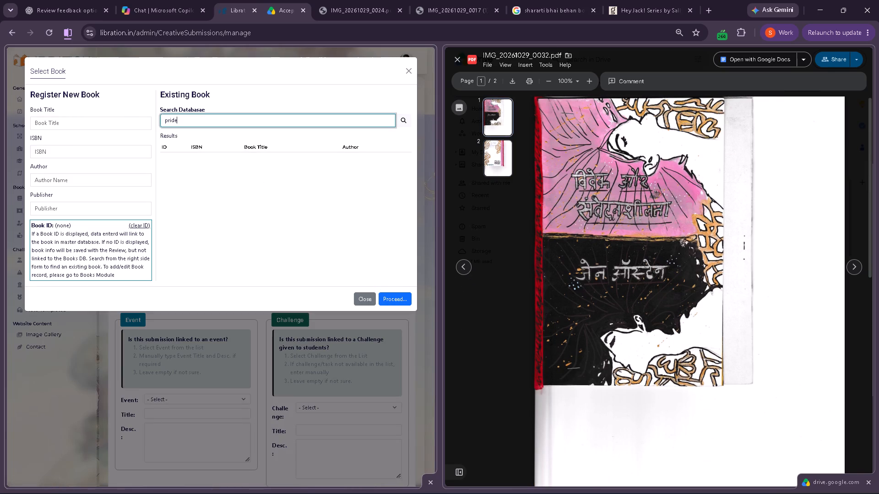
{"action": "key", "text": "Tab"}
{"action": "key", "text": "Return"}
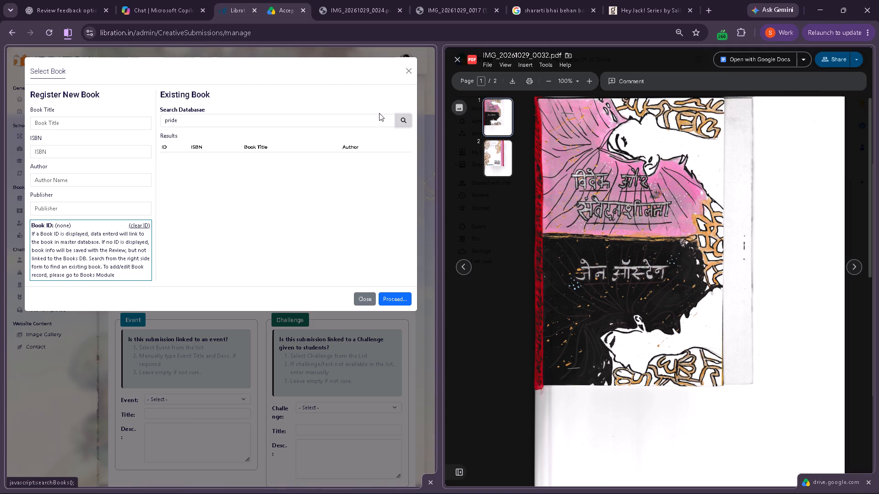
{"action": "left_click", "coordinate": [396, 115]}
{"action": "left_click", "coordinate": [311, 128]}
{"action": "left_click", "coordinate": [310, 124]}
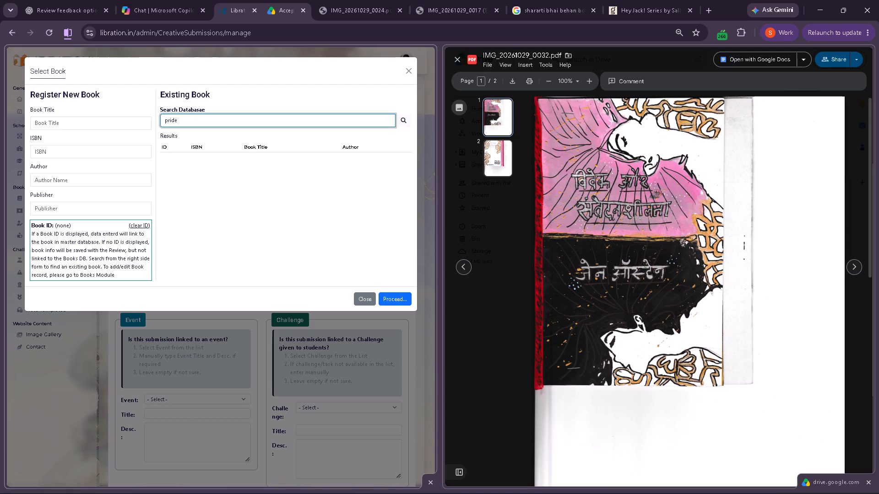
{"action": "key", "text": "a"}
Enter "Pride and Prejudice" by Jane Austen as a new book and apply it to the submission.
{"action": "left_click", "coordinate": [54, 118]}
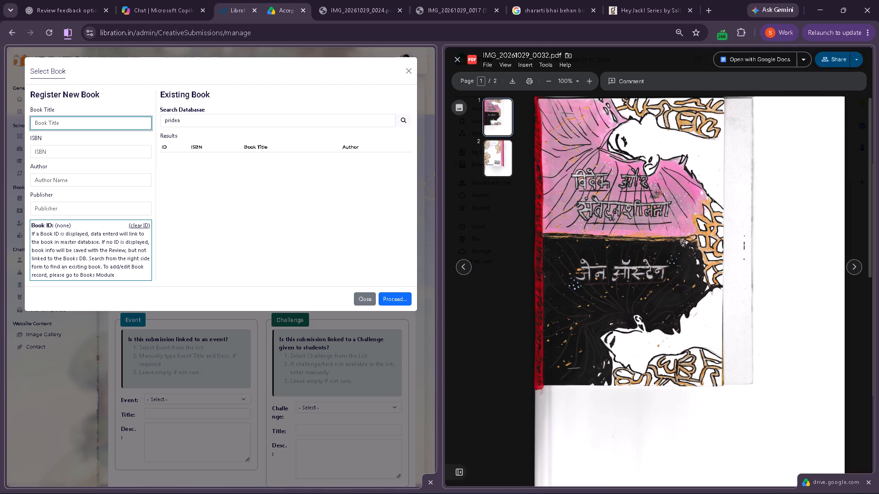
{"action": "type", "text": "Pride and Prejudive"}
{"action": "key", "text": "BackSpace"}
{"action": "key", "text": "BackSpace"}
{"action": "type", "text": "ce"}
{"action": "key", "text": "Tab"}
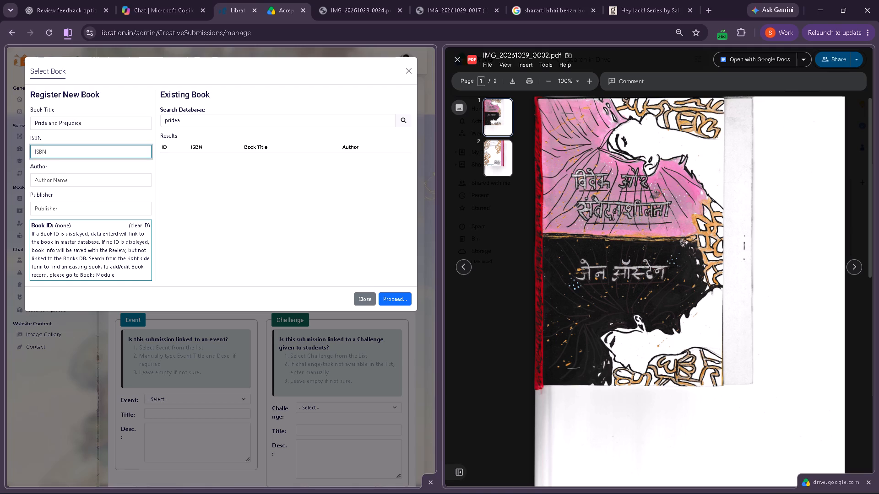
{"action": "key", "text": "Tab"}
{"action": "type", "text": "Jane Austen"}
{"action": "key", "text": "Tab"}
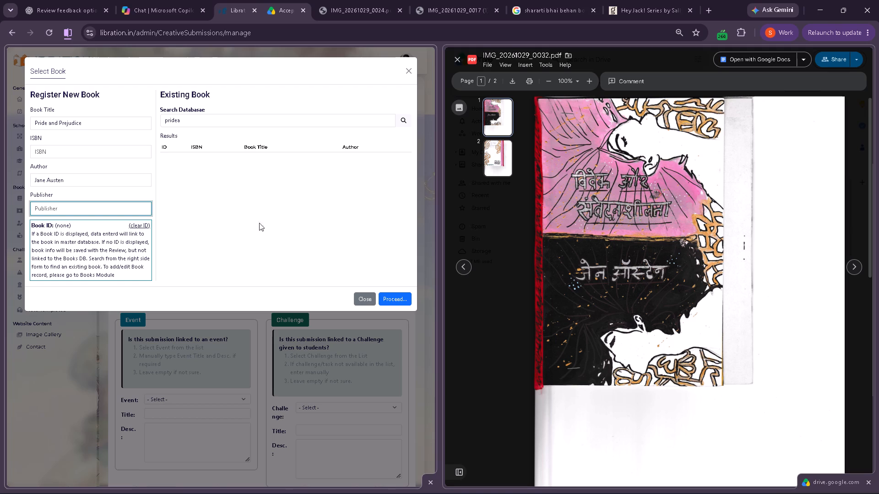
{"action": "left_click", "coordinate": [407, 299]}
Link the submission to challenge [5a] Re-Cover and enter "Re-Cover" as the challenge title.
{"action": "scroll", "coordinate": [372, 290], "scroll_direction": "down", "scroll_amount": 1}
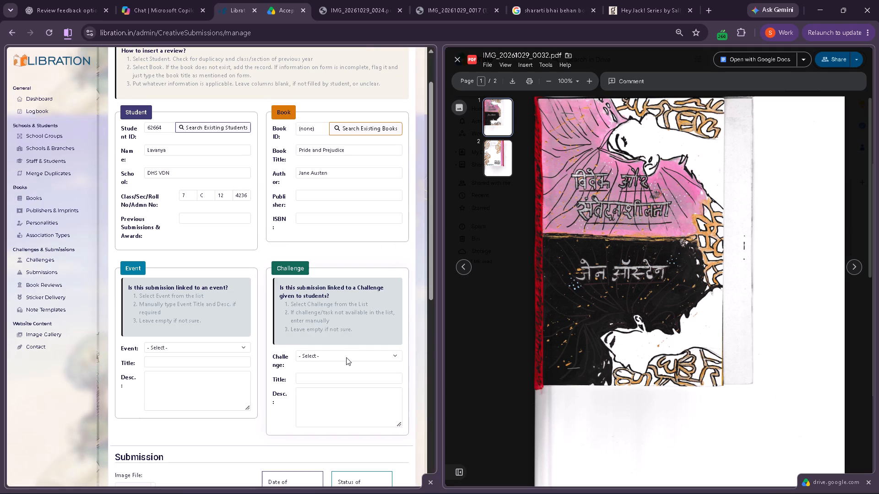
{"action": "left_click", "coordinate": [346, 357]}
{"action": "scroll", "coordinate": [333, 266], "scroll_direction": "down", "scroll_amount": 7}
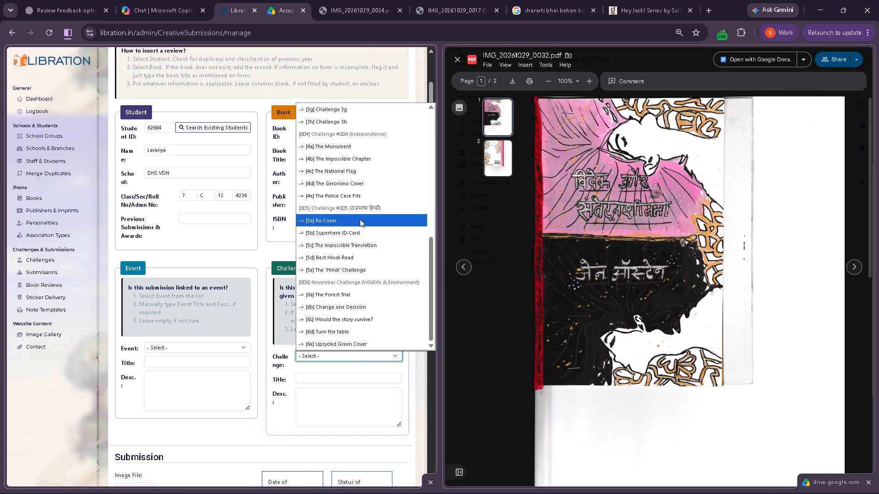
{"action": "left_click", "coordinate": [360, 219]}
{"action": "key", "text": "Tab"}
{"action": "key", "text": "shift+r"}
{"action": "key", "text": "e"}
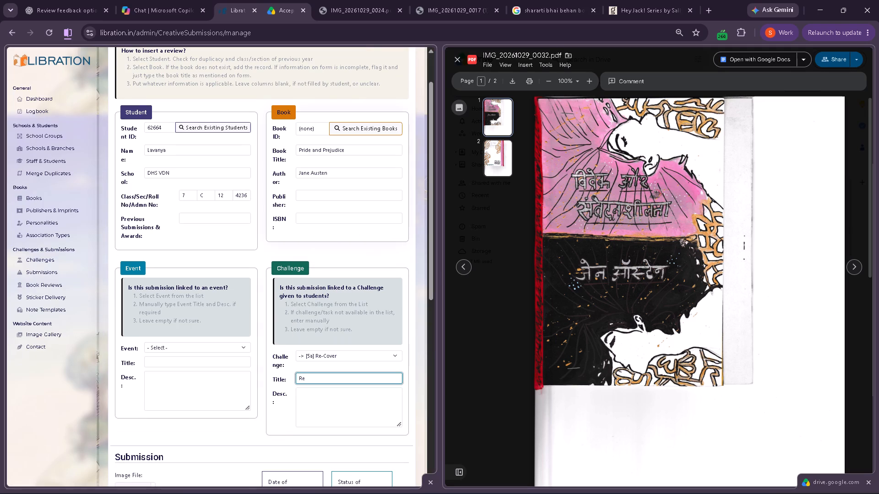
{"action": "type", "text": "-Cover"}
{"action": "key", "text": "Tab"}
Attach the first file in the Downloads folder as the submission's image file.
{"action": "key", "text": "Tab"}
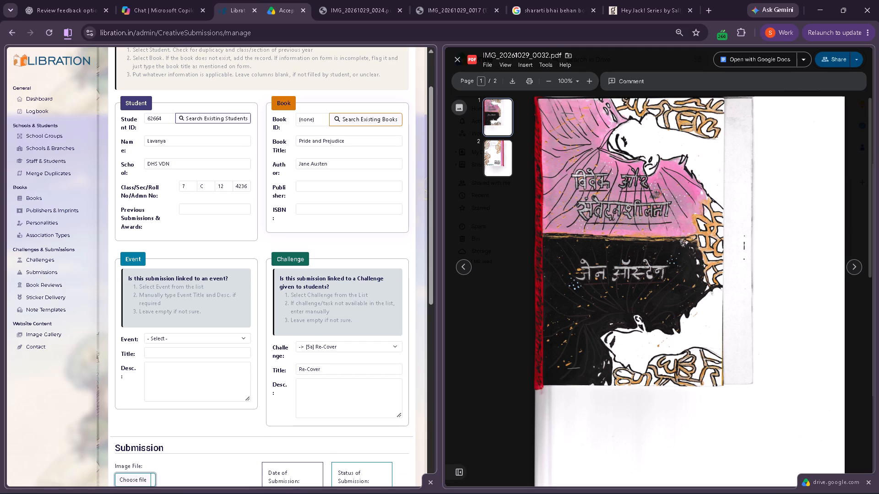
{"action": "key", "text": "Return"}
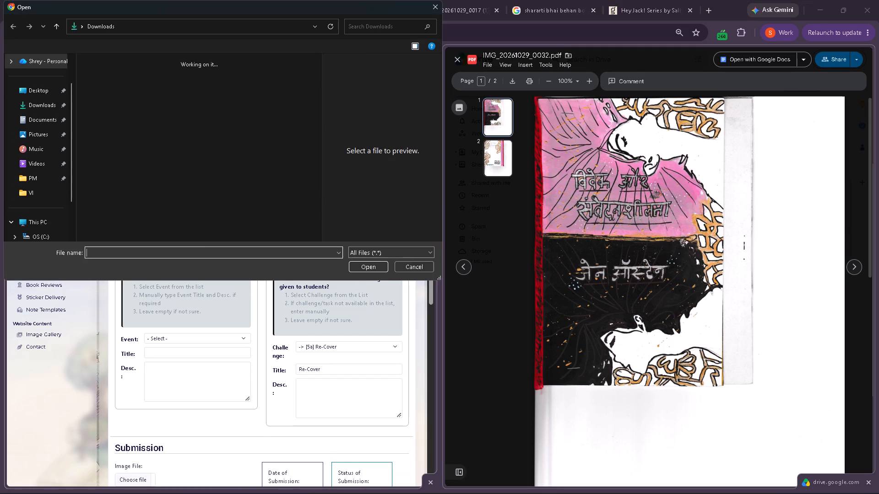
{"action": "double_click", "coordinate": [95, 79]}
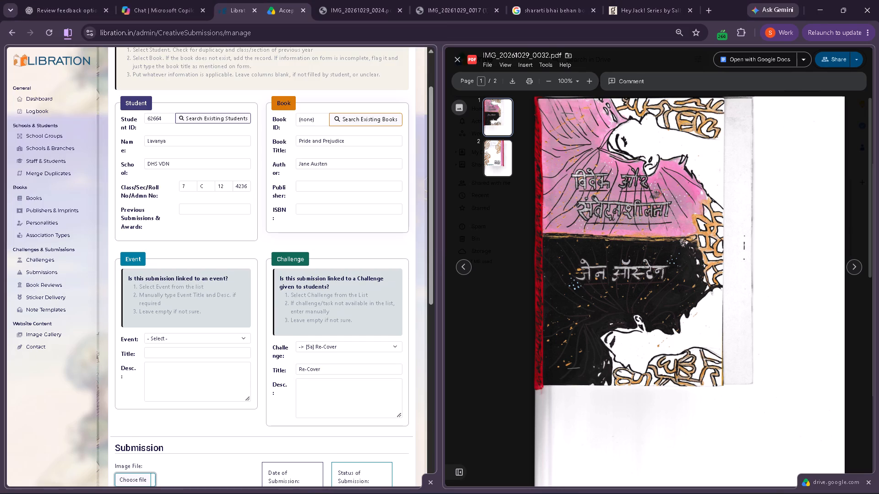
Set the submission date to 30/10/2026 and its status to Approved.
{"action": "scroll", "coordinate": [244, 428], "scroll_direction": "down", "scroll_amount": 3}
{"action": "key", "text": "Tab"}
{"action": "key", "text": "Tab"}
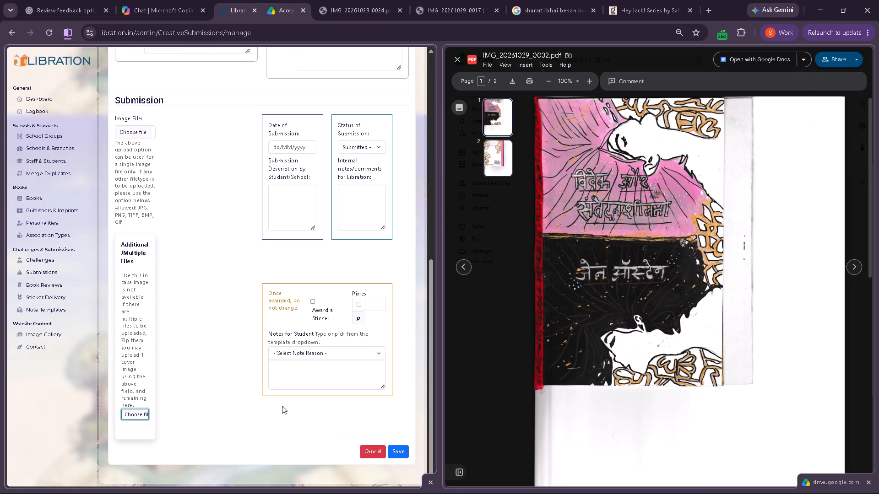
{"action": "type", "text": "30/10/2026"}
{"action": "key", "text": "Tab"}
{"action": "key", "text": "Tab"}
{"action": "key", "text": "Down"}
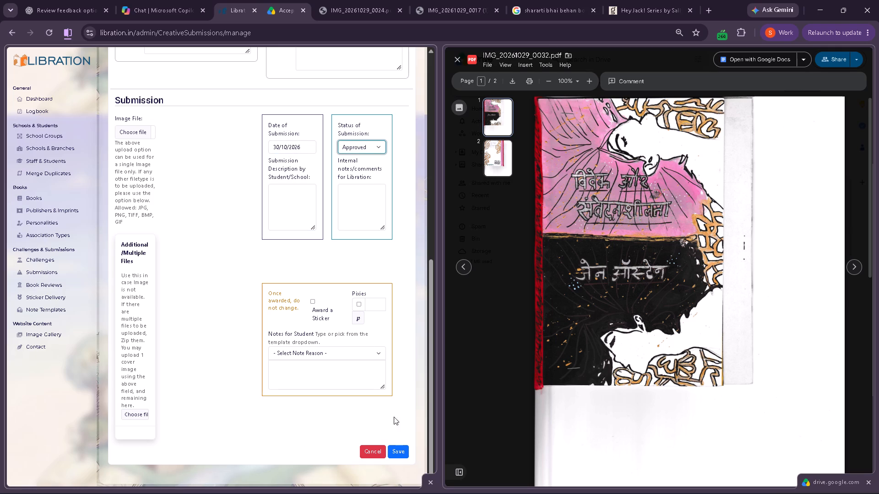
Award a sticker and 300 Pixies to the student and save the submission.
{"action": "left_click", "coordinate": [321, 317]}
{"action": "left_click", "coordinate": [361, 305]}
{"action": "key", "text": "Tab"}
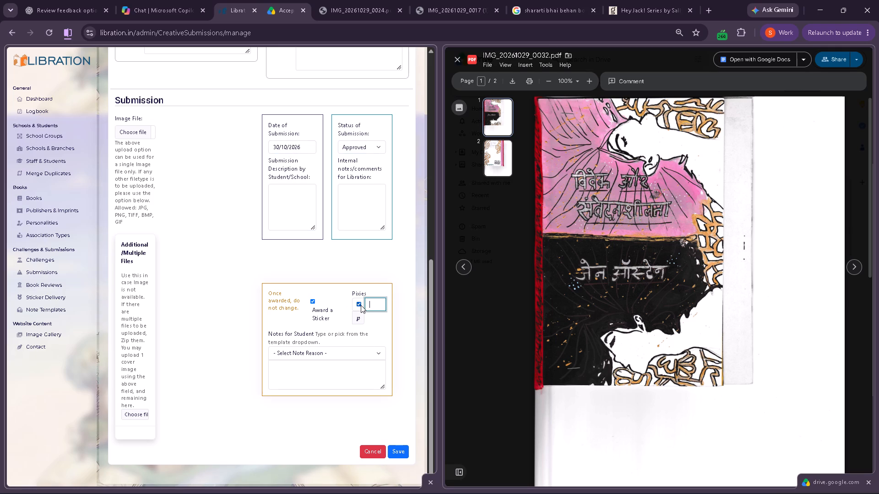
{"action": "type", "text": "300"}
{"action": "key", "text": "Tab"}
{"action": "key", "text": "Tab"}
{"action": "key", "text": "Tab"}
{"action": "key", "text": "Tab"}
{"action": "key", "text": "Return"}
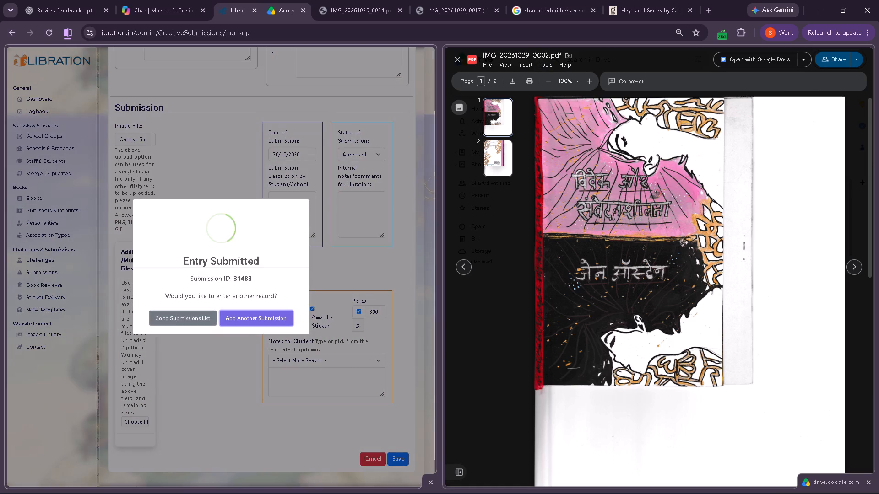
Open the next scan, IMG_20261029_0033.pdf, and examine its cover and student details.
{"action": "left_click", "coordinate": [860, 268]}
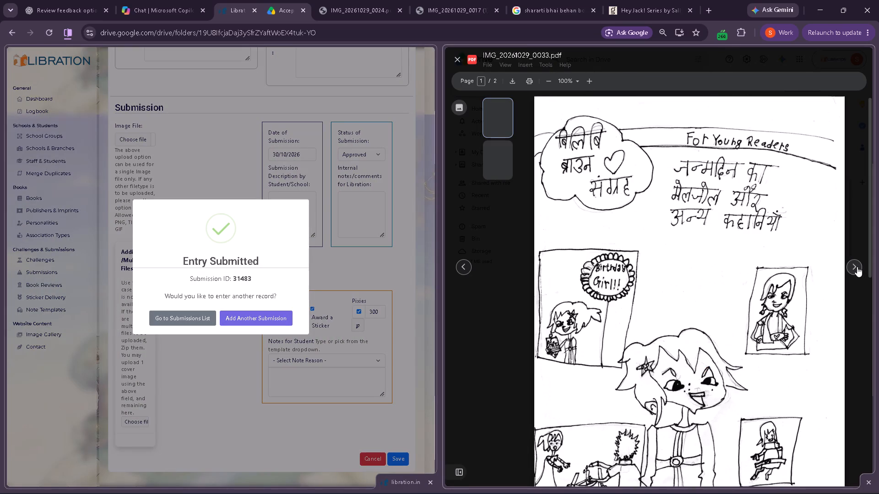
{"action": "double_click", "coordinate": [552, 84]}
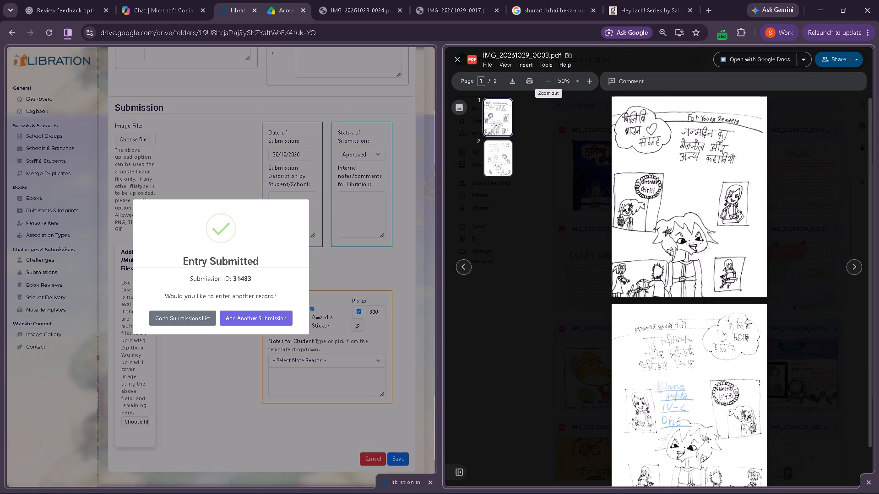
{"action": "left_click_drag", "start_coordinate": [623, 119], "coordinate": [653, 137]}
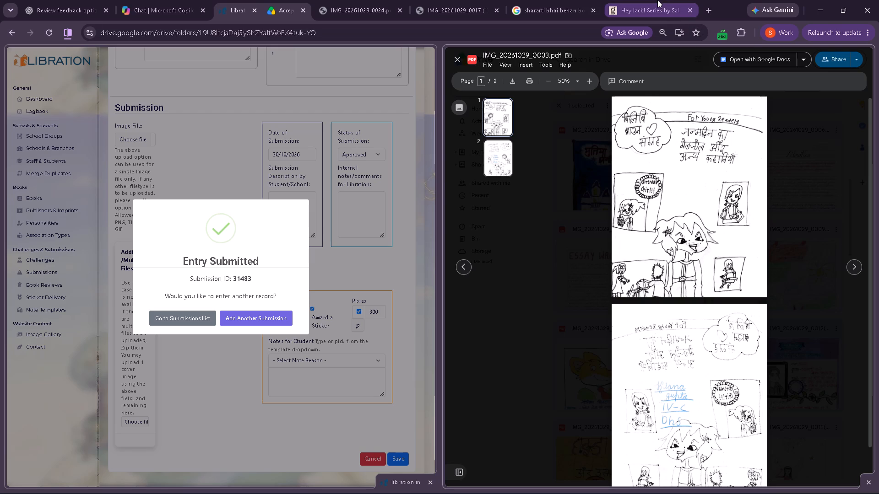
Search Google for the Billie B Brown book series and return to the Libration and Drive split view.
{"action": "left_click", "coordinate": [570, 0]}
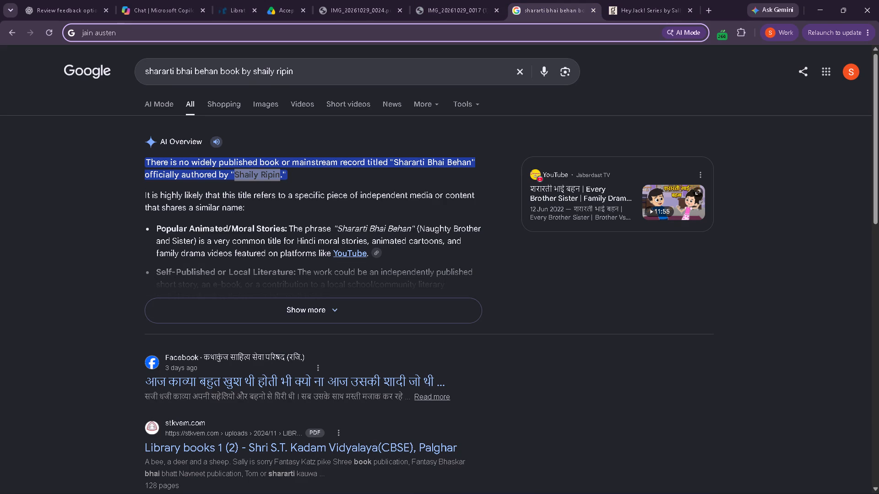
{"action": "key", "text": "ctrl+a"}
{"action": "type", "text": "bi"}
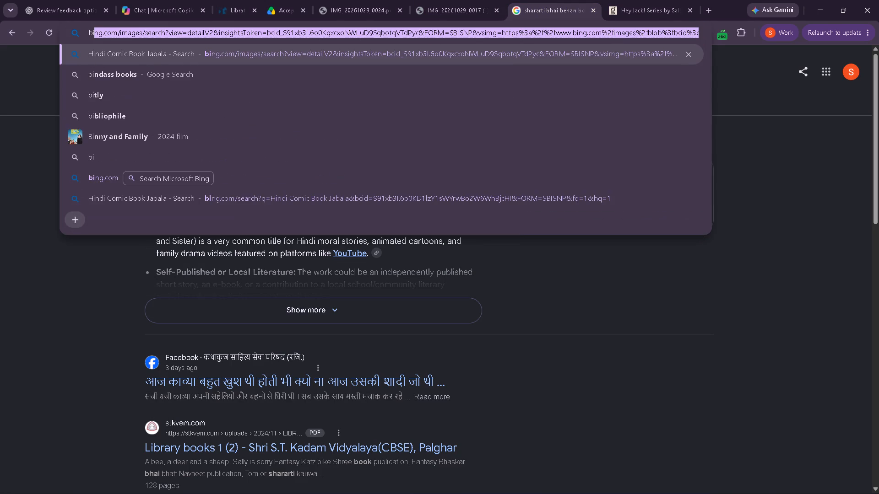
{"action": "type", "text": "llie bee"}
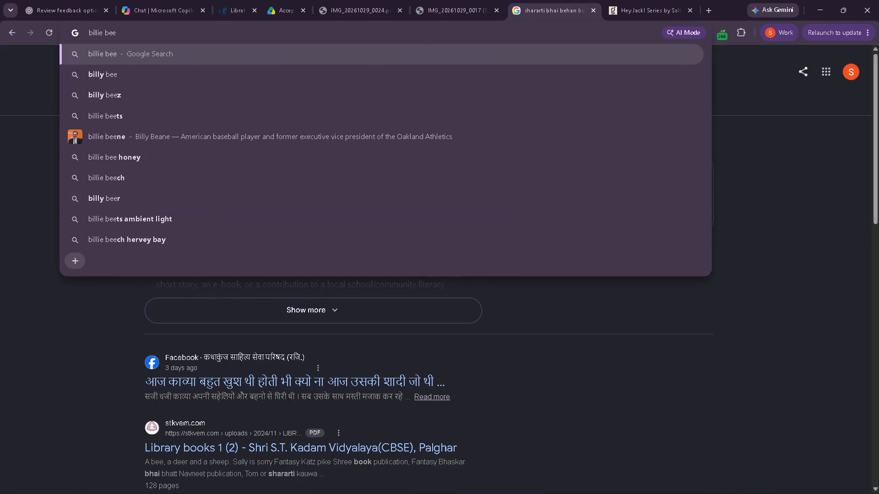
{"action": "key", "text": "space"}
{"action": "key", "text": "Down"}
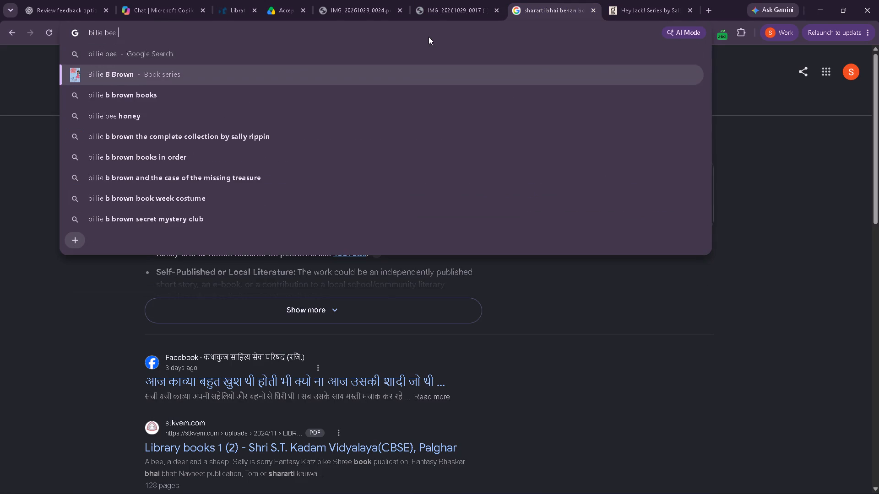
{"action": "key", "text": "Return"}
{"action": "left_click", "coordinate": [231, 10]}
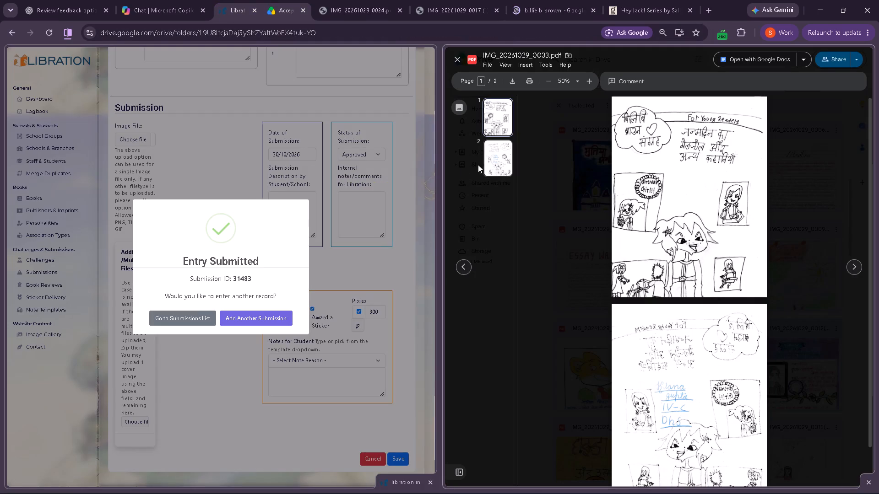
Start another submission and search the existing students for the first name written on the scan.
{"action": "left_click", "coordinate": [257, 319]}
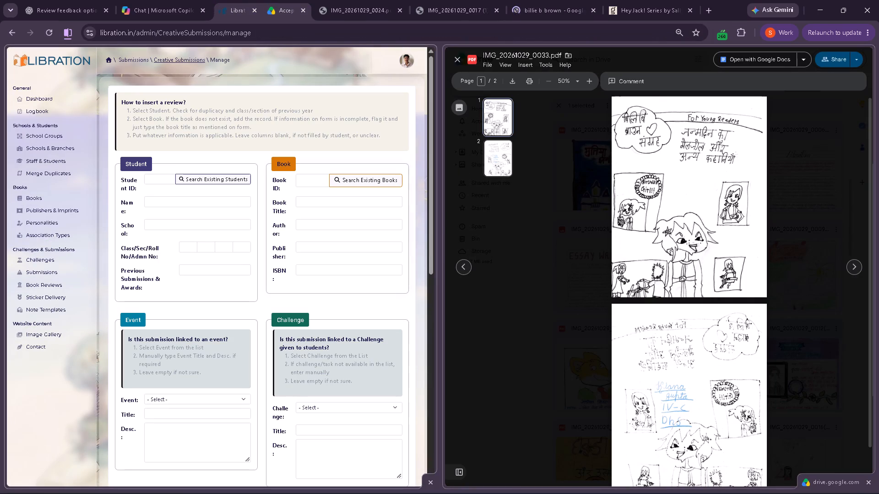
{"action": "left_click", "coordinate": [201, 176]}
{"action": "left_click", "coordinate": [232, 120]}
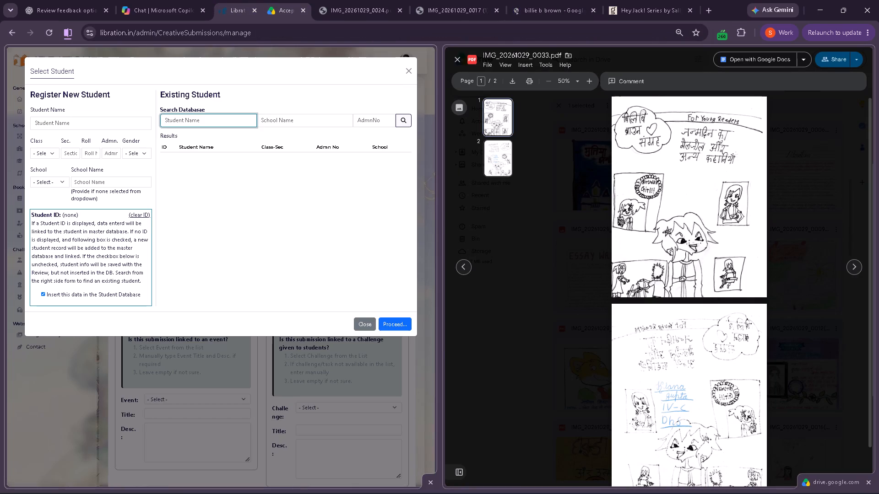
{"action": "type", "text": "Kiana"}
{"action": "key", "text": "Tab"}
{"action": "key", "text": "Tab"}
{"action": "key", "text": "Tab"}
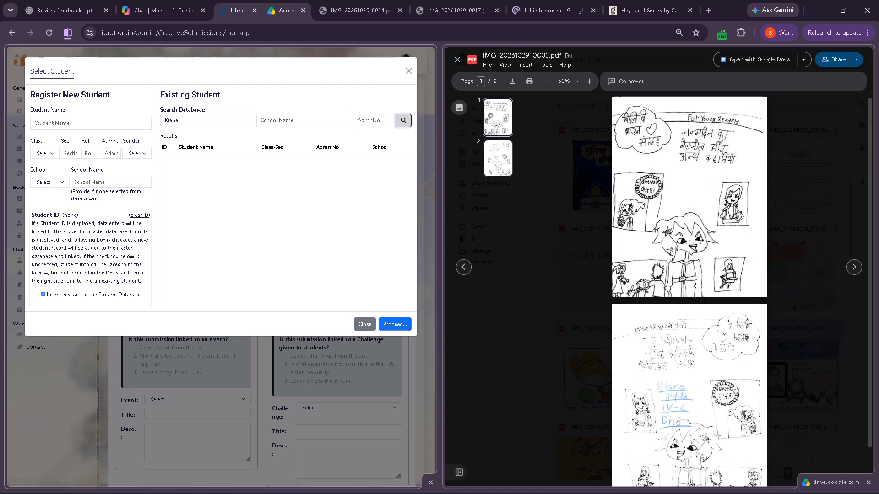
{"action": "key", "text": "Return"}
Enter the full name written on the scan as the name for a new student registration.
{"action": "left_click", "coordinate": [232, 120]}
{"action": "key", "text": "ctrl+a"}
{"action": "key", "text": "ctrl+x"}
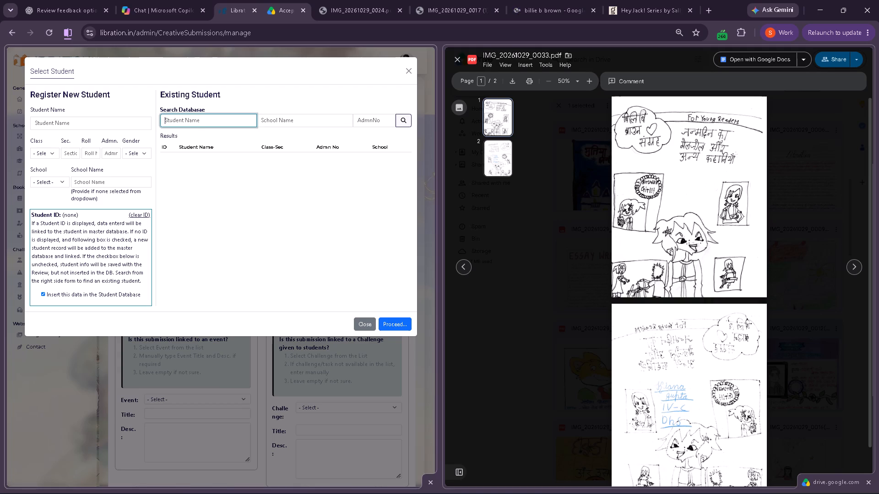
{"action": "left_click", "coordinate": [113, 113], "text": "ctrl"}
{"action": "left_click", "coordinate": [110, 119], "text": "ctrl"}
{"action": "key", "text": "ctrl+c"}
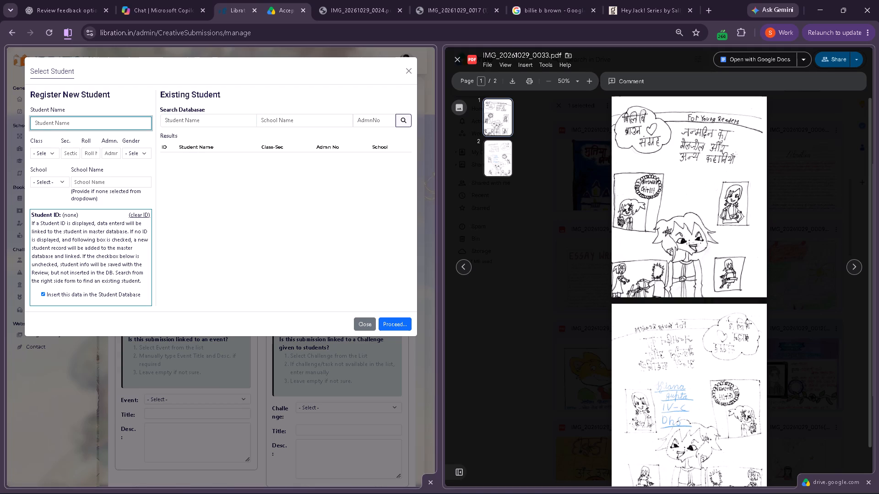
{"action": "key", "text": "ctrl+v"}
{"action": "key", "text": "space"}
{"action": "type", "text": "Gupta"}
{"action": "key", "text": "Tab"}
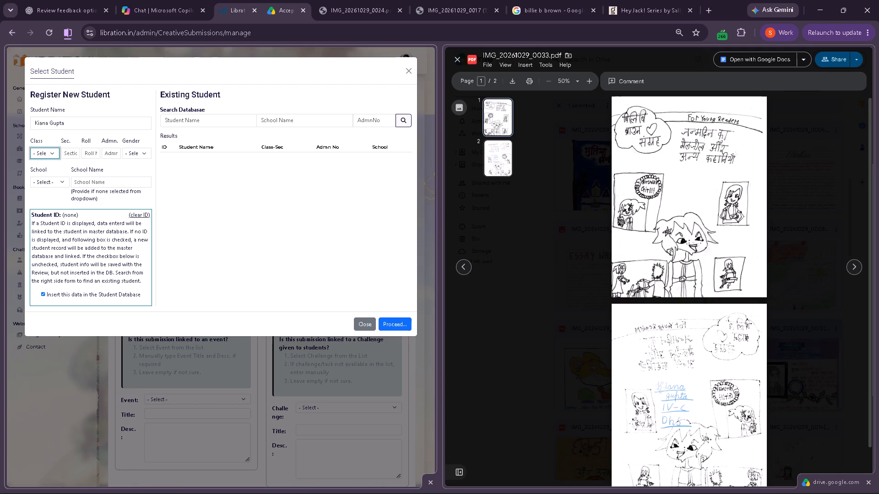
Set class 4, section C and school DHS VDN, and add the new student to the submission.
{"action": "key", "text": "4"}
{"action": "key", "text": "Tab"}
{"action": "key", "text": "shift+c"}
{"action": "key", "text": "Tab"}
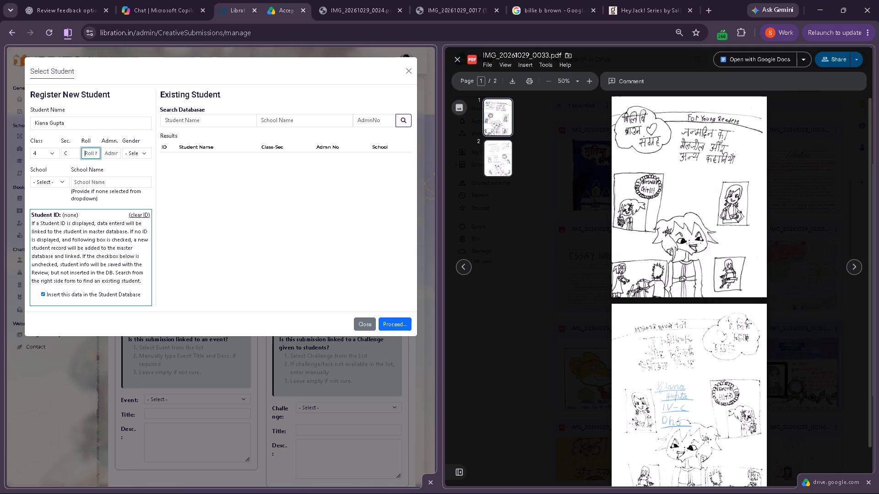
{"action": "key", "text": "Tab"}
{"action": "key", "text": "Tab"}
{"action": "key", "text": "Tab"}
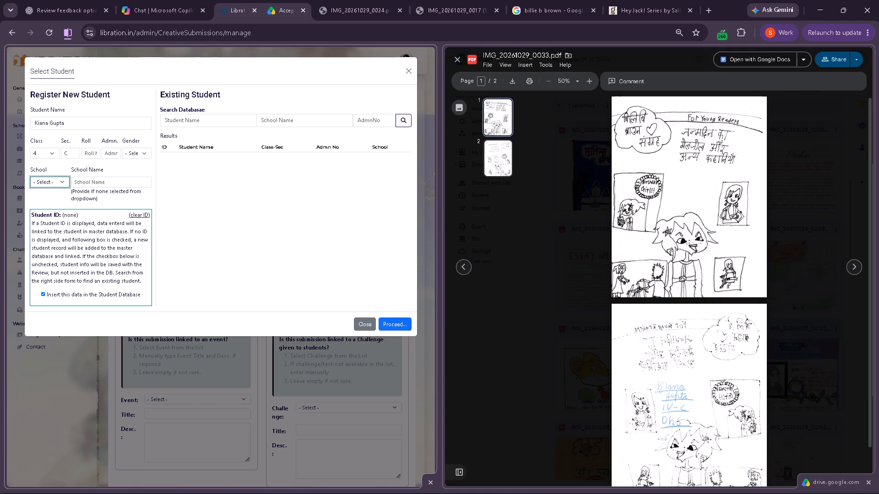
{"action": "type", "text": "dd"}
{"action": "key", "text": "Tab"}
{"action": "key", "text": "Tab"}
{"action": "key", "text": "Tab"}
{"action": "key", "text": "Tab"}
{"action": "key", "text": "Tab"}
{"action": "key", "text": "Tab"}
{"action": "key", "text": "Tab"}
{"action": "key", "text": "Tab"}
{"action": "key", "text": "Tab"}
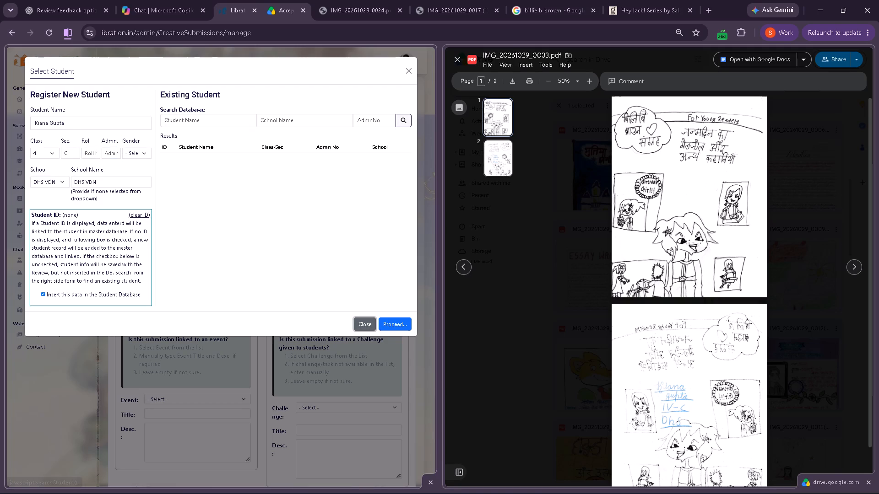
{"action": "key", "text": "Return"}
Enter "Bellie B Brown Series" as the book title.
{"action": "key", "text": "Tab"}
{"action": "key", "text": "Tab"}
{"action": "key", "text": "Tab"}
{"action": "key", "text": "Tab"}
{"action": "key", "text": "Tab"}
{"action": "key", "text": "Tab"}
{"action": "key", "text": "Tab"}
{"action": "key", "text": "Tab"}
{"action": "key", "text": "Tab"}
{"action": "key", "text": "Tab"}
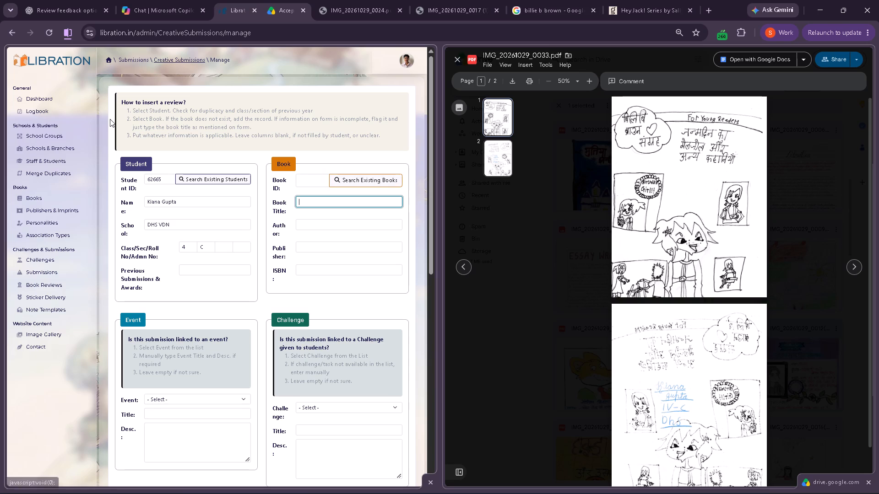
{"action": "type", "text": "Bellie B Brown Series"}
Link the submission to challenge [5a] Re-Cover and enter Re-Cover as the challenge title.
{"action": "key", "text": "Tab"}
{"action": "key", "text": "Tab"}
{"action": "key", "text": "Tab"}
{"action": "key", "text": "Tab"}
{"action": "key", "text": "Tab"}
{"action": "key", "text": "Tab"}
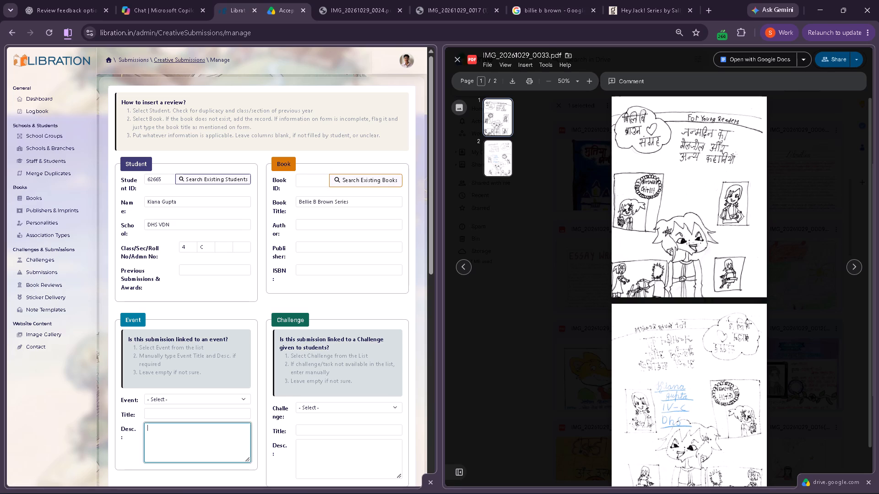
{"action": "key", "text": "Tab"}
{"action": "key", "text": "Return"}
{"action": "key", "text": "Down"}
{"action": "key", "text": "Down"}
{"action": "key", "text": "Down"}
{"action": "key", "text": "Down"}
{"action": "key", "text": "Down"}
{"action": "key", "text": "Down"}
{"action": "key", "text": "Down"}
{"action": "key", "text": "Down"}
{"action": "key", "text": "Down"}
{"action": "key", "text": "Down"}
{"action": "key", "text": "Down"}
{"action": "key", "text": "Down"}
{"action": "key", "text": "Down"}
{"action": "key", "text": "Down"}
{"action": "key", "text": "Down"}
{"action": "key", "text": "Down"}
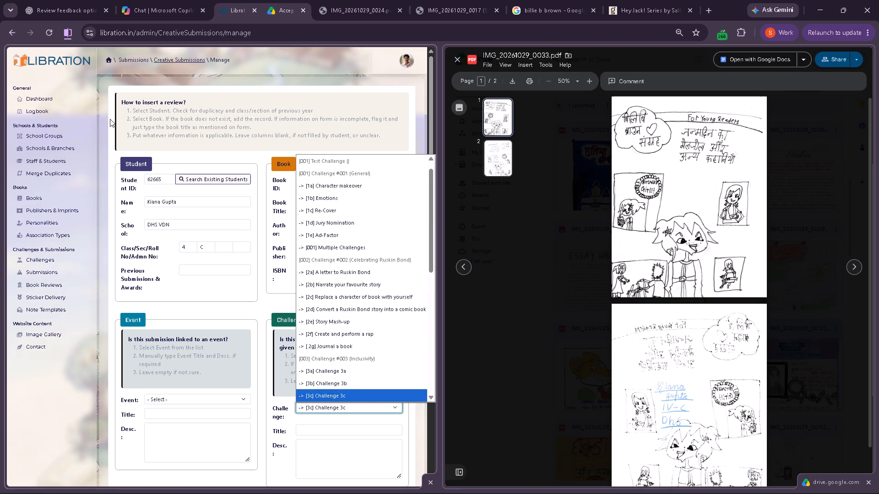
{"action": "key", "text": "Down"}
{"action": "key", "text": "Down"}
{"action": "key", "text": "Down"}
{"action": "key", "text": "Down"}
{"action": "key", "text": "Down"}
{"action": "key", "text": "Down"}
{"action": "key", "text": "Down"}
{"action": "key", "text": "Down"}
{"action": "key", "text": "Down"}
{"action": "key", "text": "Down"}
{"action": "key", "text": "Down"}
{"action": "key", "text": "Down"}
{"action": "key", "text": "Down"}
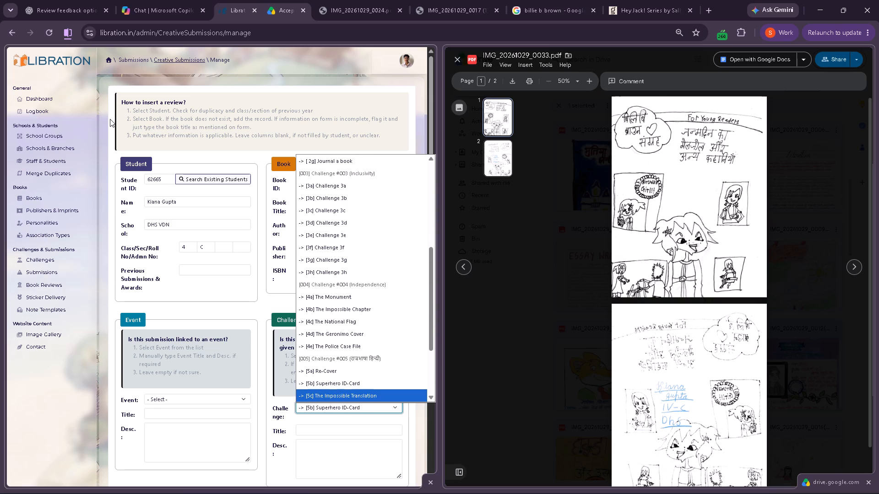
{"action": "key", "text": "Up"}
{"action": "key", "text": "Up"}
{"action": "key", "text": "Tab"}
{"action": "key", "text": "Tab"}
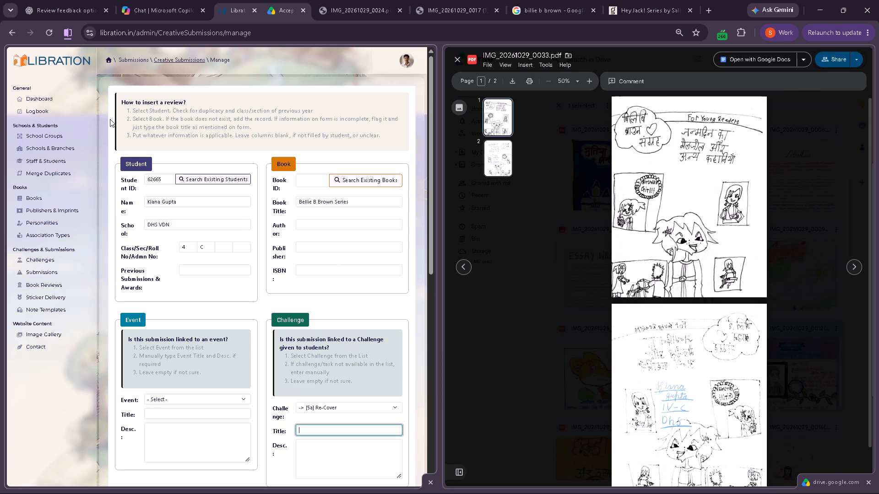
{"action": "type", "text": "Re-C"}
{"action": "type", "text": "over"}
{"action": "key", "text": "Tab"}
Capture a screenshot of the full cover drawing on page 1 of IMG_20261029_0033.pdf with the Snipping Tool.
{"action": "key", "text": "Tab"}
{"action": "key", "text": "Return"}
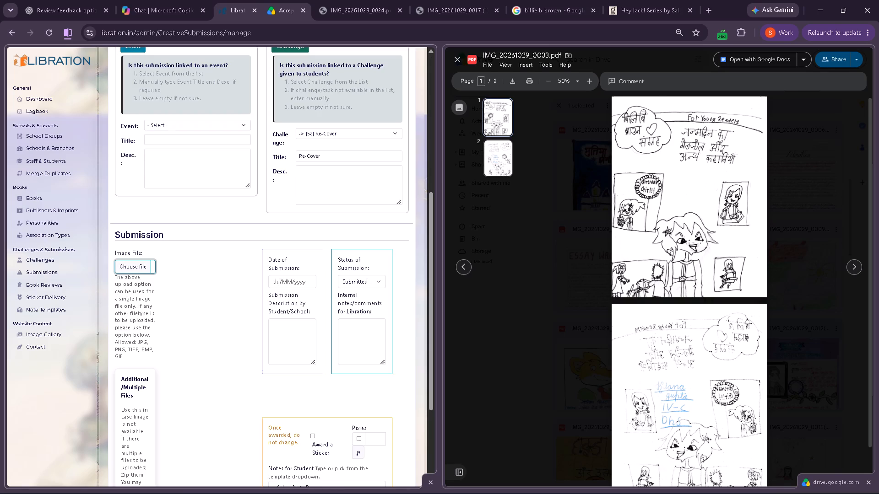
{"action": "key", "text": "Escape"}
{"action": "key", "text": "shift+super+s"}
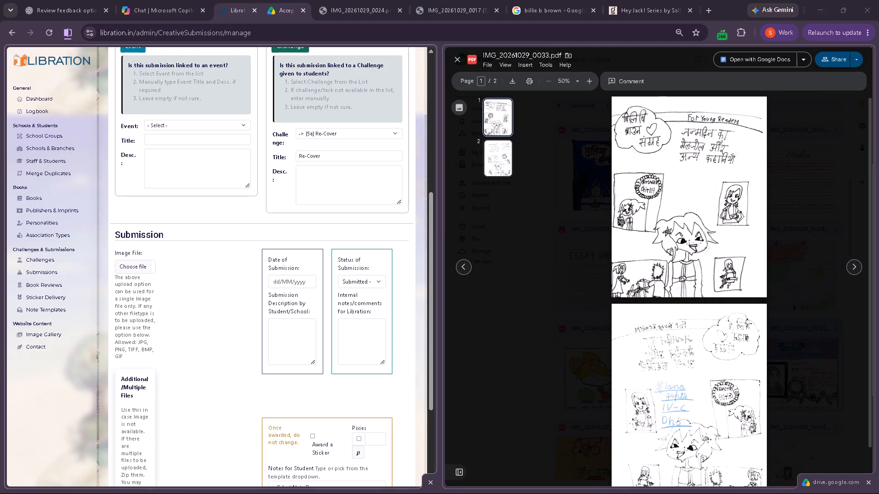
{"action": "left_click_drag", "start_coordinate": [612, 97], "coordinate": [760, 297]}
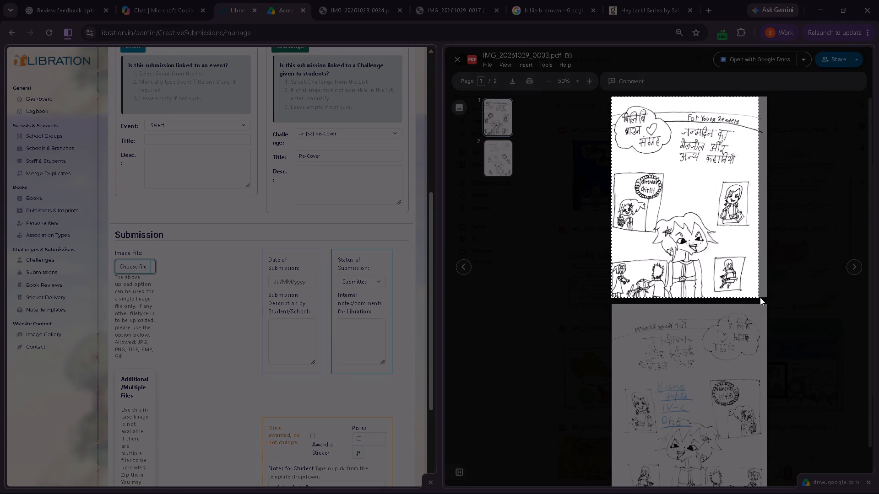
{"action": "left_click_drag", "start_coordinate": [760, 297], "coordinate": [766, 297]}
{"action": "left_click", "coordinate": [597, 320]}
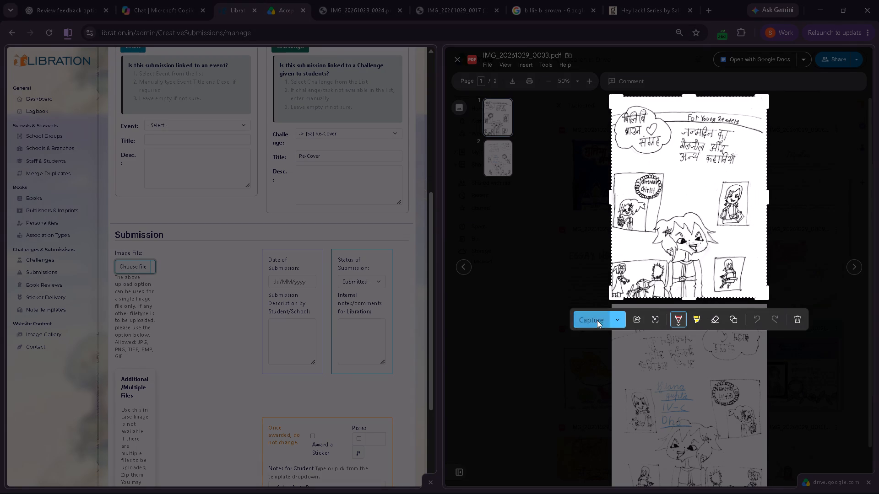
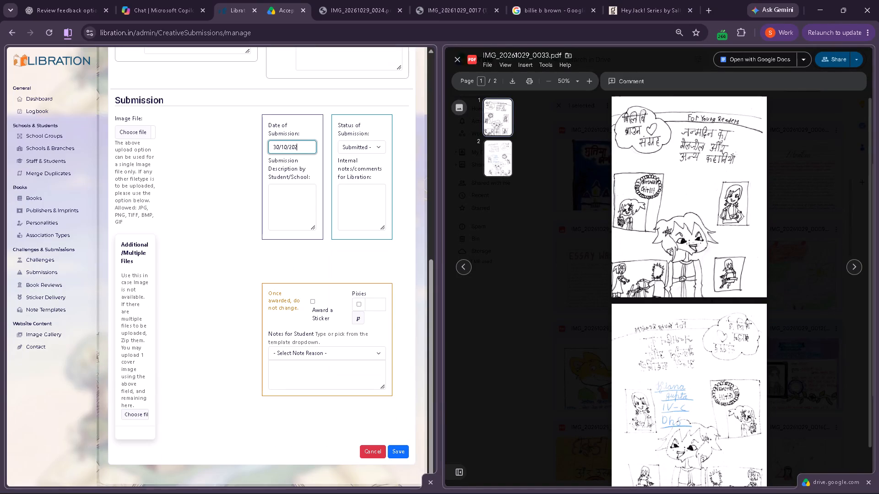
Set the submission's status to Approved.
{"action": "key", "text": "Tab"}
{"action": "key", "text": "Tab"}
{"action": "key", "text": "Down"}
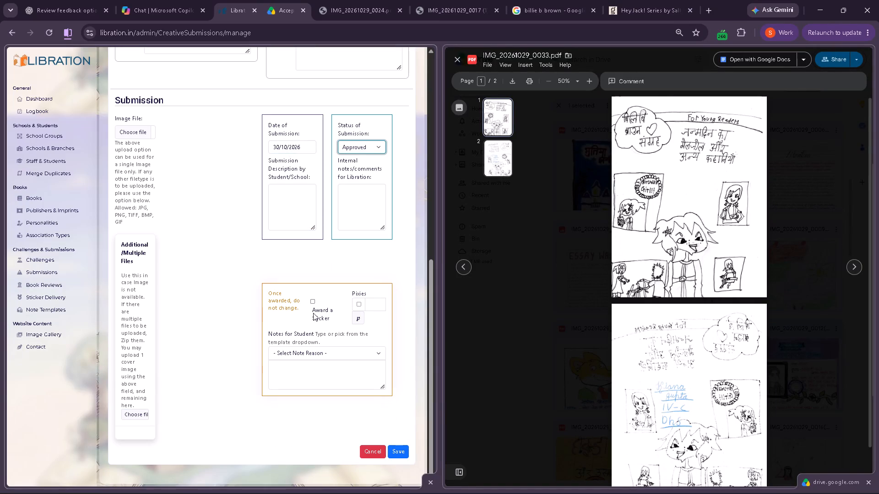
Award the student a sticker and 30 Pixies for the submission.
{"action": "left_click", "coordinate": [313, 313]}
{"action": "left_click", "coordinate": [361, 305]}
{"action": "key", "text": "Tab"}
{"action": "type", "text": "30"}
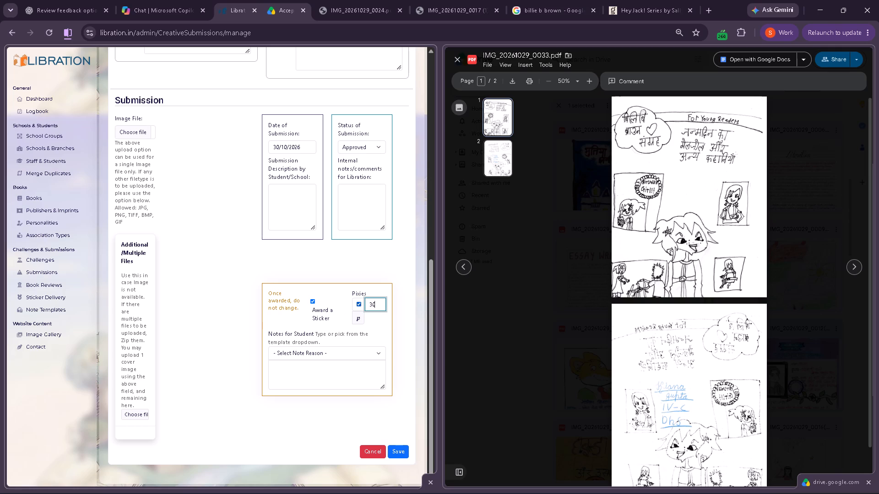
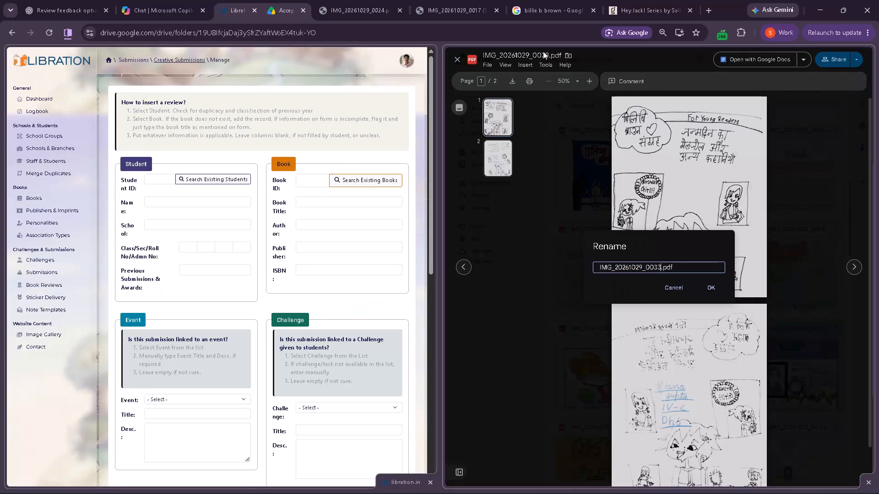
Mark the scanned PDF as processed by renaming it IMG_20261029_0033(done).pdf.
{"action": "type", "text": "(done)"}
{"action": "key", "text": "Return"}
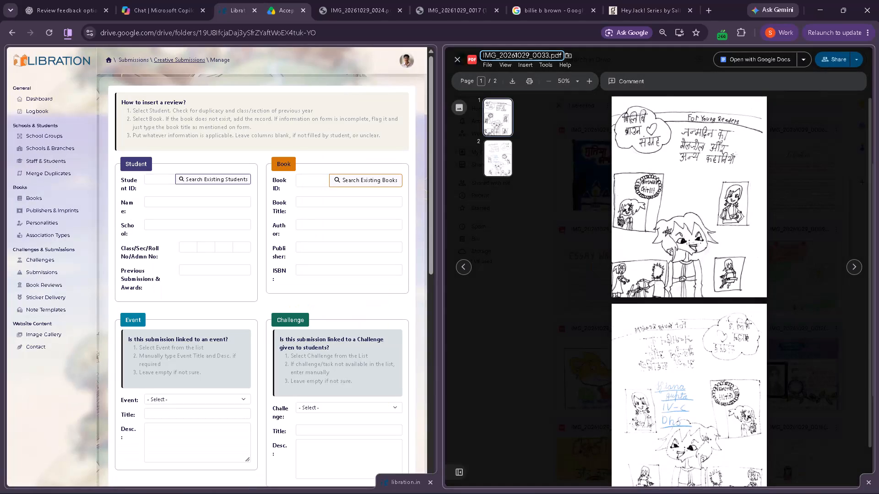
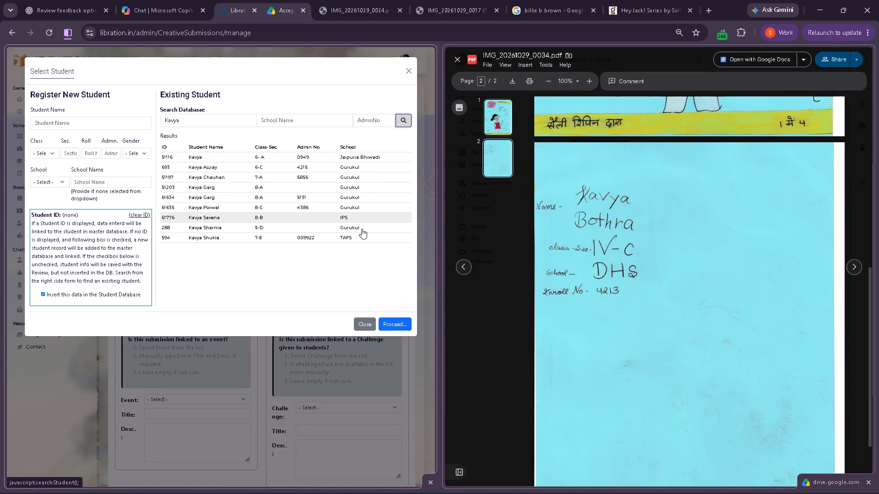
Clear the student search name and enter the student's full name from the scan as a new student registration.
{"action": "left_click", "coordinate": [241, 119]}
{"action": "key", "text": "ctrl+a"}
{"action": "key", "text": "ctrl+x"}
{"action": "left_click", "coordinate": [112, 124], "text": "ctrl"}
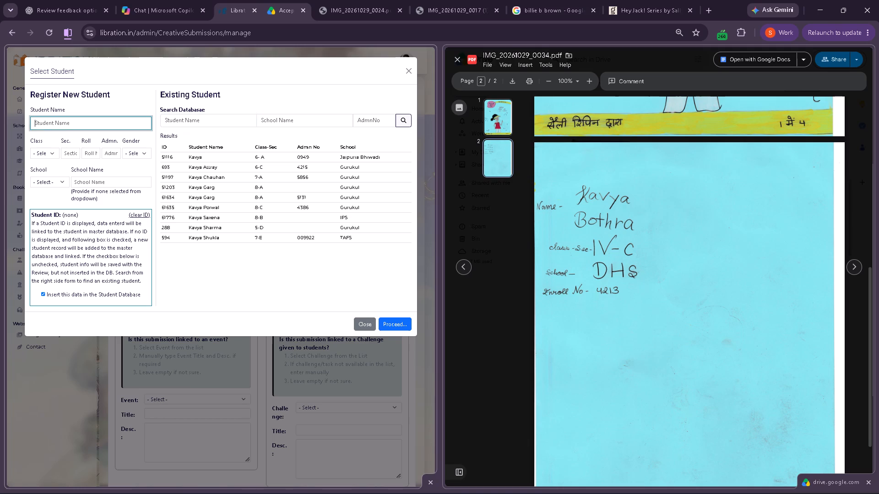
{"action": "key", "text": "ctrl+v"}
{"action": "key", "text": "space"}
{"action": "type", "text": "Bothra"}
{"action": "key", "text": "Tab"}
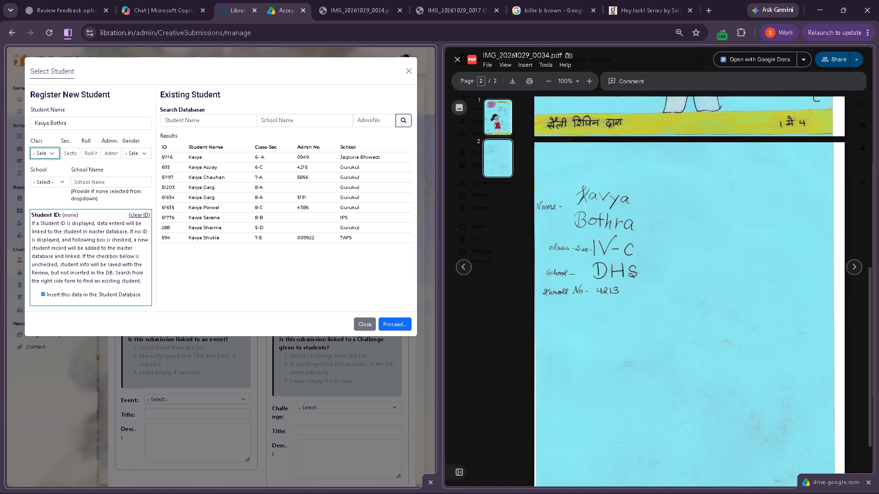
Set the new student's class to 4 and section to C, and enter the admission number from the scan.
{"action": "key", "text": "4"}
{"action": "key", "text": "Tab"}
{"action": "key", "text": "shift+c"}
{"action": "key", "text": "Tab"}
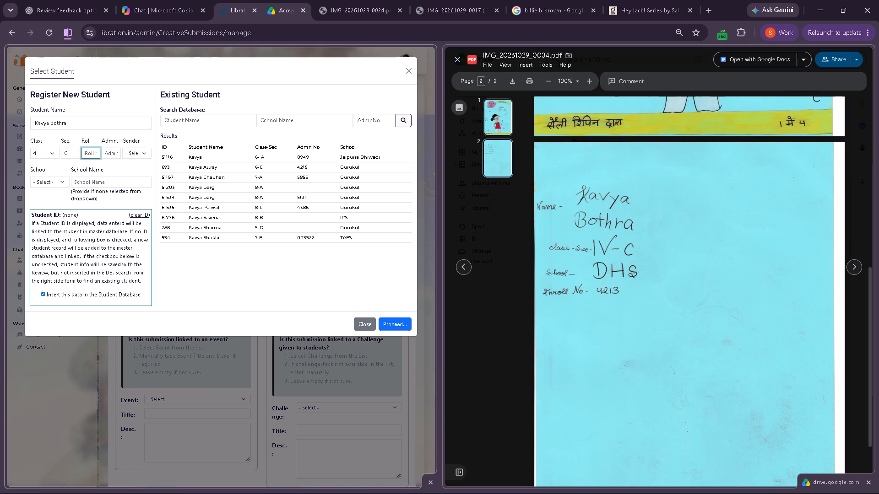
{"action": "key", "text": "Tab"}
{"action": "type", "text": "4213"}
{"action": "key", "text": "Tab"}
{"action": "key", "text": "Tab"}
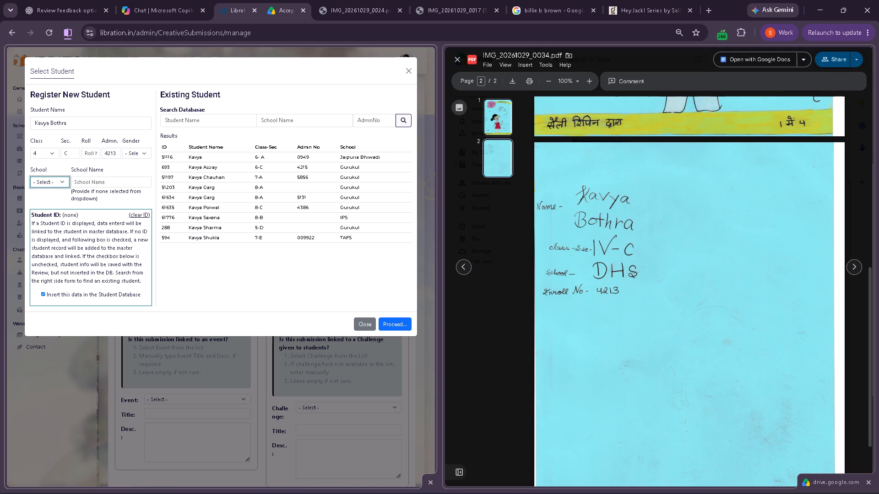
Set the new student's school to DHS VDN and proceed with the registration into the submission form.
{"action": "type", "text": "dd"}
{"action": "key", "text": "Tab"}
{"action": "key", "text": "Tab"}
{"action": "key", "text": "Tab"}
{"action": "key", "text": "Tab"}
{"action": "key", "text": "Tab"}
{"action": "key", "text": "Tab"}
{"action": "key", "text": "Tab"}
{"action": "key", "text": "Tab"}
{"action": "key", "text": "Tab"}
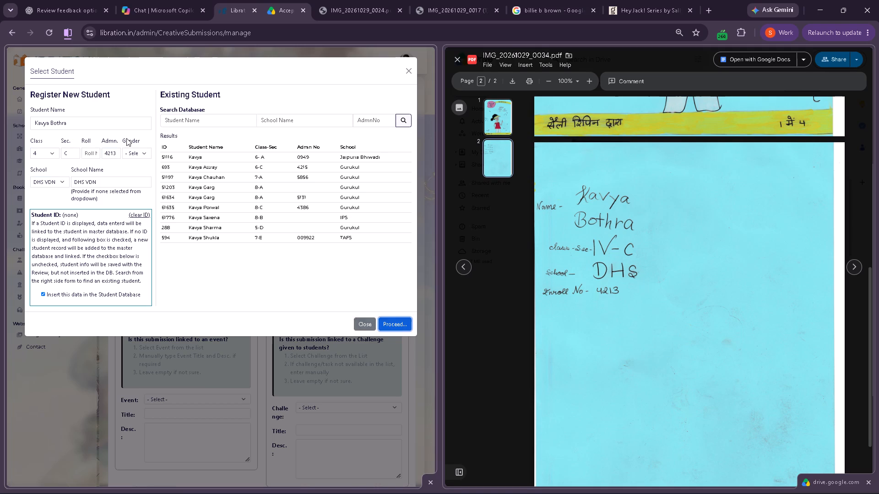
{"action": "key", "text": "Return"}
Enter Billie B Brown Series as the book title of the submission.
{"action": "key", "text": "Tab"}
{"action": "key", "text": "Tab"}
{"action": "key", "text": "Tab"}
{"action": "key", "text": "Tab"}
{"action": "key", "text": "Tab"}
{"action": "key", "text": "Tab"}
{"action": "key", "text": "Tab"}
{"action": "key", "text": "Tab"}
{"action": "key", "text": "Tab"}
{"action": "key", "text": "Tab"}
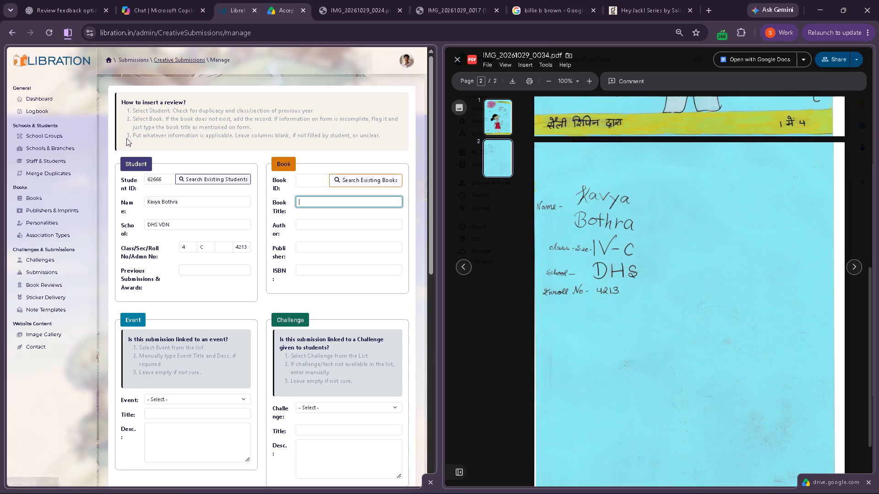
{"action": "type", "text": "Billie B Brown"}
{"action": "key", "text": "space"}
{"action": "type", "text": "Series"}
Link the submission to challenge [5a] Re-Cover and enter Re-Cover as the challenge title.
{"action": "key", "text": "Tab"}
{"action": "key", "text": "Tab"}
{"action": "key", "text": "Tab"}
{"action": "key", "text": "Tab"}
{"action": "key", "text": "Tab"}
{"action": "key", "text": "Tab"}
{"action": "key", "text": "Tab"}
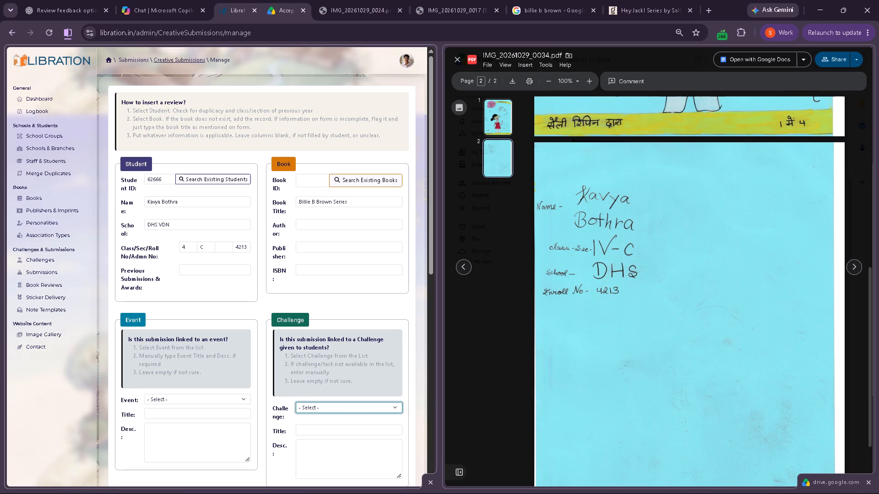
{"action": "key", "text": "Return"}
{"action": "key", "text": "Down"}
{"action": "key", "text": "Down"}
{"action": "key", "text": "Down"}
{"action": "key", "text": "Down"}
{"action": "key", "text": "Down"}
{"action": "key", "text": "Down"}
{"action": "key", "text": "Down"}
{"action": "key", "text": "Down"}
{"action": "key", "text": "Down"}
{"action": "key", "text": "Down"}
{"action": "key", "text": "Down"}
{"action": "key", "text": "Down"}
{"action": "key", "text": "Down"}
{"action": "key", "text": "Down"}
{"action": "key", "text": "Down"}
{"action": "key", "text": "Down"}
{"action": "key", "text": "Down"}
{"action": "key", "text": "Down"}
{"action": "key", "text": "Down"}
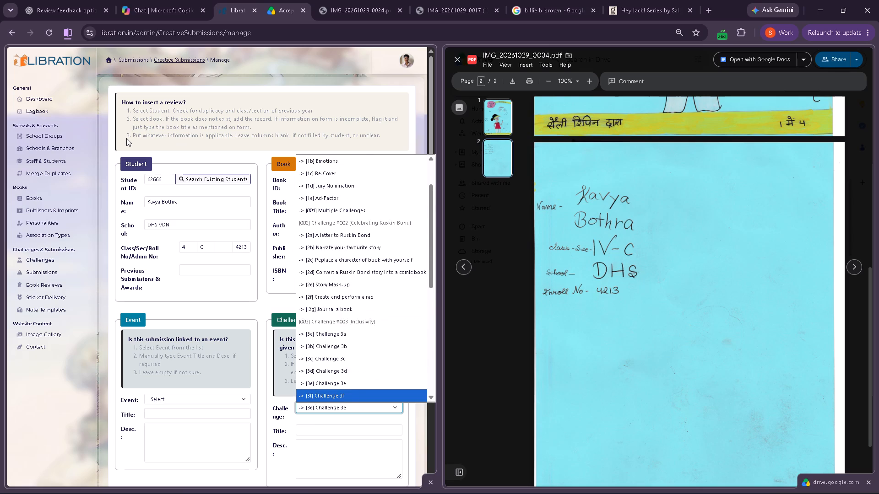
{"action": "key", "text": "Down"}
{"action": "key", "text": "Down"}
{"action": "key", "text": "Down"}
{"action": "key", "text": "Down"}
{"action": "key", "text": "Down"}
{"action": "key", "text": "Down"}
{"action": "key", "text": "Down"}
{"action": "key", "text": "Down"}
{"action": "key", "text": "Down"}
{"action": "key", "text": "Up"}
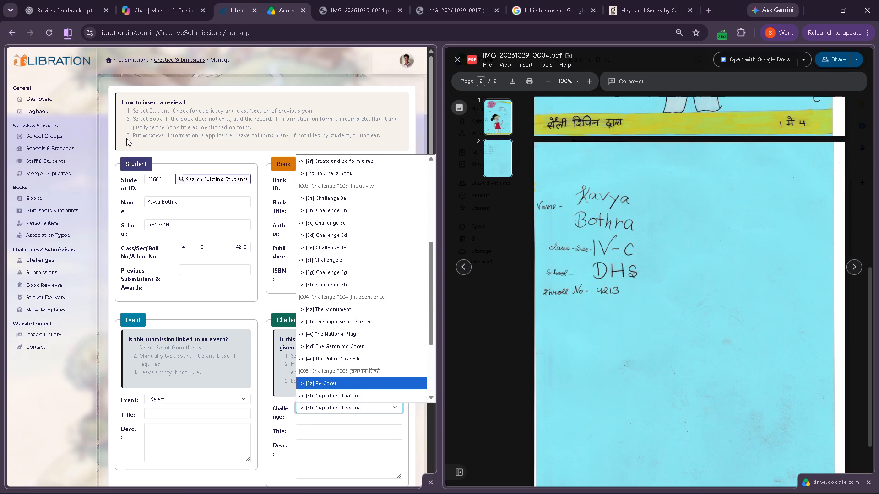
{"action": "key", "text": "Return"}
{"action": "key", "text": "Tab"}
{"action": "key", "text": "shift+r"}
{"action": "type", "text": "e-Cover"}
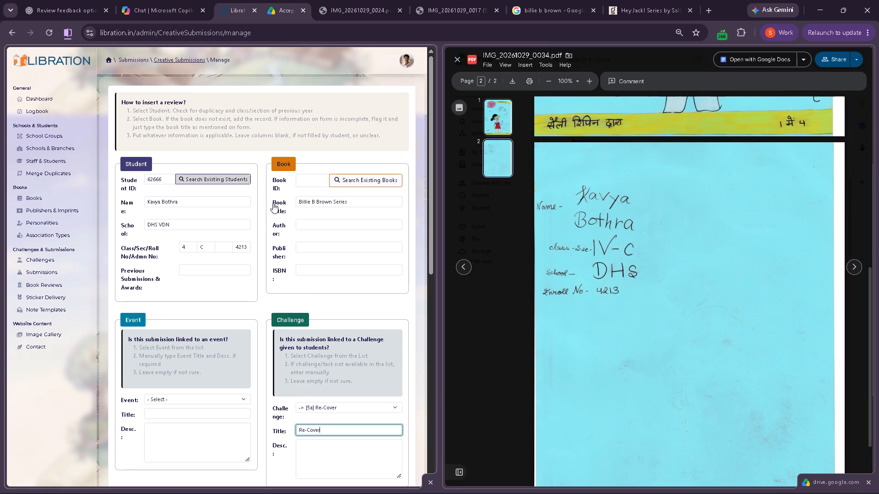
Show the whole cover drawing on page 1 of the scanned PDF at 75% zoom.
{"action": "scroll", "coordinate": [781, 222], "scroll_direction": "up", "scroll_amount": 1}
{"action": "scroll", "coordinate": [781, 222], "scroll_direction": "down", "scroll_amount": 1}
{"action": "scroll", "coordinate": [781, 222], "scroll_direction": "up", "scroll_amount": 4}
{"action": "left_click", "coordinate": [542, 84]}
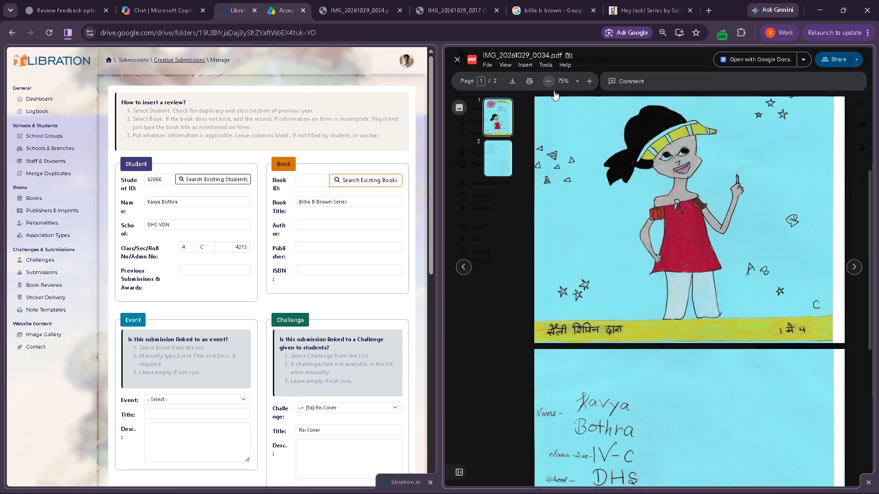
{"action": "scroll", "coordinate": [668, 263], "scroll_direction": "up", "scroll_amount": 6}
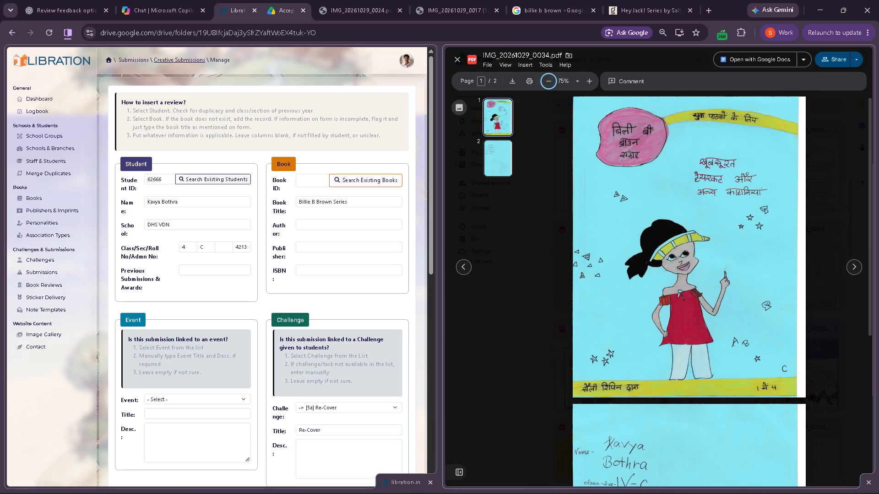
Capture a screenshot of the full cover drawing on page 1 of IMG_20261029_0034.pdf, leaving out the blank scan margin.
{"action": "key", "text": "shift+super+s"}
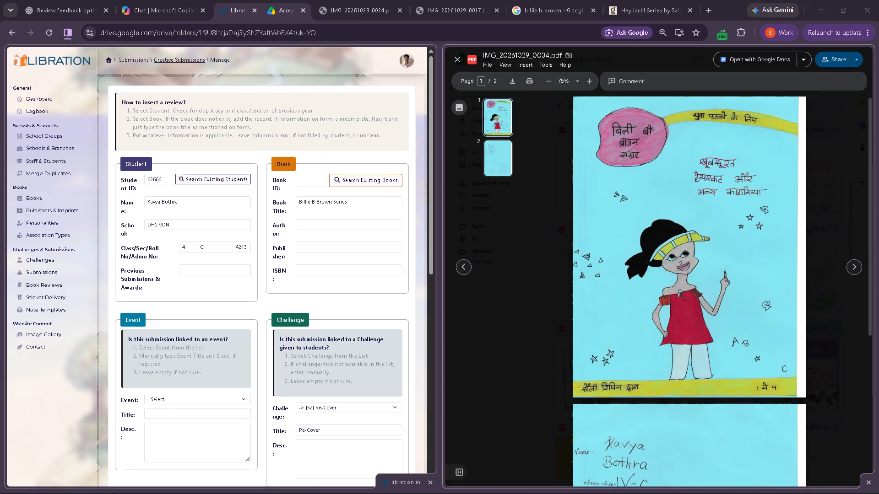
{"action": "left_click_drag", "start_coordinate": [573, 96], "coordinate": [692, 277]}
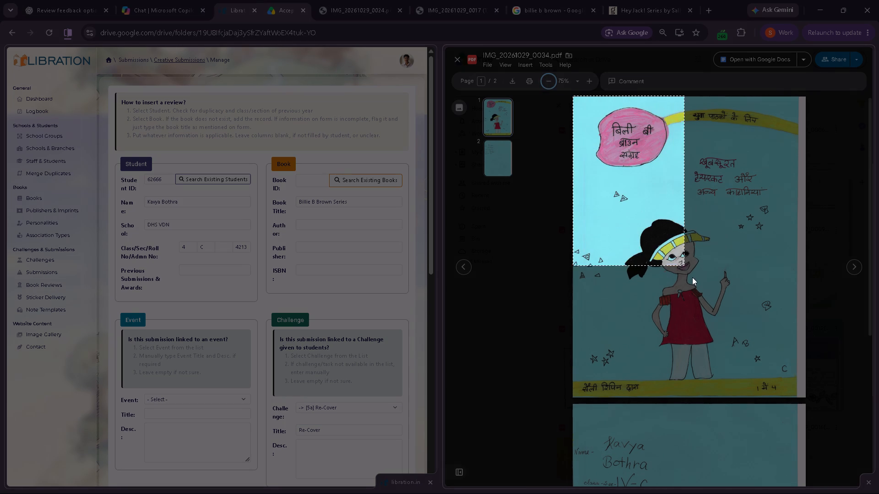
{"action": "left_click_drag", "start_coordinate": [692, 277], "coordinate": [770, 397]}
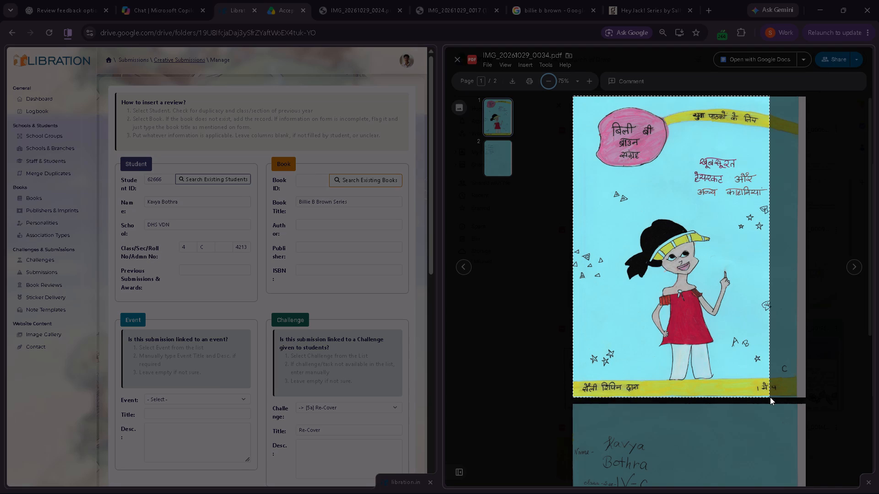
{"action": "left_click_drag", "start_coordinate": [770, 397], "coordinate": [797, 397]}
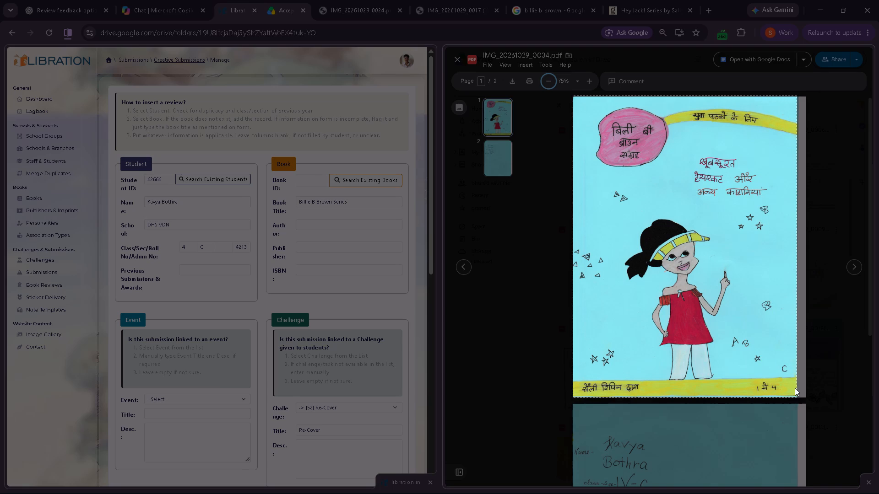
{"action": "left_click", "coordinate": [687, 94]}
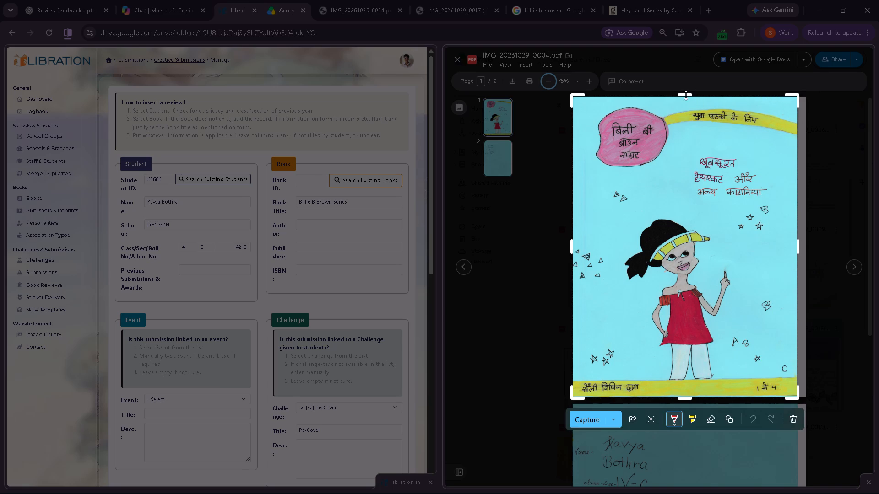
{"action": "left_click", "coordinate": [600, 418]}
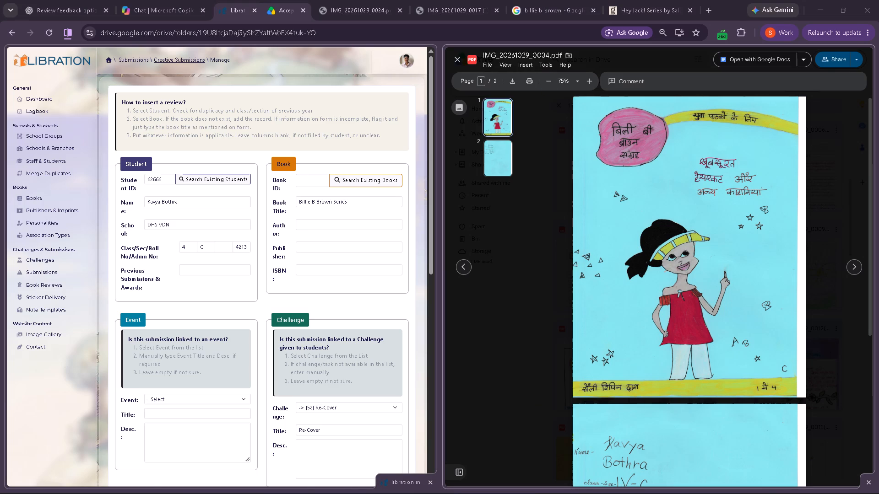
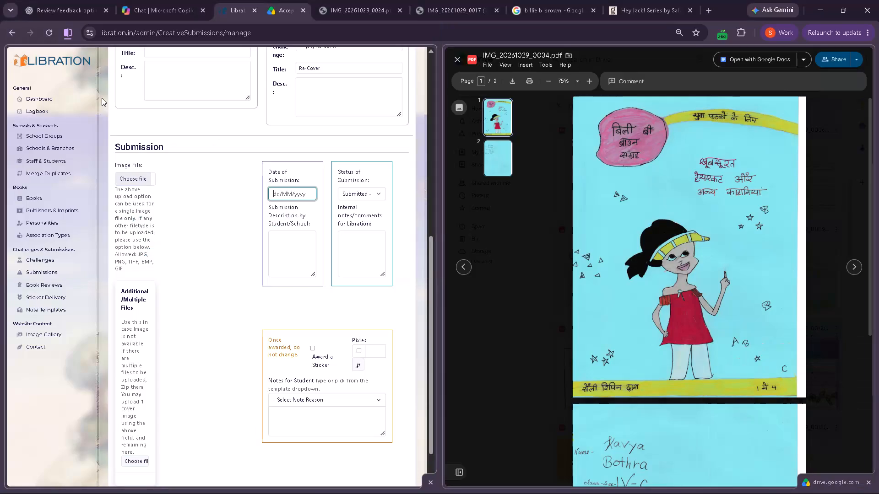
Set the submission date to 30/10/2026 and the submission status to Approved.
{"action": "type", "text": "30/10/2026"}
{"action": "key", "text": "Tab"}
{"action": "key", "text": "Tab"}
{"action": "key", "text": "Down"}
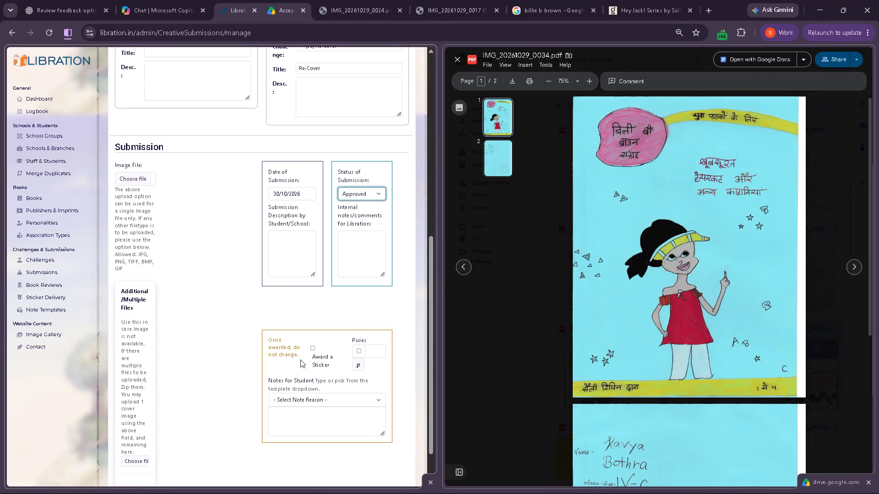
Award the student a sticker and 300 Pixies, and save the submission entry.
{"action": "left_click", "coordinate": [317, 360]}
{"action": "left_click", "coordinate": [359, 353]}
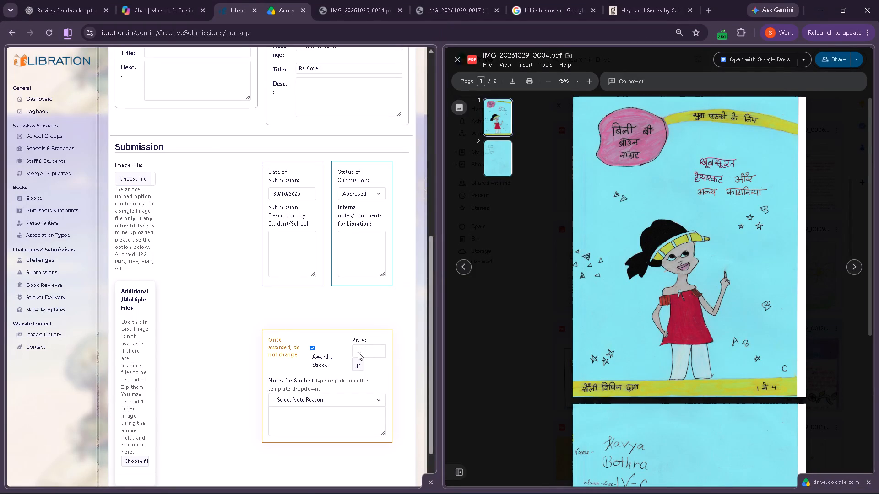
{"action": "left_click", "coordinate": [358, 352]}
{"action": "key", "text": "Tab"}
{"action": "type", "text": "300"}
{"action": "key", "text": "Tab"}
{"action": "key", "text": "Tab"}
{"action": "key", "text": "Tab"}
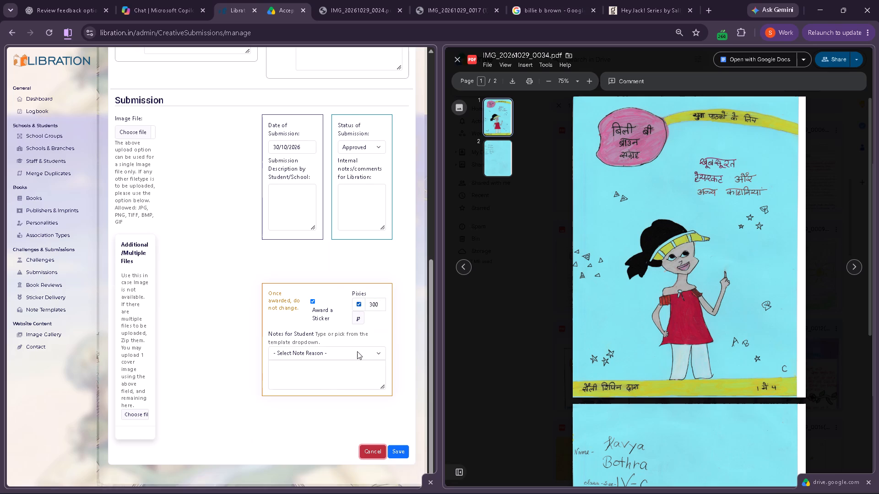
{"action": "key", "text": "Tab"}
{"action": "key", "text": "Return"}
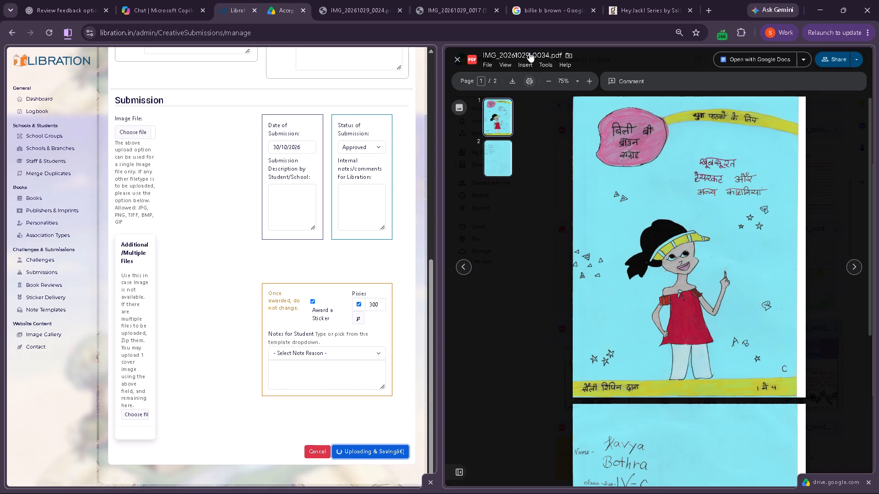
Mark the scanned PDF as processed by renaming it IMG_20261029_0034(done).pdf.
{"action": "left_click", "coordinate": [530, 57]}
{"action": "key", "text": "Right"}
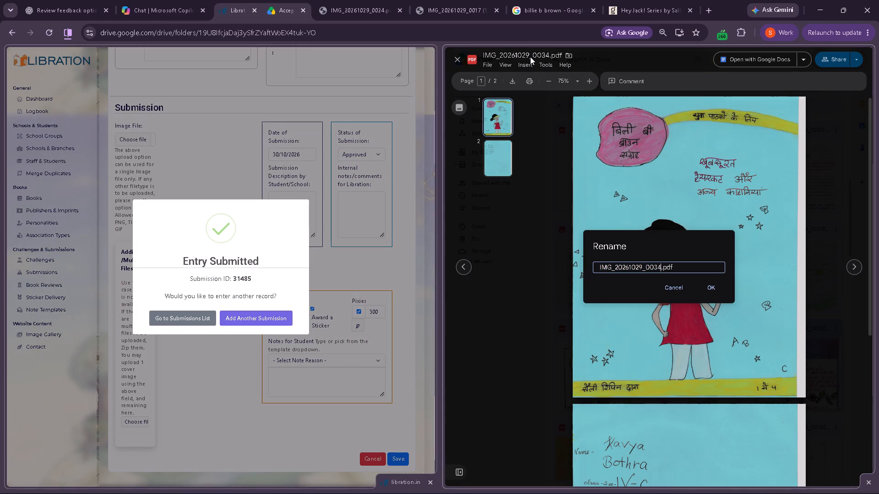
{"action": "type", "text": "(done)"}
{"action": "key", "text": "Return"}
Capture a screen snip of the bordered cover drawing in the following scan, IMG_20261029_0035.jpg.
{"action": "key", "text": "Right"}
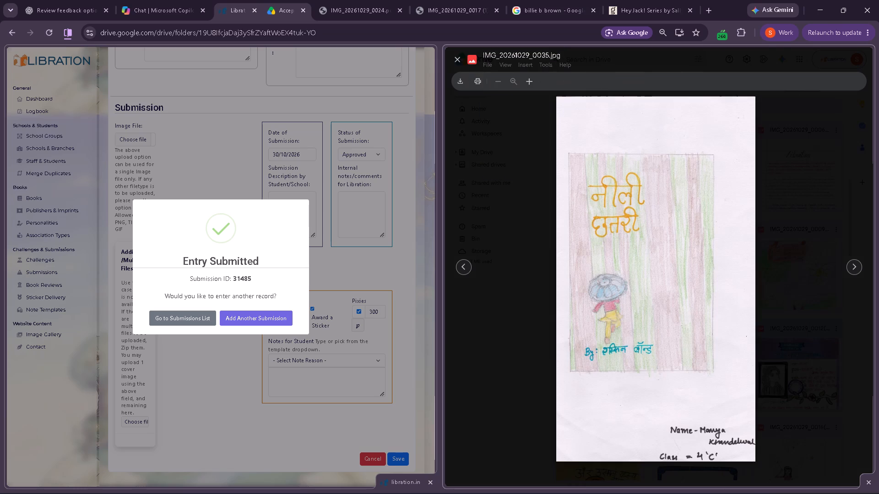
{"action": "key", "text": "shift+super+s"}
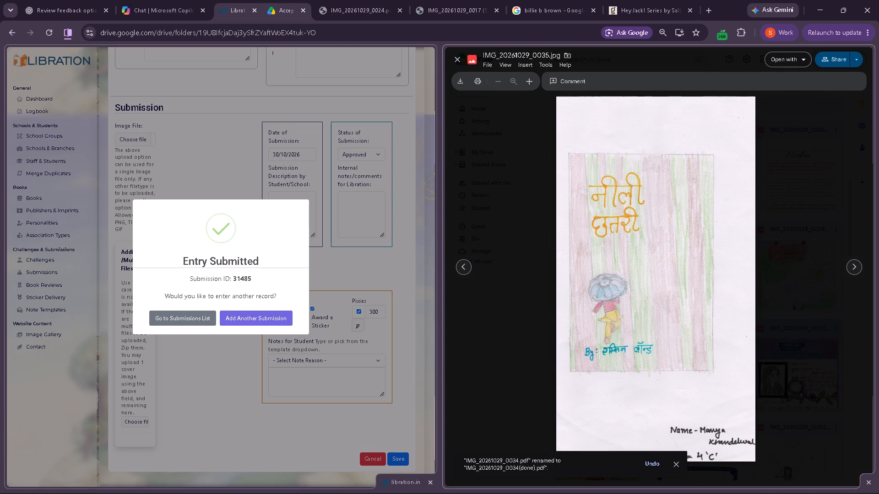
{"action": "left_click_drag", "start_coordinate": [568, 153], "coordinate": [712, 367]}
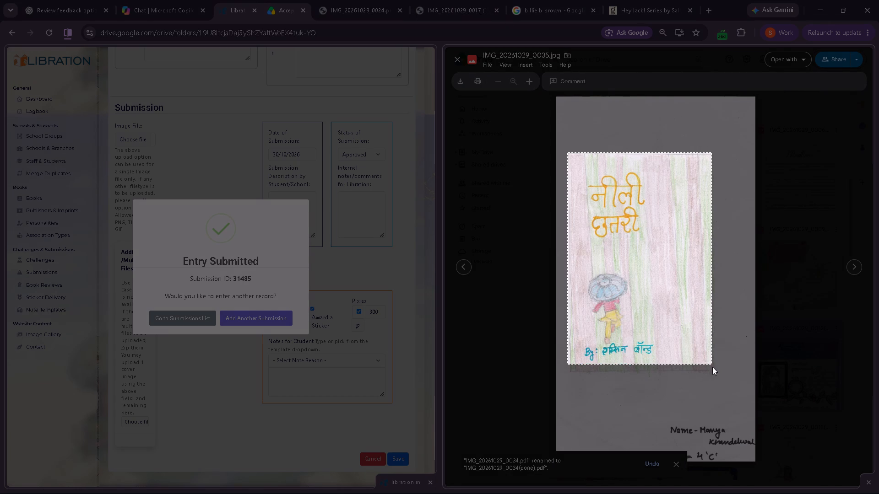
Capture a snip of the नीली छतरी cover drawing in IMG_20261029_0035.jpg, extending the crop to the drawing's full bottom and right borders.
{"action": "left_click_drag", "start_coordinate": [712, 367], "coordinate": [715, 372]}
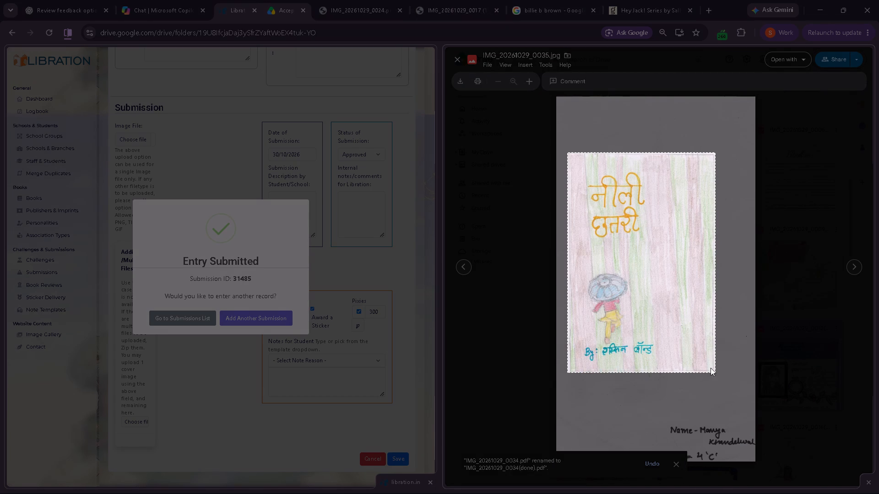
{"action": "left_click", "coordinate": [553, 390]}
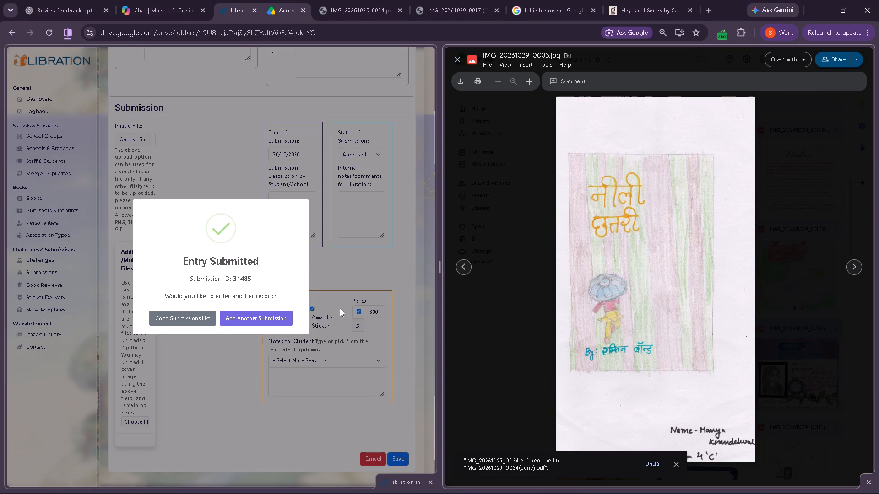
Start another creative submission record after the submitted entry.
{"action": "left_click", "coordinate": [262, 314]}
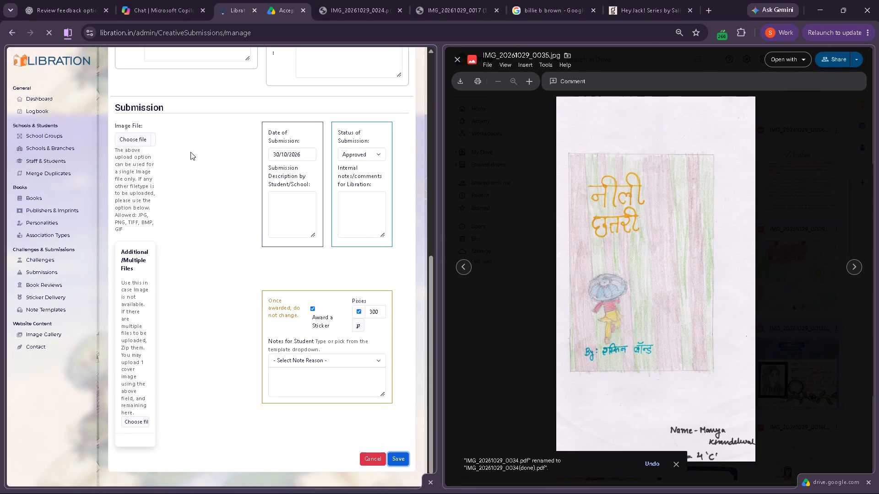
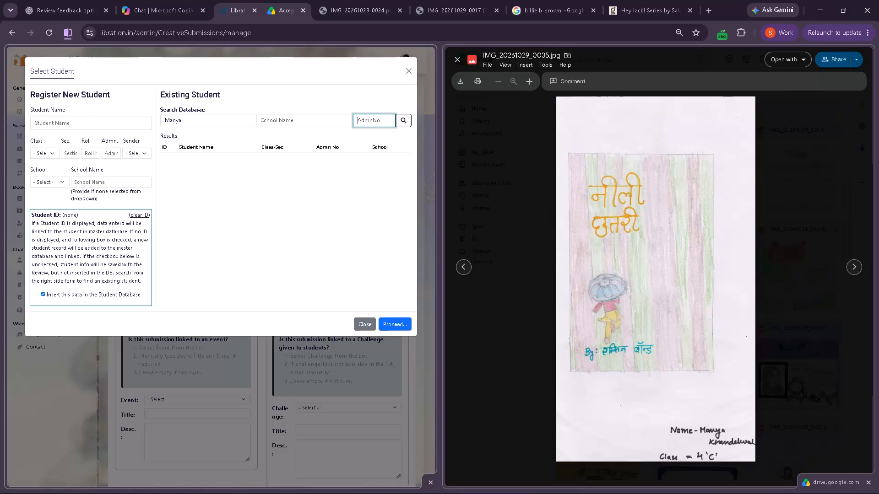
Find the student named on the scan in the existing database and link the class 4-C DHS VDN record.
{"action": "key", "text": "Tab"}
{"action": "key", "text": "Return"}
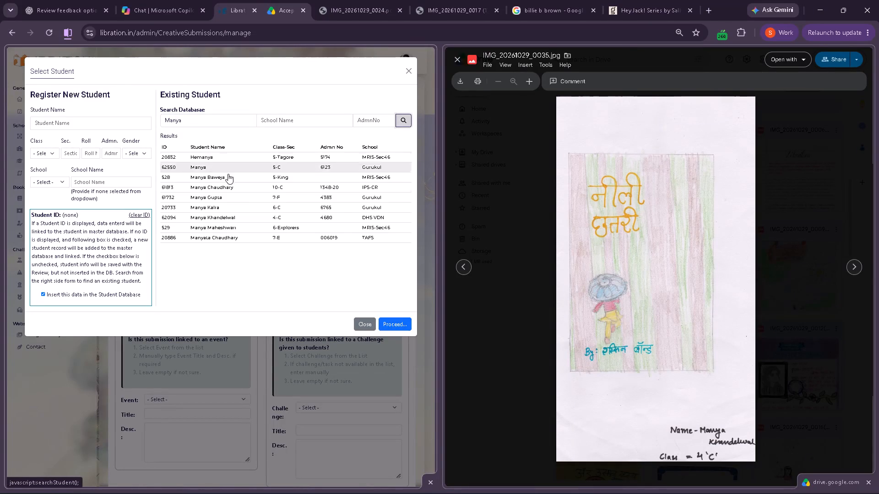
{"action": "left_click", "coordinate": [252, 217]}
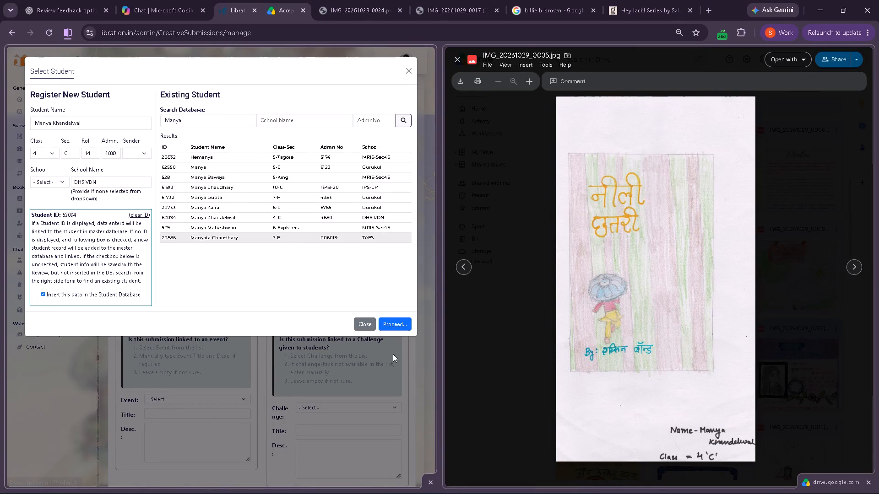
{"action": "left_click", "coordinate": [399, 317]}
Search existing books for "Blue um" and link The Blue Umbrella by Ruskin Bond to the submission.
{"action": "left_click", "coordinate": [373, 173]}
{"action": "left_click", "coordinate": [372, 180]}
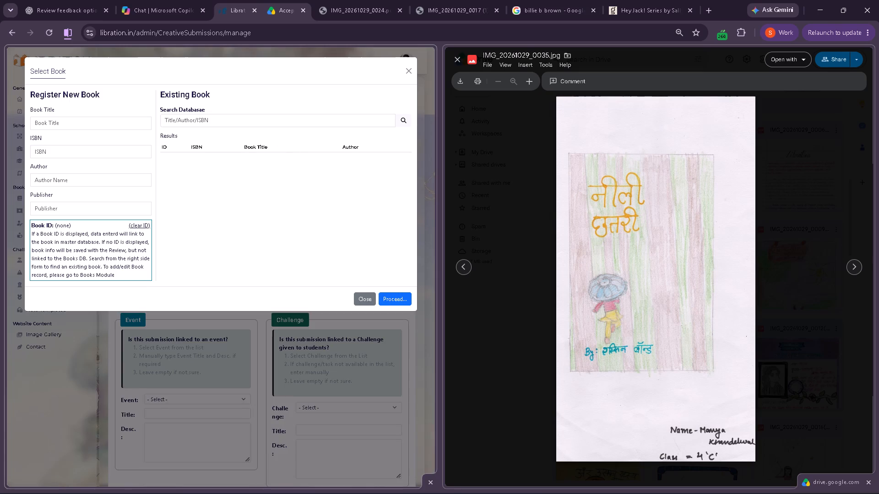
{"action": "left_click", "coordinate": [265, 113]}
{"action": "type", "text": "Blue um"}
{"action": "key", "text": "Tab"}
{"action": "key", "text": "Return"}
{"action": "scroll", "coordinate": [383, 42], "scroll_direction": "up", "scroll_amount": 1}
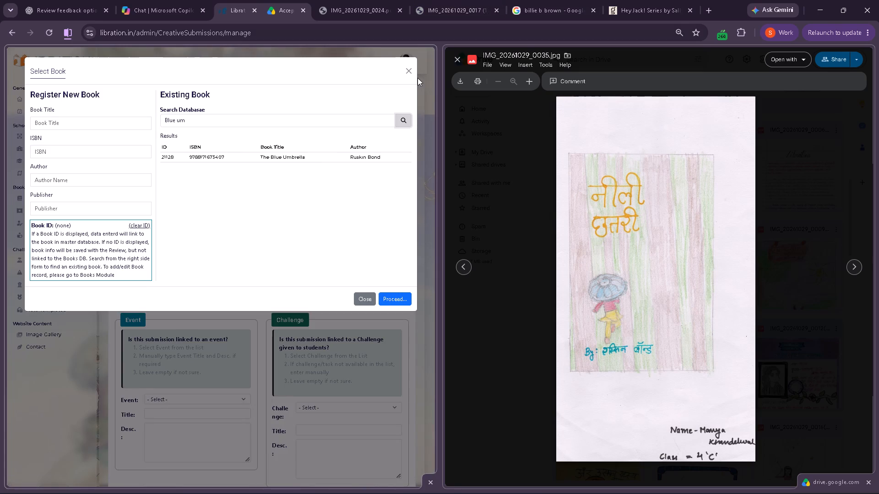
{"action": "left_click", "coordinate": [322, 156]}
{"action": "left_click", "coordinate": [385, 295]}
{"action": "scroll", "coordinate": [371, 271], "scroll_direction": "down", "scroll_amount": 2}
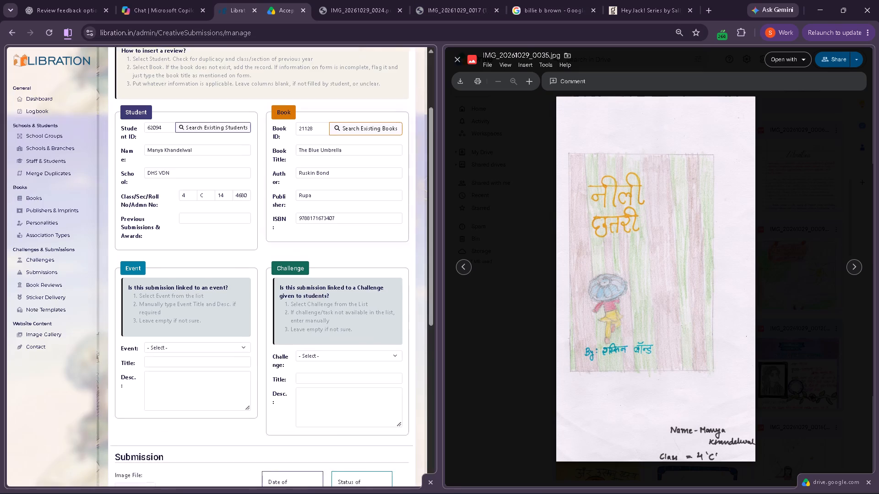
Link the submission to the [5a] Re-Cover challenge and enter Re-Cover as the challenge title.
{"action": "scroll", "coordinate": [371, 271], "scroll_direction": "down", "scroll_amount": 1}
{"action": "left_click", "coordinate": [333, 262]}
{"action": "left_click", "coordinate": [331, 258]}
{"action": "left_click", "coordinate": [323, 254]}
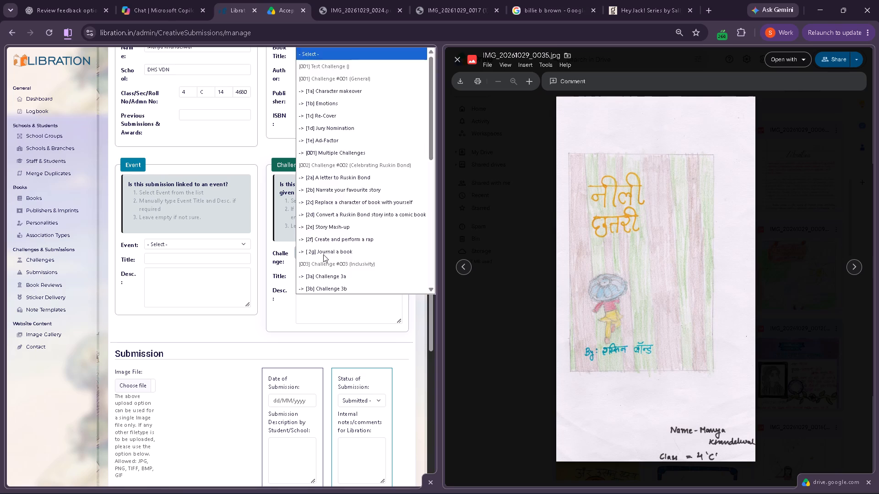
{"action": "scroll", "coordinate": [322, 220], "scroll_direction": "down", "scroll_amount": 7}
{"action": "left_click", "coordinate": [319, 159]}
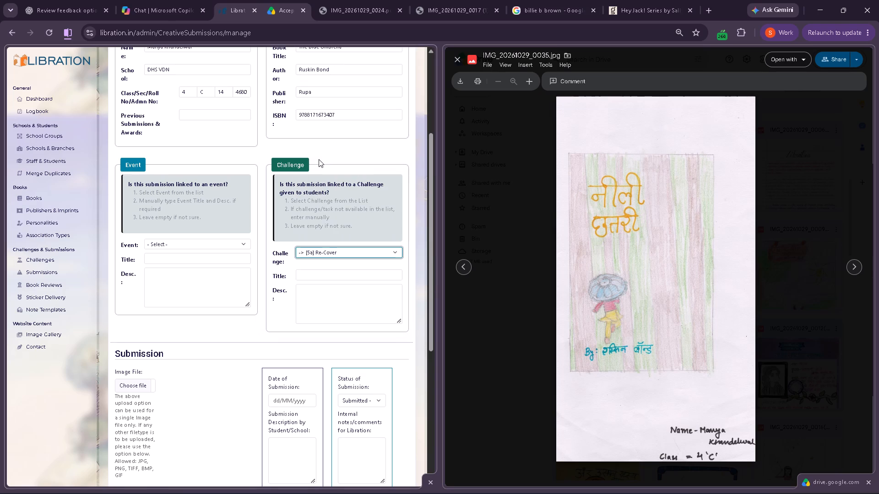
{"action": "key", "text": "Tab"}
{"action": "type", "text": "Re-Cover"}
{"action": "key", "text": "Tab"}
Attach the captured नीली छतरी cover snip as the submission's image file.
{"action": "key", "text": "Tab"}
{"action": "key", "text": "Return"}
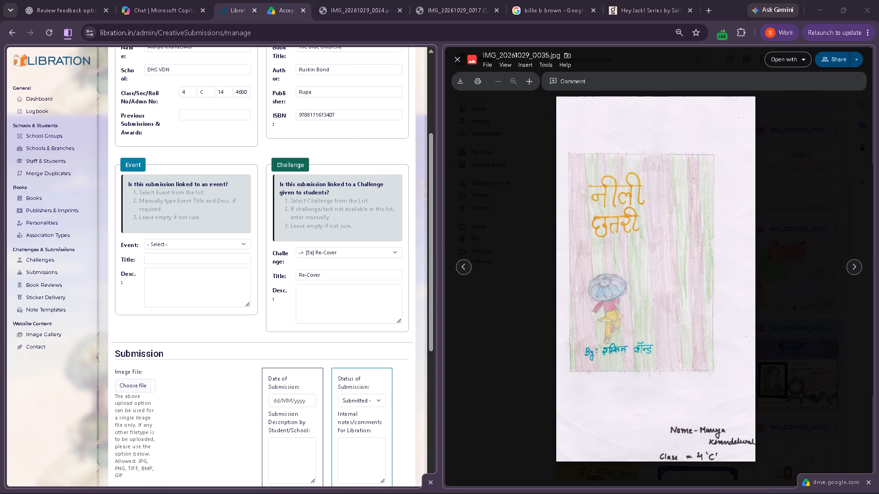
{"action": "left_click", "coordinate": [119, 90]}
{"action": "key", "text": "Return"}
Set the submission date to 30/10/2026 and the submission status to Approved.
{"action": "key", "text": "Tab"}
{"action": "key", "text": "Tab"}
{"action": "type", "text": "30/10/2026"}
{"action": "key", "text": "Tab"}
{"action": "key", "text": "Tab"}
{"action": "key", "text": "Down"}
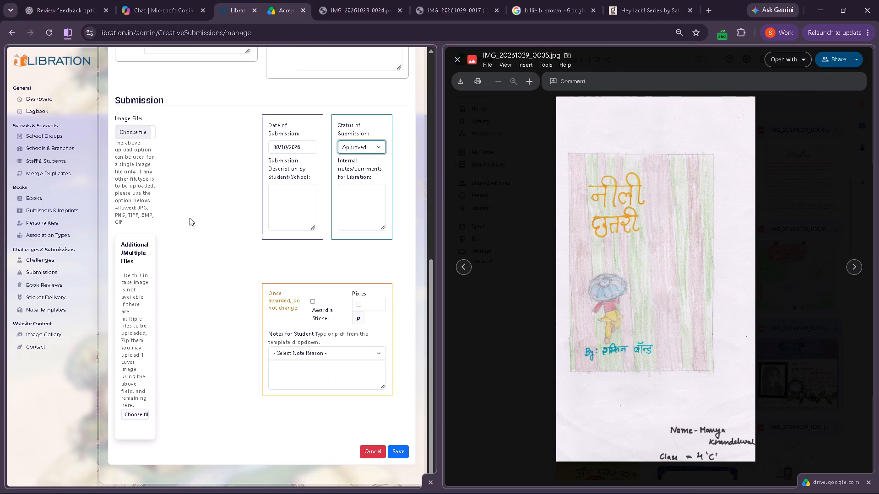
Award a sticker and 300 Pixies for the submission, and save the record.
{"action": "left_click", "coordinate": [320, 317]}
{"action": "left_click", "coordinate": [357, 305]}
{"action": "key", "text": "Tab"}
{"action": "type", "text": "300"}
{"action": "key", "text": "Tab"}
{"action": "key", "text": "Tab"}
{"action": "key", "text": "Tab"}
{"action": "key", "text": "Tab"}
{"action": "key", "text": "Return"}
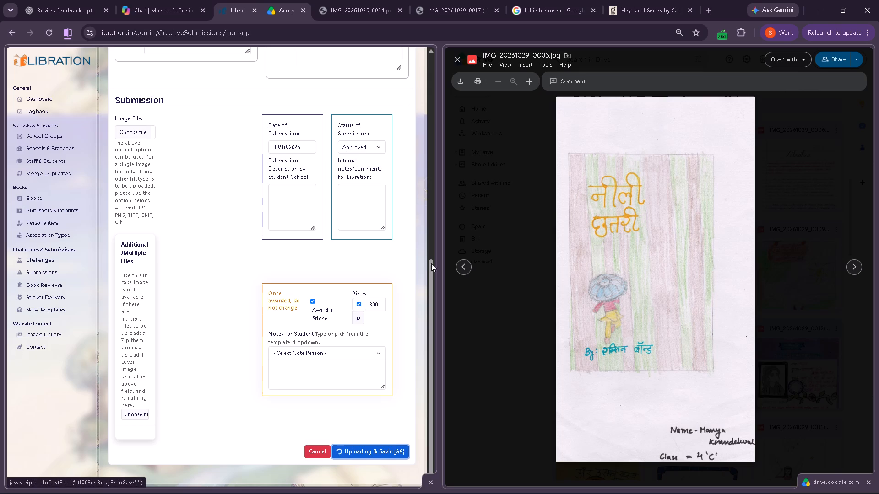
Rename the processed scan IMG_20261029_0035.jpg as IMG_20261029_0035(done).jpg.
{"action": "left_click", "coordinate": [533, 52]}
{"action": "key", "text": "Right"}
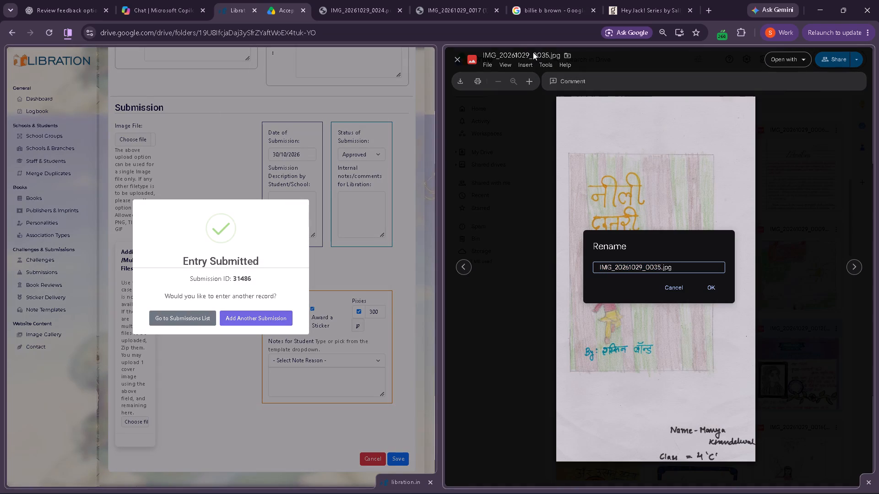
{"action": "type", "text": "(dn"}
{"action": "key", "text": "BackSpace"}
{"action": "type", "text": "one)"}
{"action": "key", "text": "Return"}
Capture a snip of the bordered डॉग मैन cover drawing on page 1 of the following scan, IMG_20261029_0036.pdf.
{"action": "key", "text": "Right"}
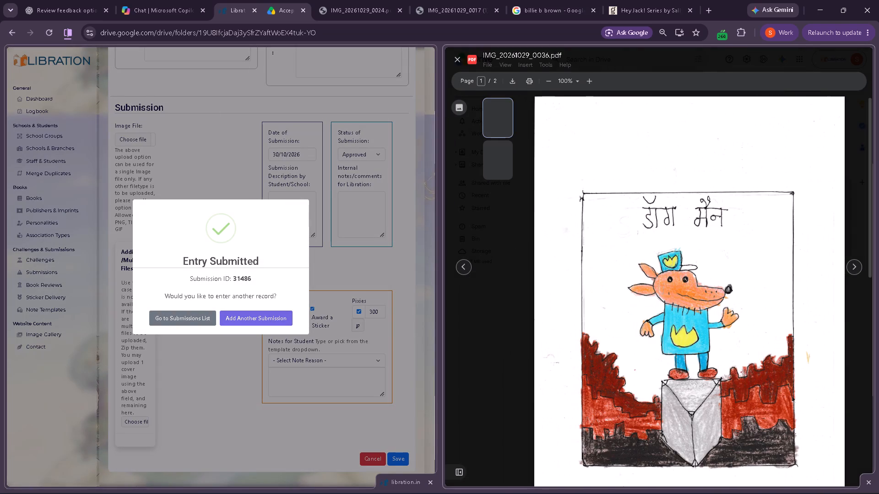
{"action": "scroll", "coordinate": [664, 260], "scroll_direction": "down", "scroll_amount": 1}
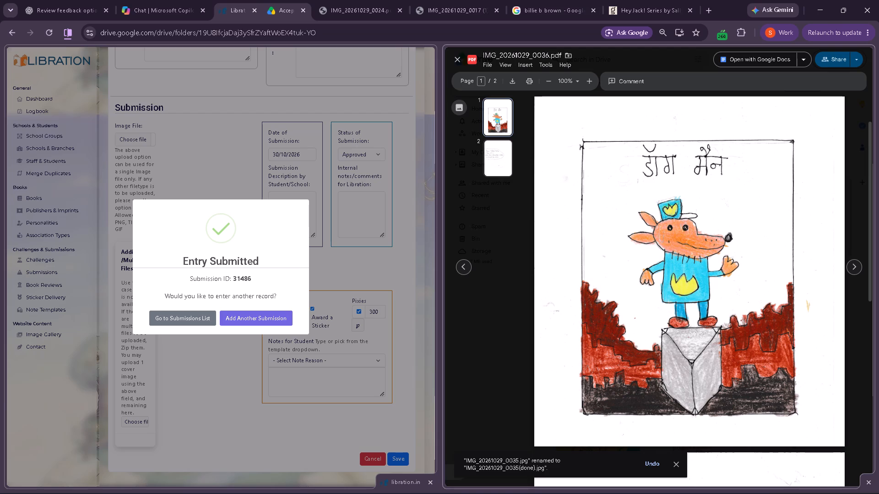
{"action": "key", "text": "shift+super+s"}
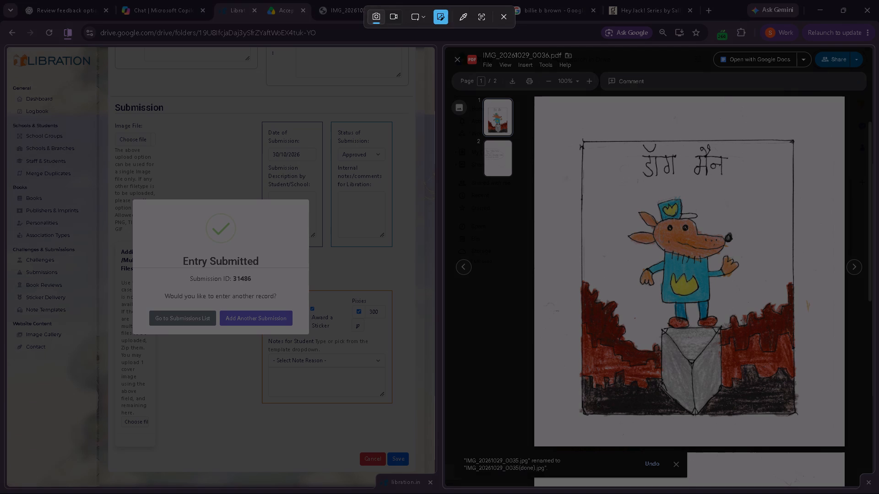
{"action": "left_click_drag", "start_coordinate": [581, 141], "coordinate": [793, 413]}
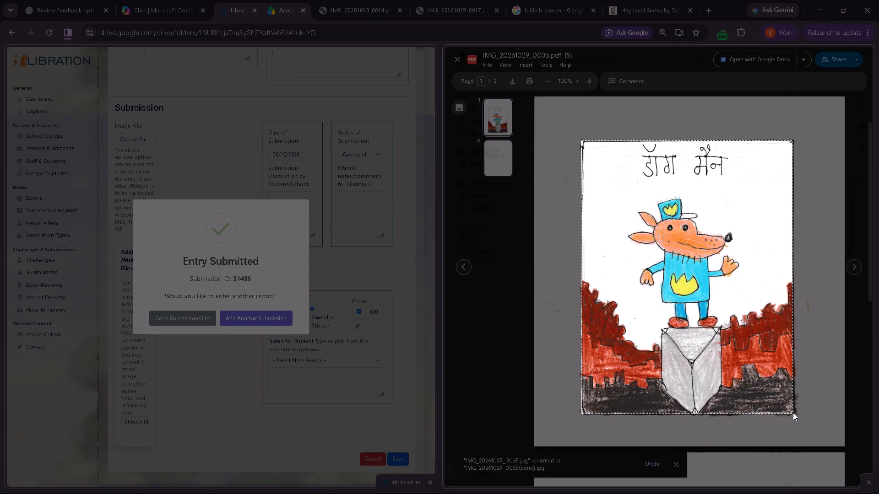
{"action": "left_click_drag", "start_coordinate": [793, 413], "coordinate": [794, 413]}
{"action": "left_click", "coordinate": [585, 435]}
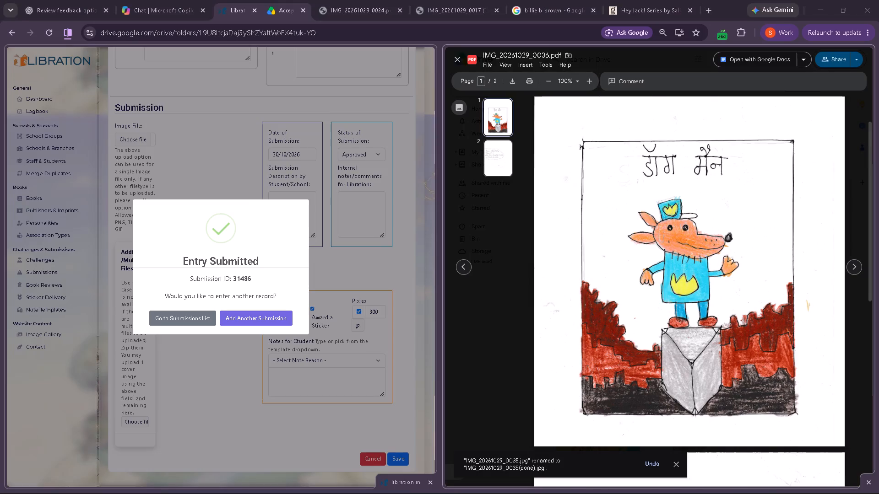
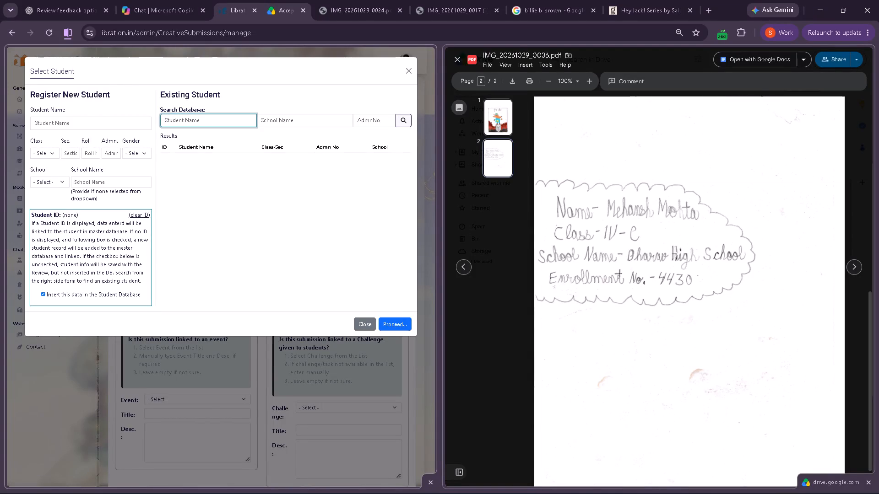
Enter the new student's name and admission number from the scan, with class 4 and section C.
{"action": "left_click", "coordinate": [97, 113], "text": "ctrl"}
{"action": "left_click", "coordinate": [92, 119], "text": "ctrl"}
{"action": "key", "text": "ctrl+v"}
{"action": "key", "text": "space"}
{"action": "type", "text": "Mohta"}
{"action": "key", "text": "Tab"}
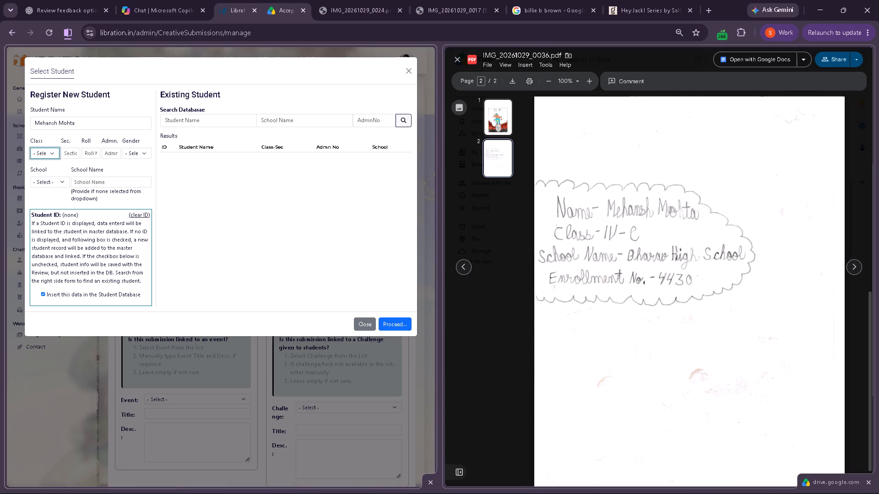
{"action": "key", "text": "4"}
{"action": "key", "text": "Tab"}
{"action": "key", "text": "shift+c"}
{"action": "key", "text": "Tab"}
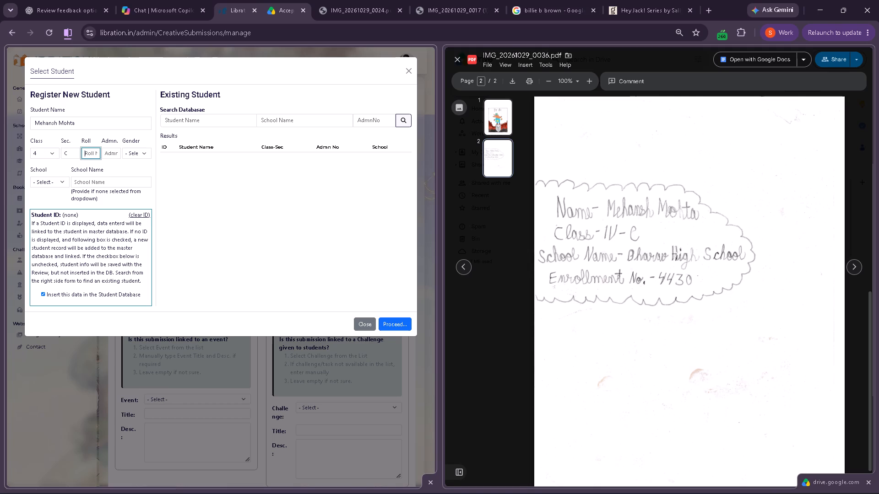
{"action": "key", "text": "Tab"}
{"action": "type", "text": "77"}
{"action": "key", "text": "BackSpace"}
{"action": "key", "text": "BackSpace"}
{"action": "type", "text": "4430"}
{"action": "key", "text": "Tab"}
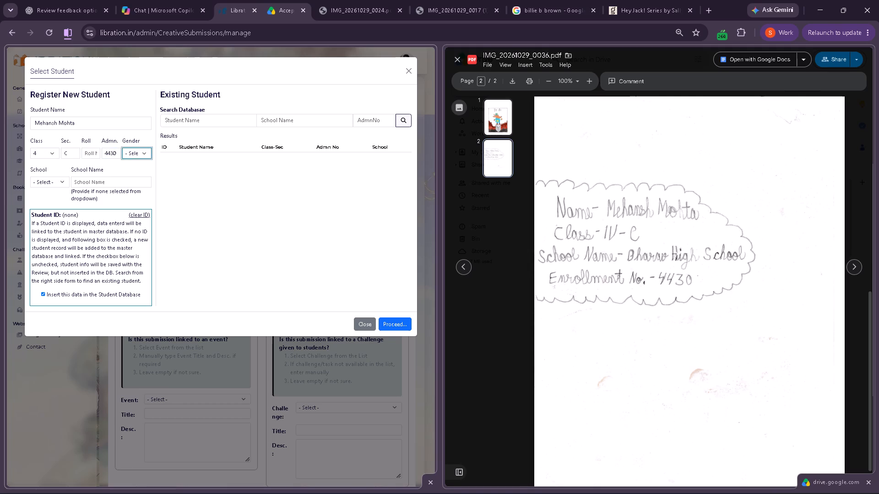
Set the student's school to DHS VDN and apply the new student record to the submission.
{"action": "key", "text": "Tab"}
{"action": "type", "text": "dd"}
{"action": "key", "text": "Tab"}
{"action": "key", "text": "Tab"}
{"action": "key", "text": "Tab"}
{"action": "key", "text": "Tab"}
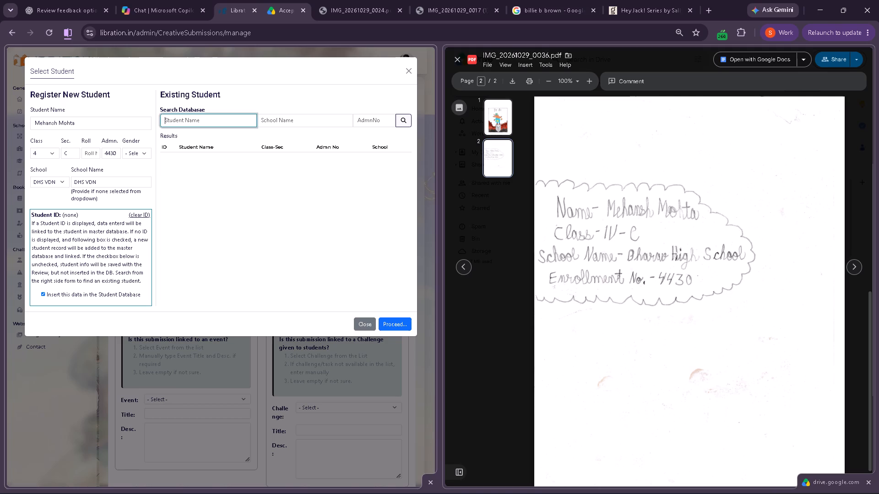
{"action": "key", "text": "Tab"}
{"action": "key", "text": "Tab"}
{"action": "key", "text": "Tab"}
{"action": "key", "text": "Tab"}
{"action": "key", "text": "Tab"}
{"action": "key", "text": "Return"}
Start a new book entry for the drawn cover with the title Dog Man.
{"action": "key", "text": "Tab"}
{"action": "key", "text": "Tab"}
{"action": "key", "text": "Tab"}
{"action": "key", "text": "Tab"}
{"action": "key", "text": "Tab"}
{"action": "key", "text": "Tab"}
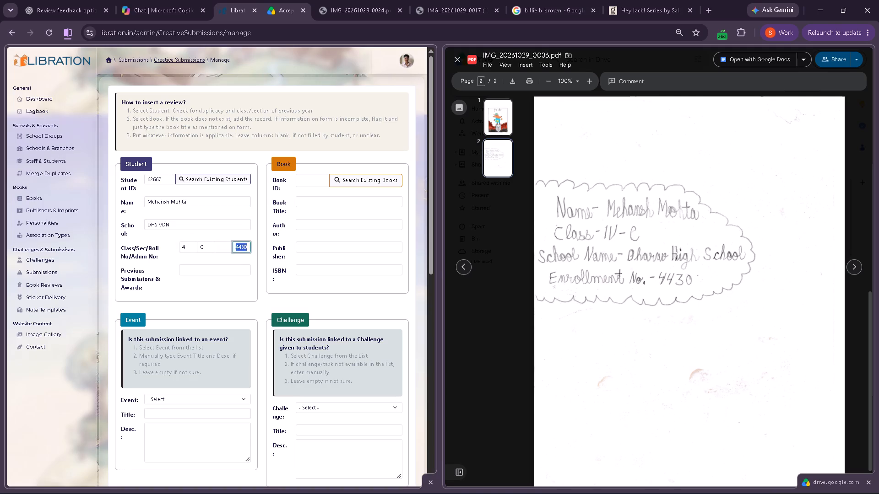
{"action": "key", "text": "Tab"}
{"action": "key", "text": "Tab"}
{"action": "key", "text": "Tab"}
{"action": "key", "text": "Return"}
{"action": "scroll", "coordinate": [748, 431], "scroll_direction": "up", "scroll_amount": 3}
{"action": "scroll", "coordinate": [744, 429], "scroll_direction": "down", "scroll_amount": 1}
{"action": "scroll", "coordinate": [744, 429], "scroll_direction": "up", "scroll_amount": 3}
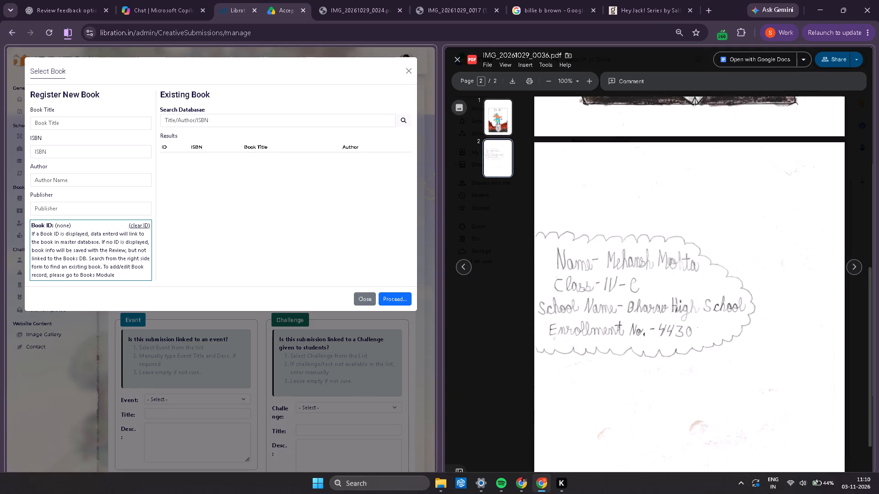
{"action": "scroll", "coordinate": [717, 414], "scroll_direction": "up", "scroll_amount": 3}
{"action": "key", "text": "Tab"}
{"action": "key", "text": "Tab"}
{"action": "key", "text": "Tab"}
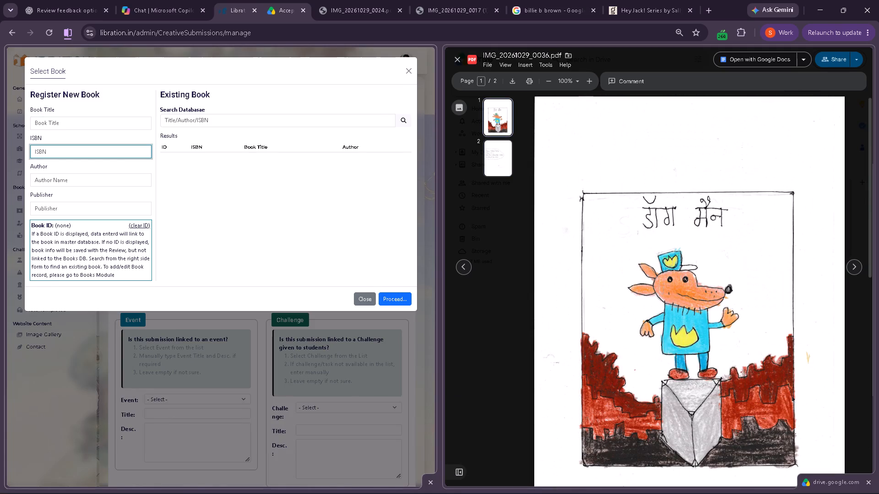
{"action": "left_click", "coordinate": [137, 124]}
{"action": "type", "text": "Dog Man"}
Set the book's author to Dav Pilkey and apply the book details to the submission.
{"action": "key", "text": "Tab"}
{"action": "key", "text": "Tab"}
{"action": "type", "text": "Dav Pilkeu"}
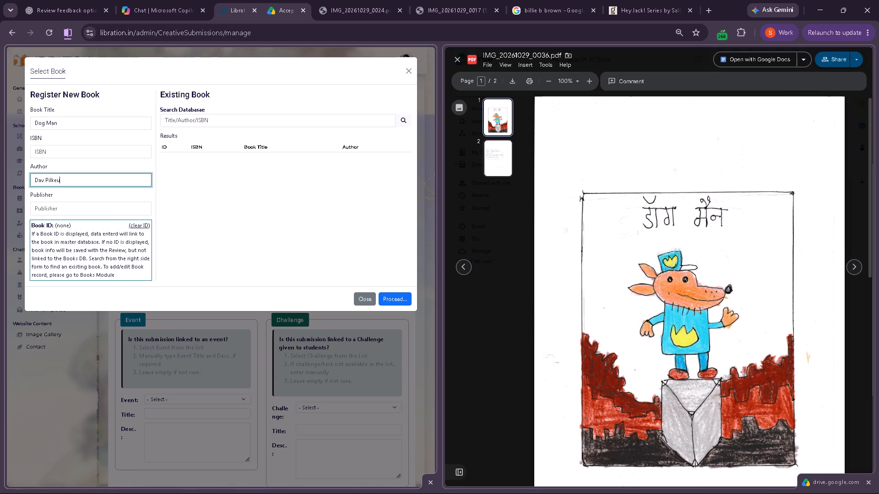
{"action": "key", "text": "BackSpace"}
{"action": "key", "text": "u"}
{"action": "key", "text": "BackSpace"}
{"action": "key", "text": "y"}
{"action": "key", "text": "Tab"}
{"action": "key", "text": "Tab"}
{"action": "key", "text": "Tab"}
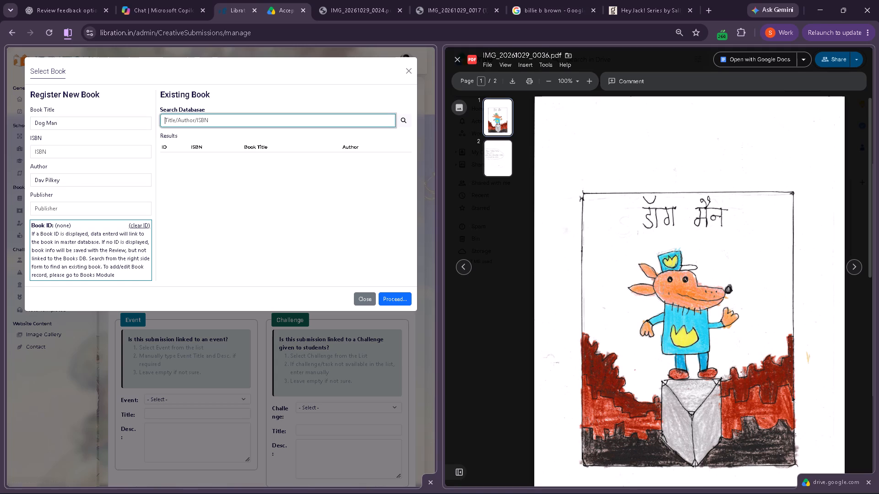
{"action": "key", "text": "Tab"}
{"action": "key", "text": "Tab"}
{"action": "key", "text": "Tab"}
{"action": "key", "text": "Return"}
Link the submission to challenge [5a] Re-Cover and enter Re-Cover as the challenge title.
{"action": "key", "text": "Tab"}
{"action": "key", "text": "Tab"}
{"action": "key", "text": "Tab"}
{"action": "key", "text": "Tab"}
{"action": "key", "text": "Tab"}
{"action": "key", "text": "Tab"}
{"action": "key", "text": "Tab"}
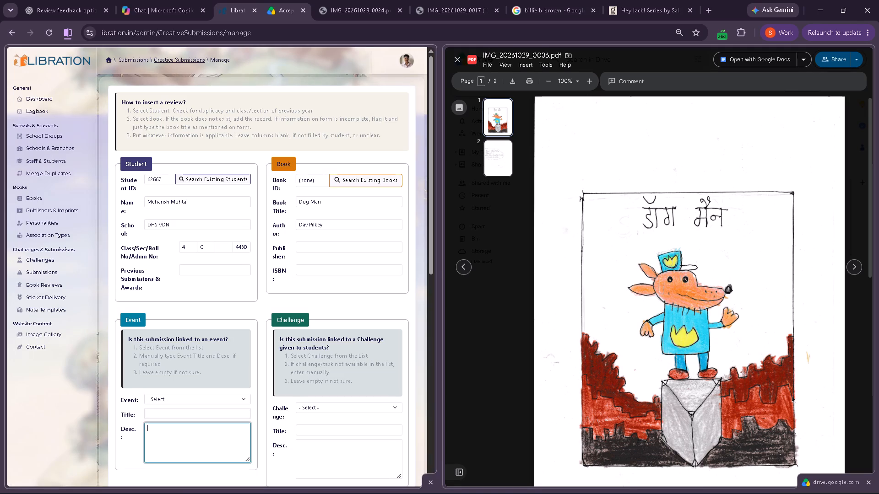
{"action": "key", "text": "Tab"}
{"action": "key", "text": "Return"}
{"action": "key", "text": "Down"}
{"action": "key", "text": "Down"}
{"action": "key", "text": "Down"}
{"action": "key", "text": "Down"}
{"action": "key", "text": "Down"}
{"action": "key", "text": "Down"}
{"action": "key", "text": "Down"}
{"action": "key", "text": "Down"}
{"action": "key", "text": "Down"}
{"action": "key", "text": "Down"}
{"action": "key", "text": "Down"}
{"action": "key", "text": "Down"}
{"action": "key", "text": "Down"}
{"action": "key", "text": "Down"}
{"action": "key", "text": "Down"}
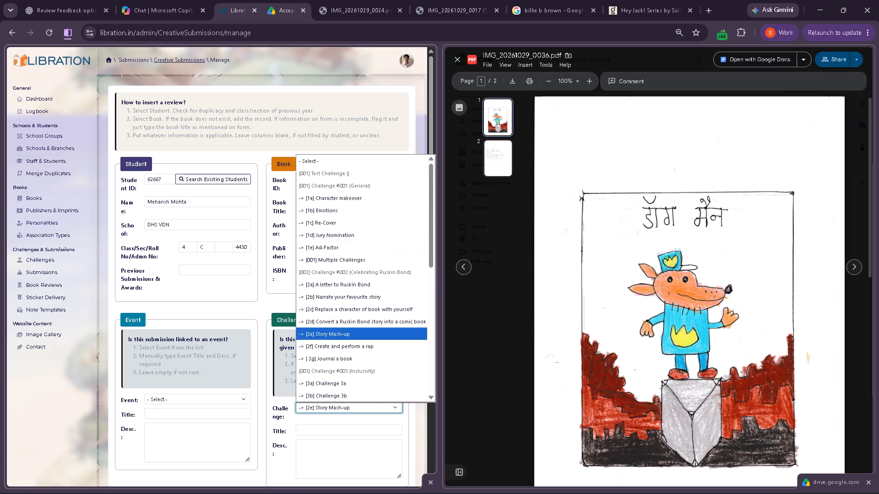
{"action": "key", "text": "Down"}
{"action": "key", "text": "Down"}
{"action": "key", "text": "Down"}
{"action": "key", "text": "Down"}
{"action": "key", "text": "Down"}
{"action": "key", "text": "Down"}
{"action": "key", "text": "Down"}
{"action": "key", "text": "Down"}
{"action": "key", "text": "Down"}
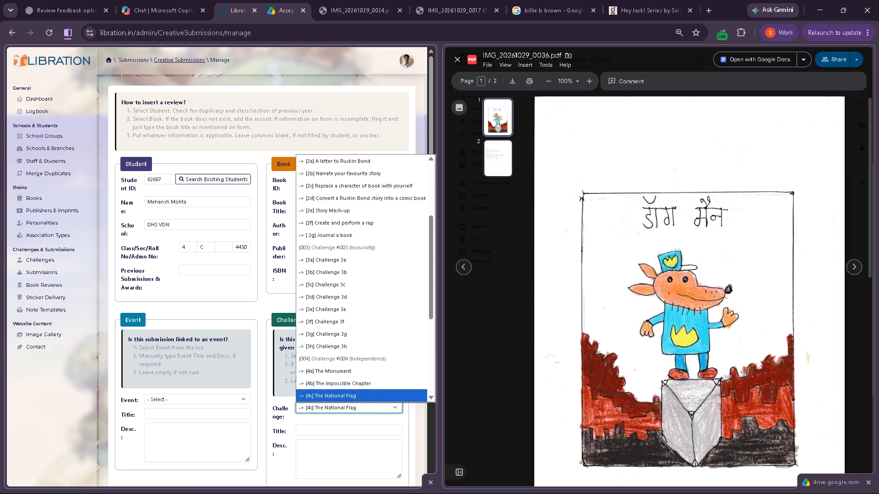
{"action": "key", "text": "Down"}
{"action": "key", "text": "Down"}
{"action": "key", "text": "Down"}
{"action": "key", "text": "Tab"}
{"action": "key", "text": "Tab"}
{"action": "type", "text": "Re-Cover"}
Attach the cover drawing snip, Screenshot 2026-11-03 110943.png from Downloads, as the submission's image file.
{"action": "key", "text": "Tab"}
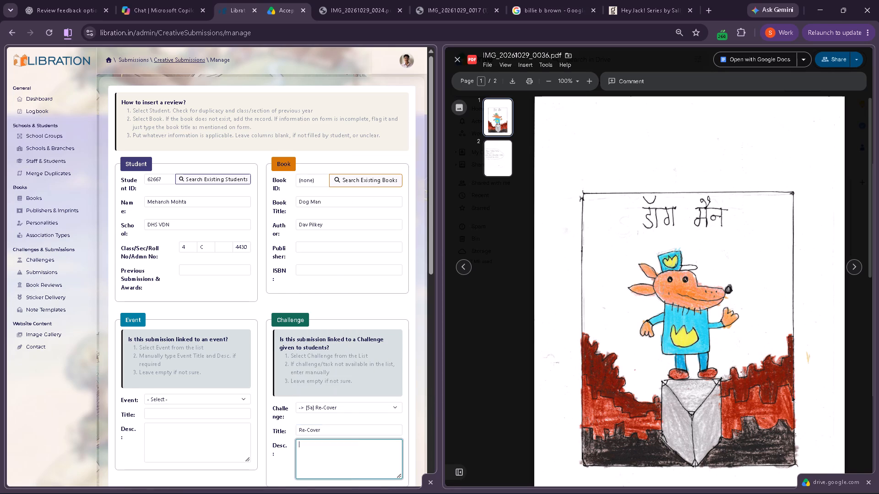
{"action": "key", "text": "Tab"}
{"action": "key", "text": "Return"}
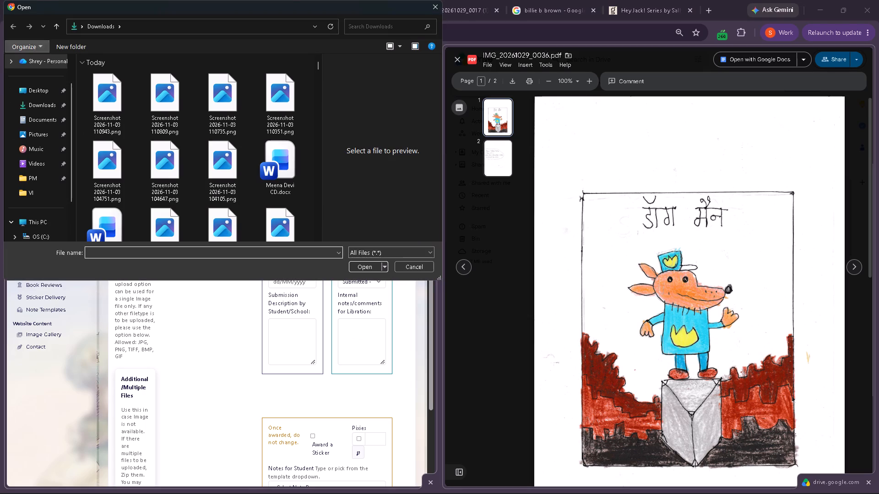
{"action": "left_click", "coordinate": [112, 86]}
{"action": "key", "text": "Return"}
Set the submission date to 30/10/2026 and the submission status to Approved.
{"action": "key", "text": "Tab"}
{"action": "key", "text": "Tab"}
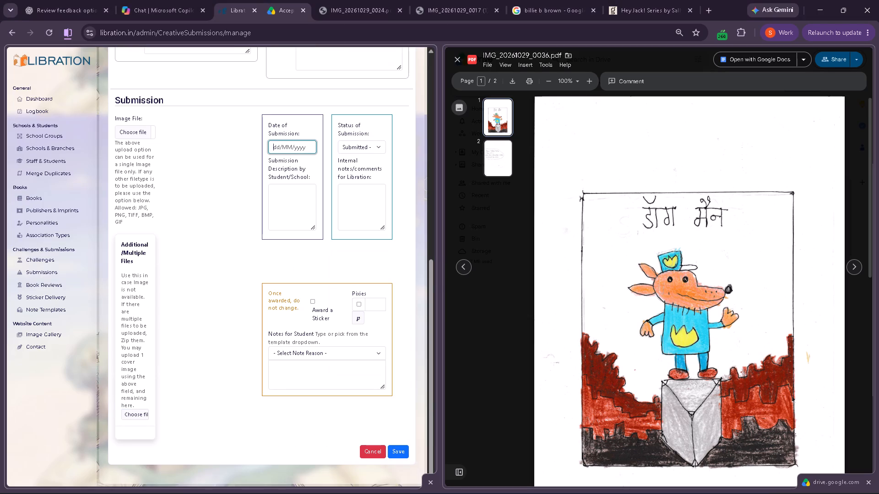
{"action": "type", "text": "30/10/2026"}
{"action": "key", "text": "Tab"}
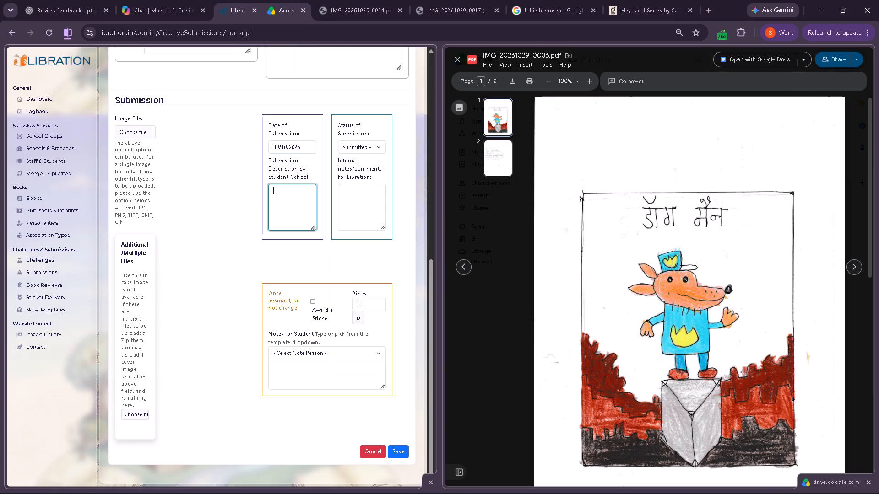
{"action": "key", "text": "Tab"}
{"action": "key", "text": "Down"}
Award a sticker and 30 Pixies for the submission.
{"action": "left_click", "coordinate": [331, 313]}
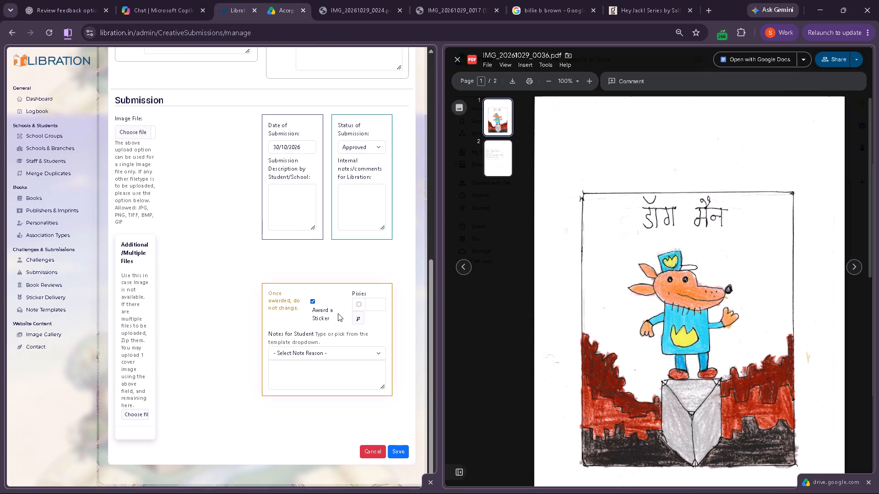
{"action": "left_click", "coordinate": [359, 305]}
{"action": "key", "text": "Tab"}
{"action": "type", "text": "30"}
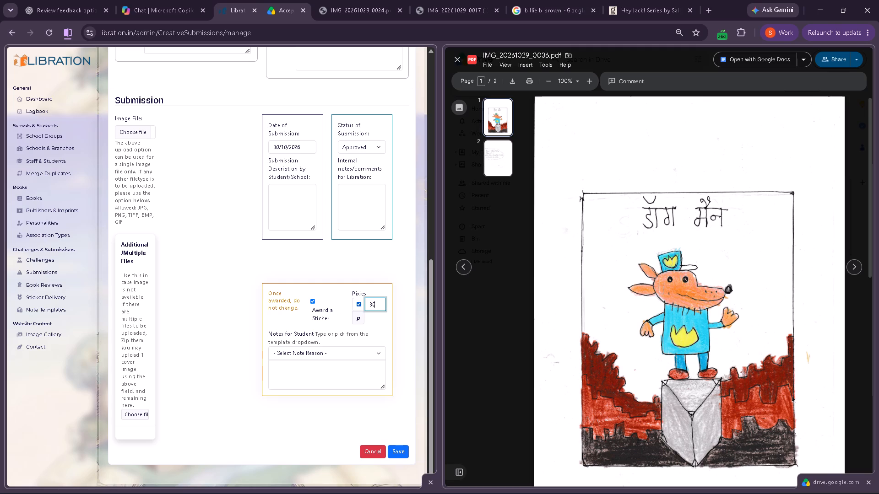
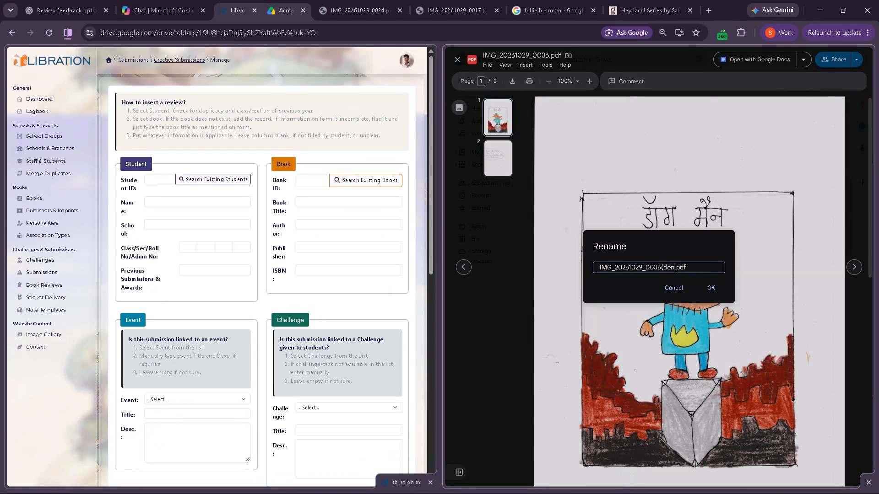
Rename the processed scan as IMG_20261029_0036(done).pdf.
{"action": "type", "text": "e)"}
{"action": "key", "text": "Return"}
Open the next scan in the Drive folder, IMG_20261029_0037.pdf, and download it.
{"action": "key", "text": "Right"}
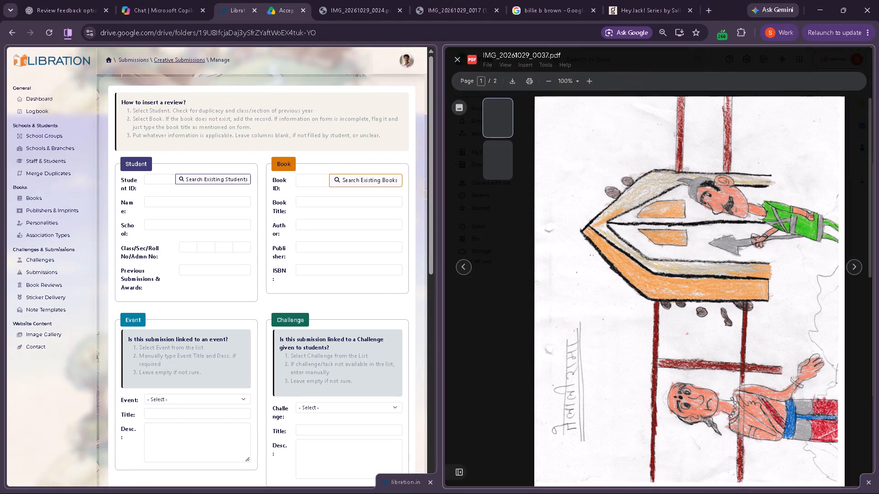
{"action": "left_click", "coordinate": [515, 82]}
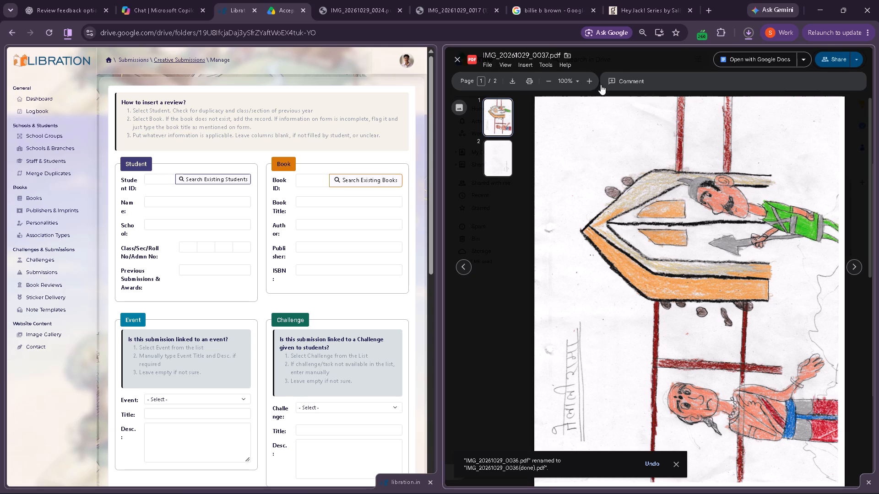
Run a Google search for "tenali rama book" in place of the Hey Jack! series page on Goodreads.
{"action": "left_click", "coordinate": [647, 0]}
{"action": "left_click", "coordinate": [365, 32]}
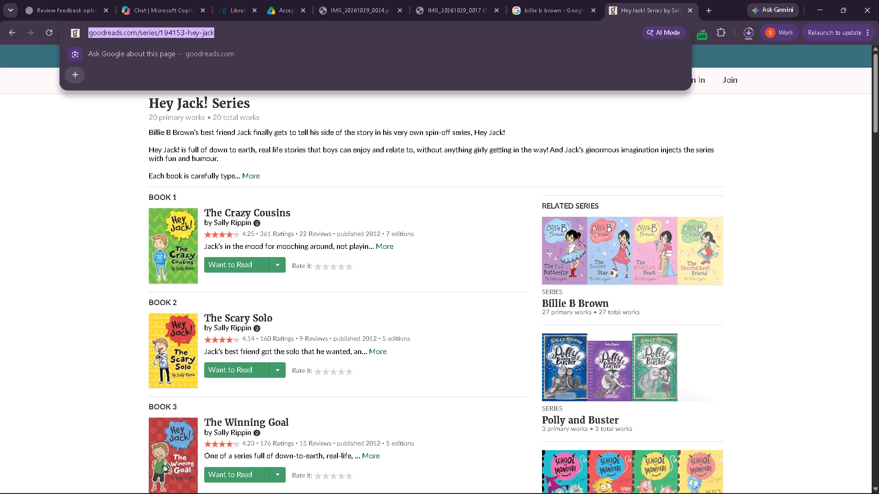
{"action": "type", "text": "tenalu"}
{"action": "key", "text": "BackSpace"}
{"action": "type", "text": "i rama"}
{"action": "key", "text": "space"}
{"action": "type", "text": "boo"}
{"action": "key", "text": "Right"}
{"action": "key", "text": "BackSpace"}
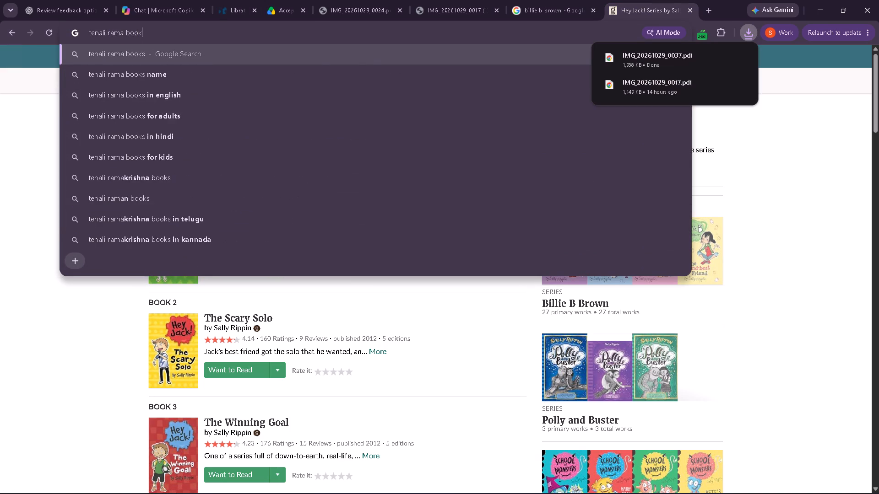
{"action": "key", "text": "Return"}
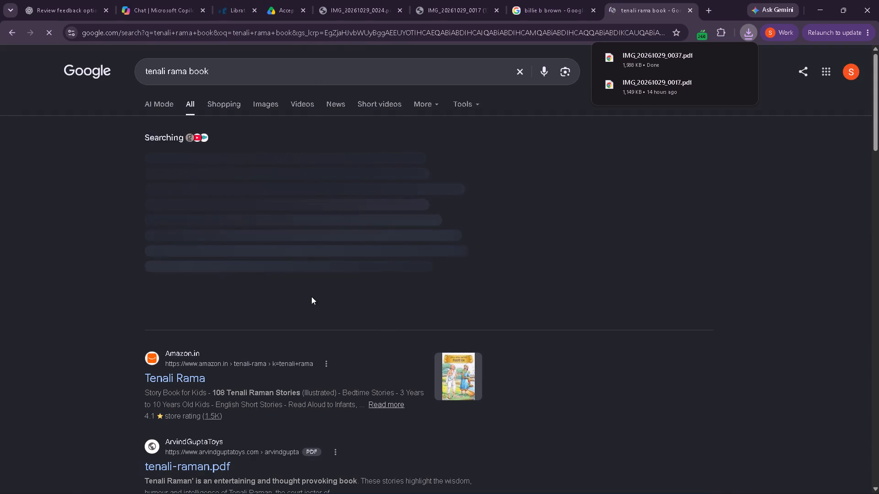
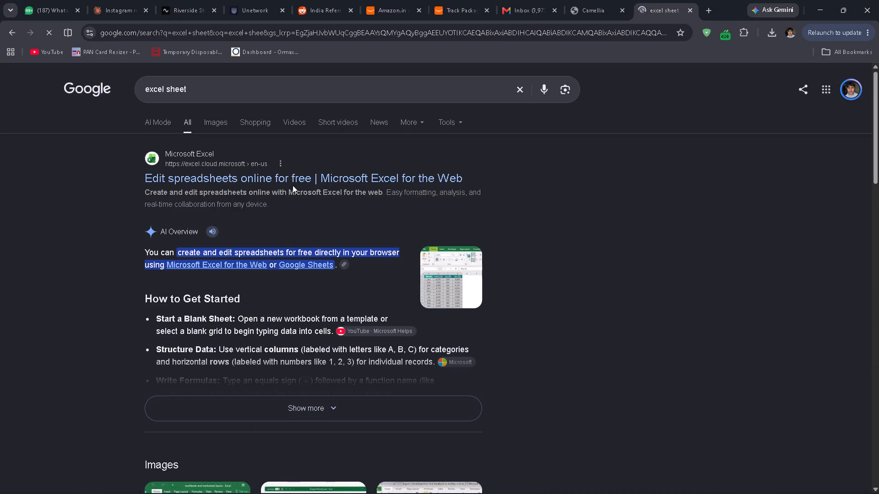
Open the Microsoft Excel for the Web page from the search results.
{"action": "left_click", "coordinate": [297, 180]}
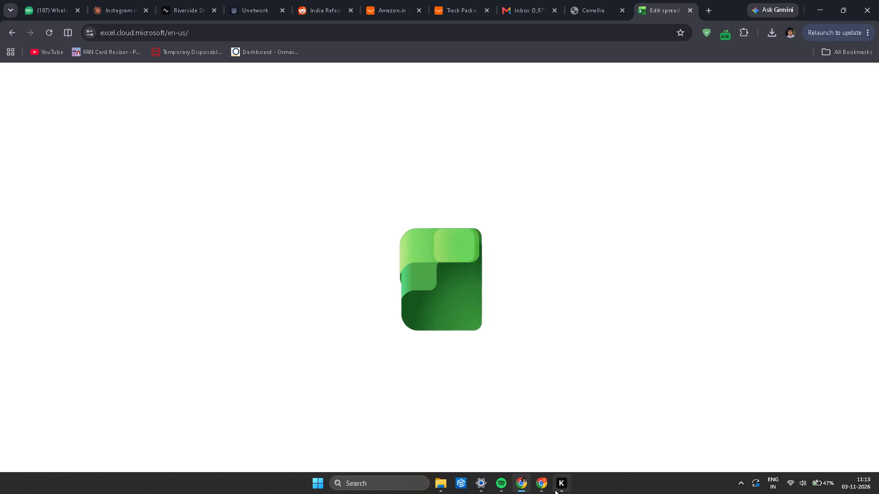
Switch to the work browser window and open the Libration admin dashboard beside the Drive files.
{"action": "left_click", "coordinate": [549, 490]}
{"action": "left_click", "coordinate": [231, 0]}
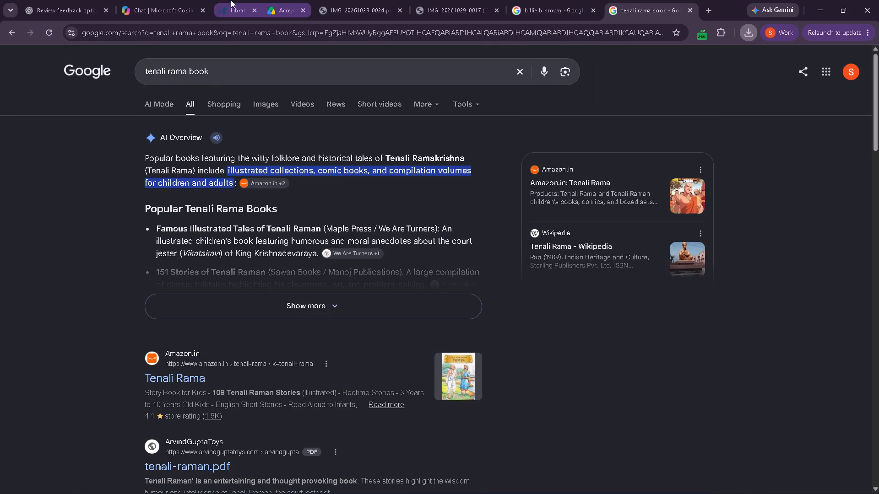
{"action": "left_click", "coordinate": [35, 99]}
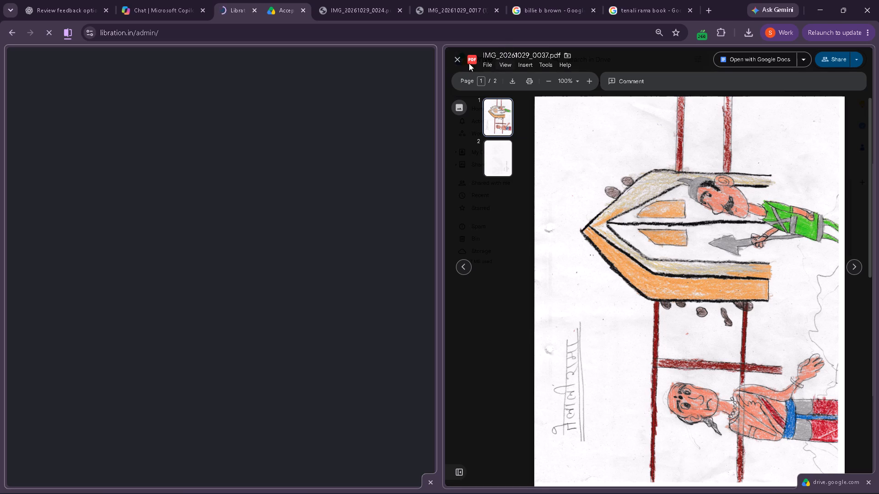
Close the PDF preview and select the files from IMG_20261029_0037 through IMG_20261029_0043 in the Accepted folder to count them.
{"action": "left_click", "coordinate": [460, 63]}
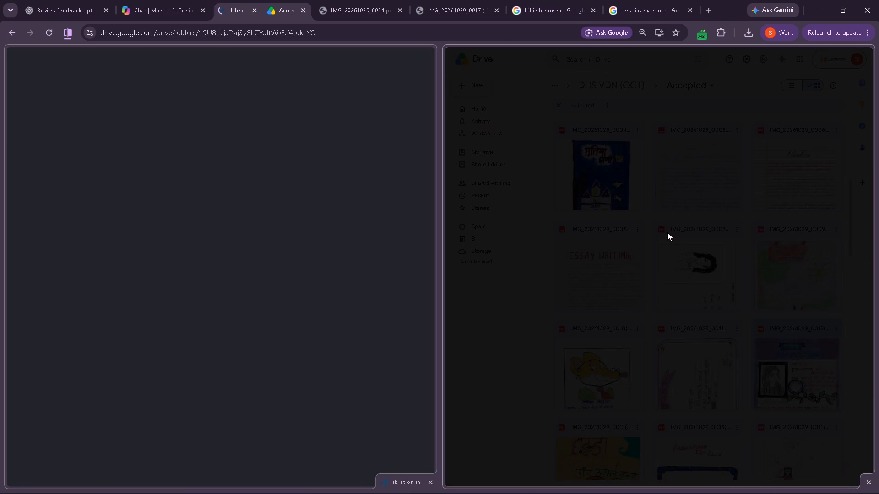
{"action": "scroll", "coordinate": [667, 232], "scroll_direction": "down", "scroll_amount": 7}
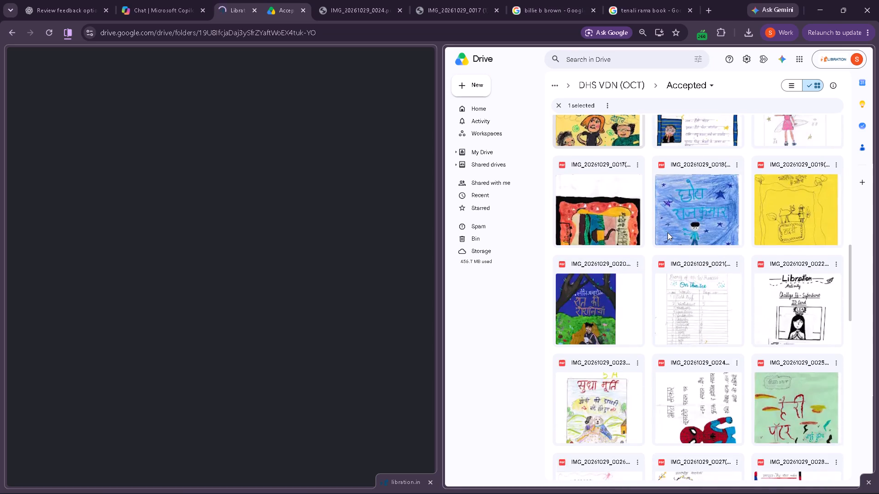
{"action": "scroll", "coordinate": [667, 232], "scroll_direction": "down", "scroll_amount": 10}
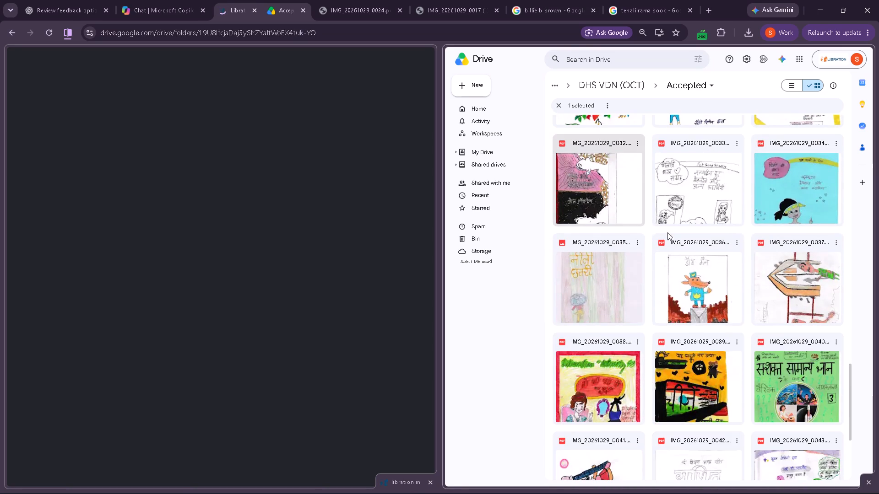
{"action": "left_click", "coordinate": [803, 263]}
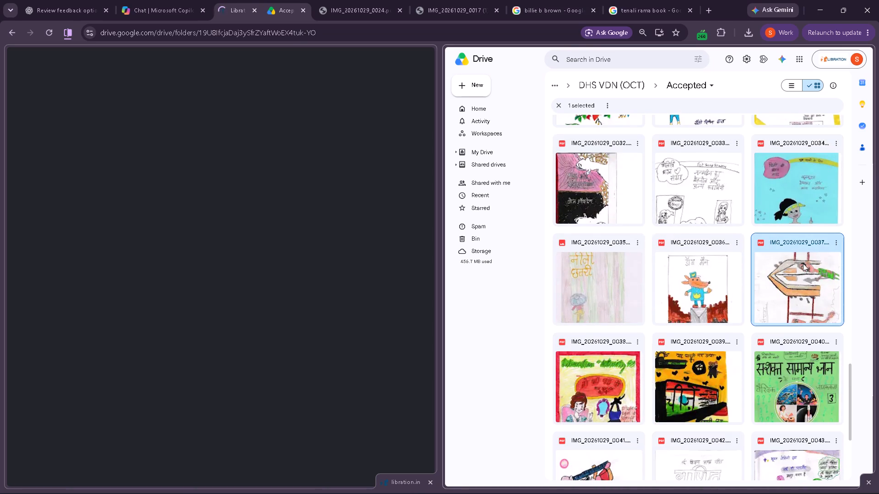
{"action": "key", "text": "shift+Down"}
{"action": "key", "text": "shift+Down"}
{"action": "key", "text": "shift+Down"}
{"action": "key", "text": "shift+Down"}
{"action": "key", "text": "shift+Down"}
{"action": "key", "text": "shift+Down"}
{"action": "key", "text": "shift+Down"}
{"action": "key", "text": "shift+Down"}
{"action": "key", "text": "shift+Down"}
{"action": "key", "text": "shift+Down"}
{"action": "key", "text": "shift+Down"}
{"action": "key", "text": "shift+Down"}
{"action": "key", "text": "shift+Down"}
{"action": "key", "text": "shift+Down"}
{"action": "key", "text": "shift+Down"}
{"action": "key", "text": "shift+Down"}
{"action": "key", "text": "shift+Down"}
{"action": "key", "text": "shift+Down"}
{"action": "key", "text": "shift+Down"}
{"action": "key", "text": "shift+Down"}
{"action": "key", "text": "shift+Down"}
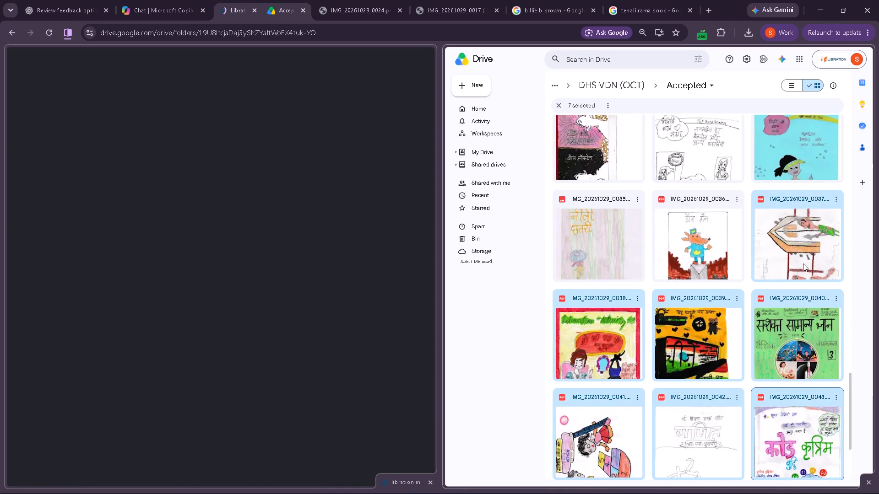
{"action": "key", "text": "shift+Down"}
{"action": "key", "text": "shift+Down"}
{"action": "key", "text": "shift+Down"}
{"action": "key", "text": "shift+Down"}
{"action": "key", "text": "shift+Down"}
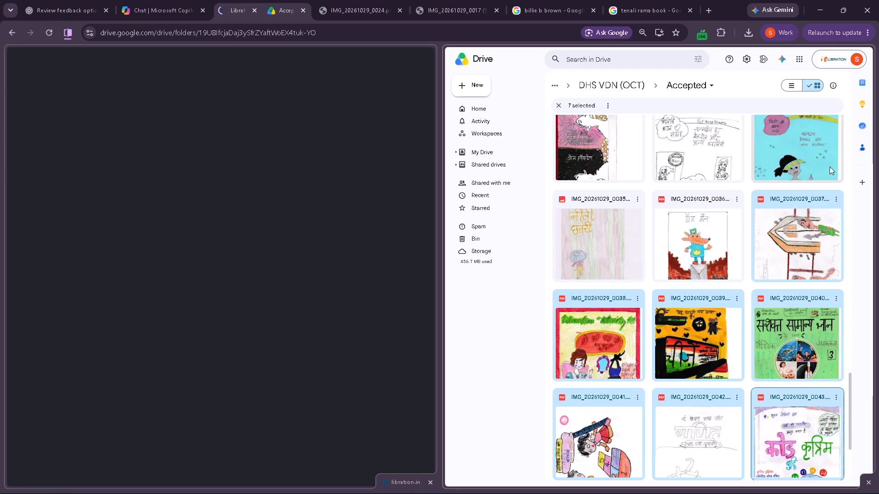
Load the remaining files in the Accepted folder, extend the selection through IMG_20261030_0008 for the count, and clear the selection.
{"action": "scroll", "coordinate": [778, 193], "scroll_direction": "down", "scroll_amount": 7}
{"action": "scroll", "coordinate": [788, 230], "scroll_direction": "down", "scroll_amount": 5}
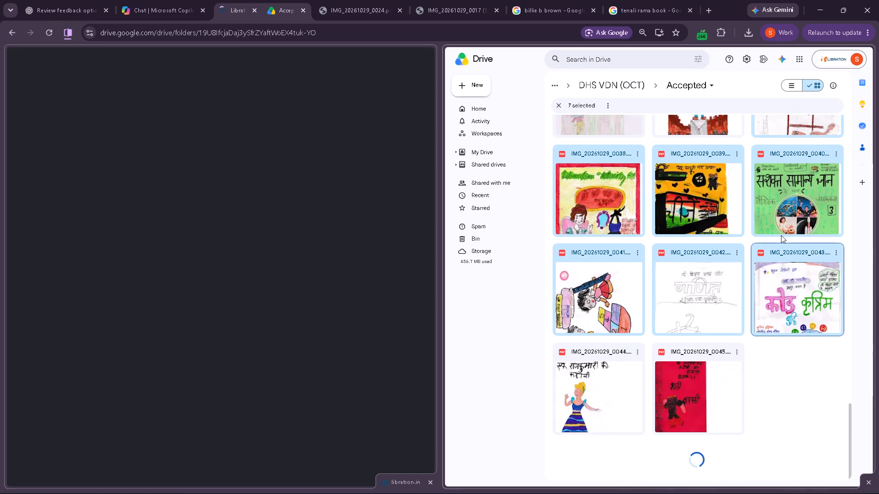
{"action": "scroll", "coordinate": [781, 235], "scroll_direction": "up", "scroll_amount": 5}
{"action": "scroll", "coordinate": [781, 235], "scroll_direction": "down", "scroll_amount": 12}
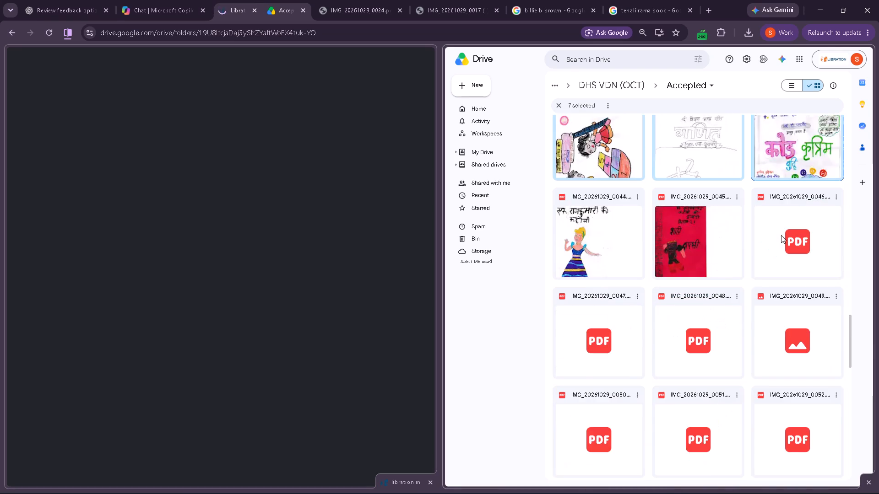
{"action": "scroll", "coordinate": [781, 235], "scroll_direction": "down", "scroll_amount": 20}
{"action": "scroll", "coordinate": [781, 235], "scroll_direction": "up", "scroll_amount": 6}
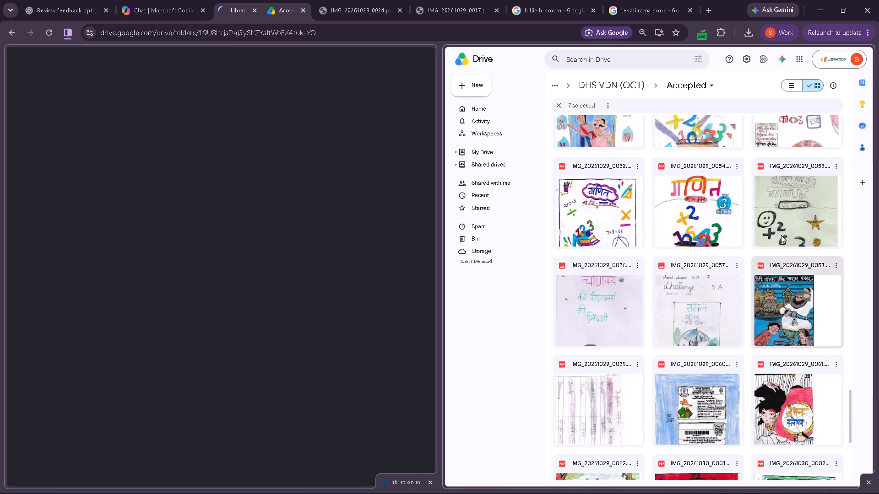
{"action": "scroll", "coordinate": [781, 235], "scroll_direction": "up", "scroll_amount": 1}
{"action": "scroll", "coordinate": [781, 235], "scroll_direction": "down", "scroll_amount": 2}
{"action": "scroll", "coordinate": [781, 235], "scroll_direction": "up", "scroll_amount": 11}
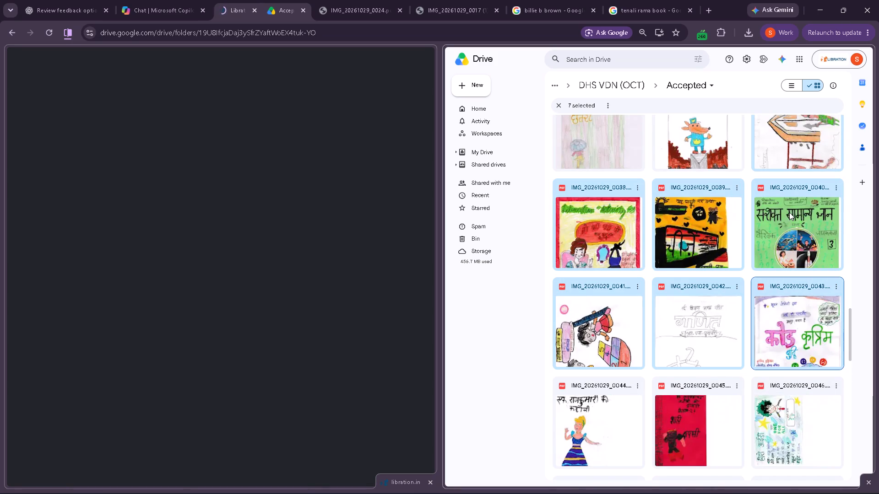
{"action": "key", "text": "shift+Down"}
{"action": "key", "text": "shift+Down"}
{"action": "key", "text": "shift+Down"}
{"action": "key", "text": "shift+Down"}
{"action": "key", "text": "shift+Down"}
{"action": "key", "text": "shift+Down"}
{"action": "key", "text": "shift+Down"}
{"action": "key", "text": "shift+Down"}
{"action": "key", "text": "shift+Down"}
{"action": "key", "text": "shift+Down"}
{"action": "key", "text": "shift+Down"}
{"action": "key", "text": "shift+Down"}
{"action": "key", "text": "shift+Down"}
{"action": "key", "text": "shift+Down"}
{"action": "key", "text": "shift+Down"}
{"action": "key", "text": "shift+Down"}
{"action": "key", "text": "shift+Down"}
{"action": "key", "text": "shift+Down"}
{"action": "key", "text": "shift+Down"}
{"action": "key", "text": "shift+Down"}
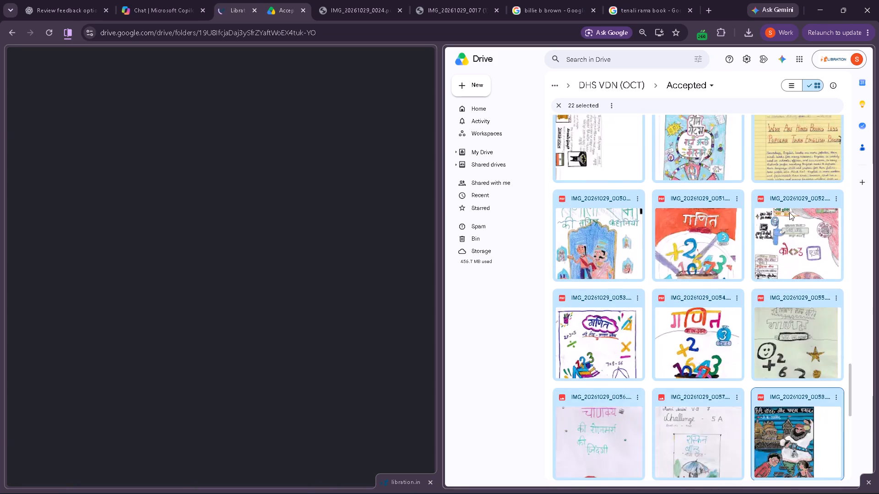
{"action": "key", "text": "shift+Down"}
{"action": "key", "text": "shift+Down"}
{"action": "key", "text": "shift+Down"}
{"action": "key", "text": "shift+Down"}
{"action": "key", "text": "shift+Down"}
{"action": "key", "text": "shift+Down"}
{"action": "key", "text": "shift+Down"}
{"action": "key", "text": "shift+Down"}
{"action": "key", "text": "shift+Down"}
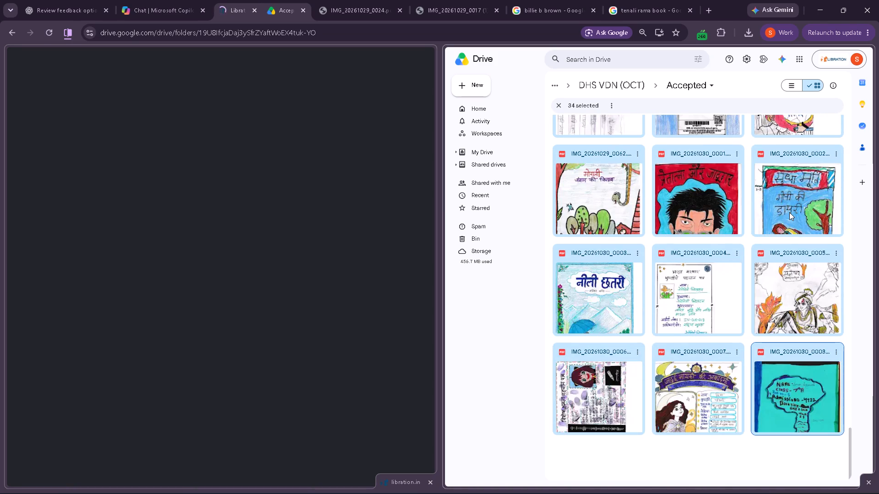
{"action": "key", "text": "shift+Down"}
{"action": "key", "text": "Escape"}
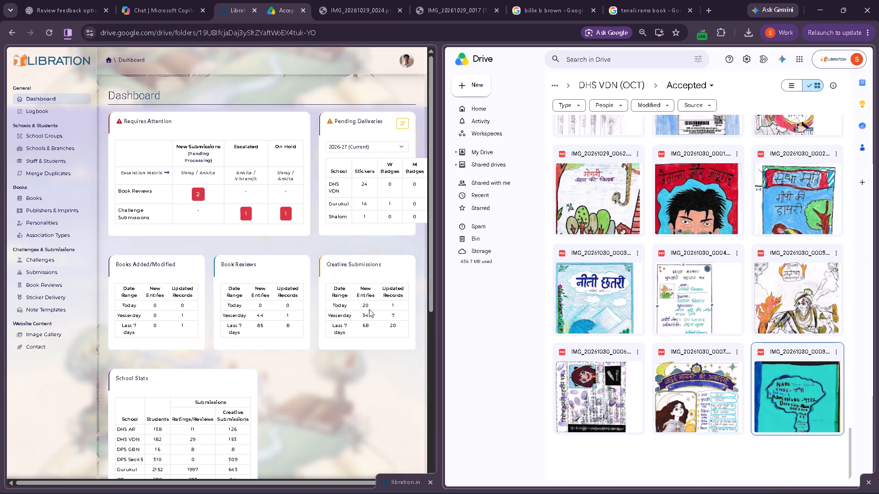
Switch back to the previously used window.
{"action": "key", "text": "alt+Tab"}
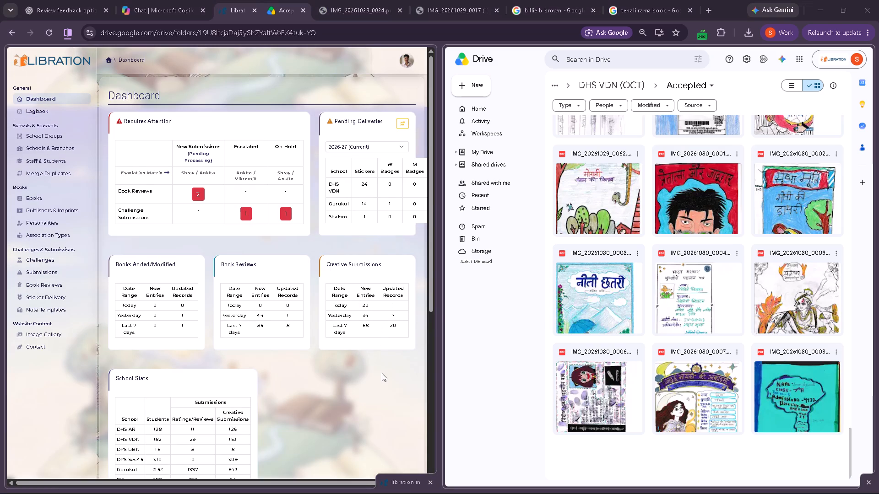